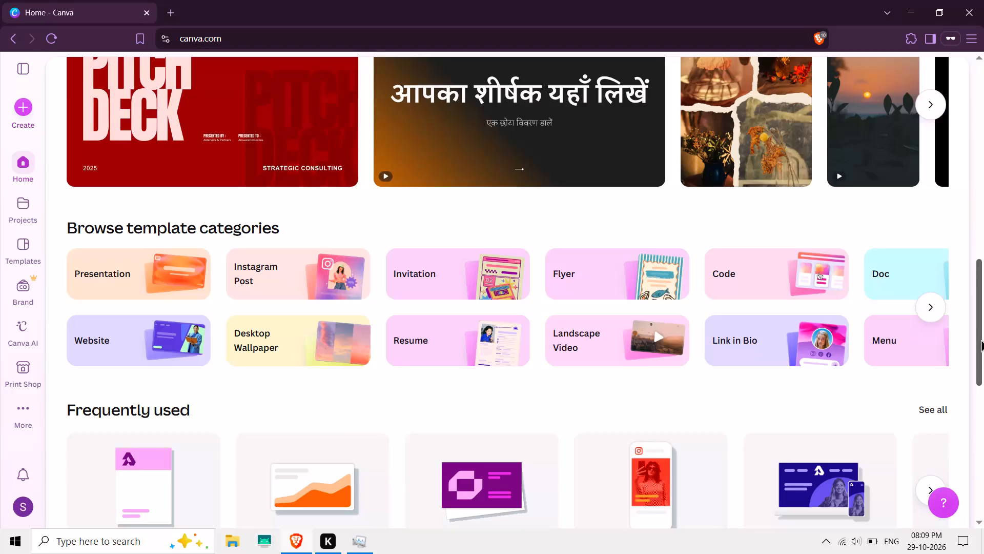
Create a new blank Presentation design from the frequently used design types.
drag(981, 339, 977, 366)
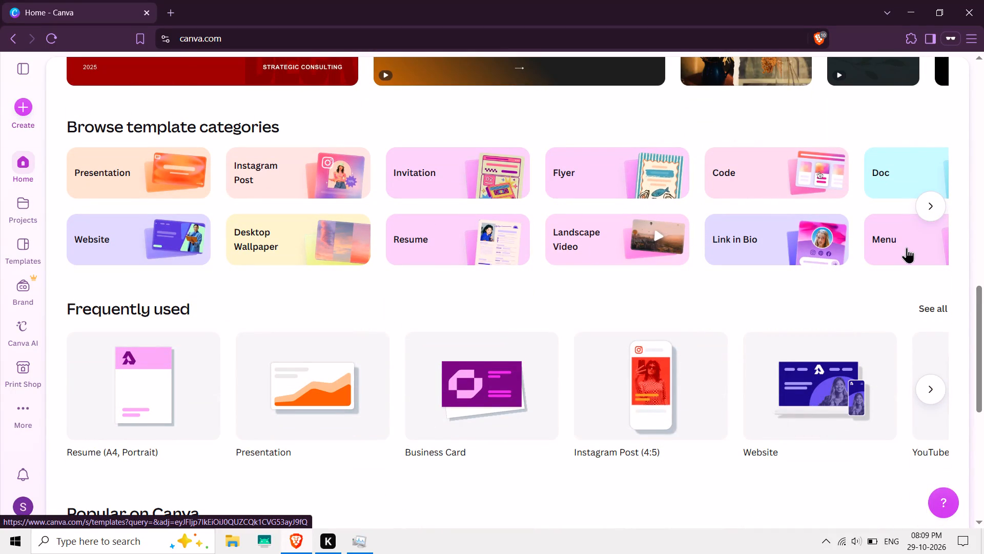
drag(983, 357, 978, 419)
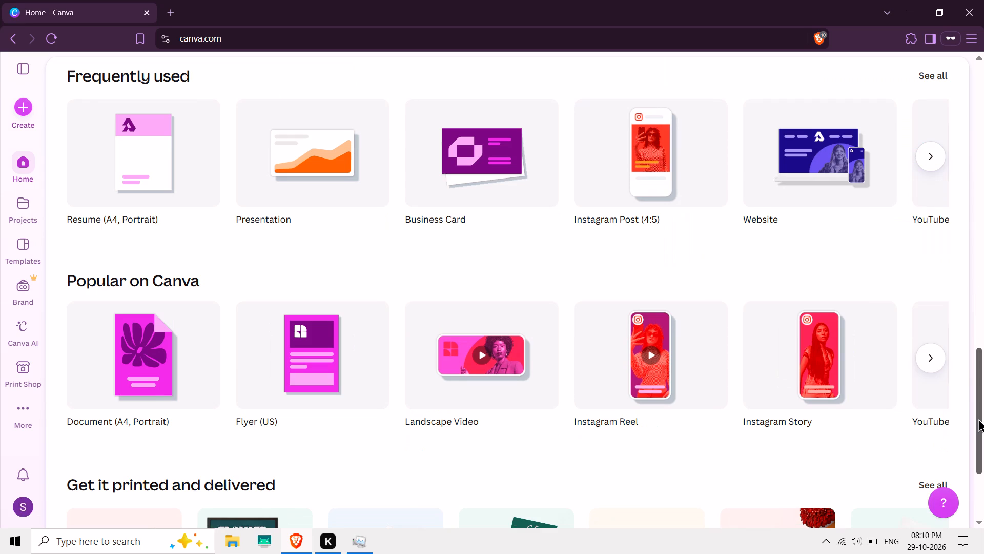
drag(978, 419, 978, 418)
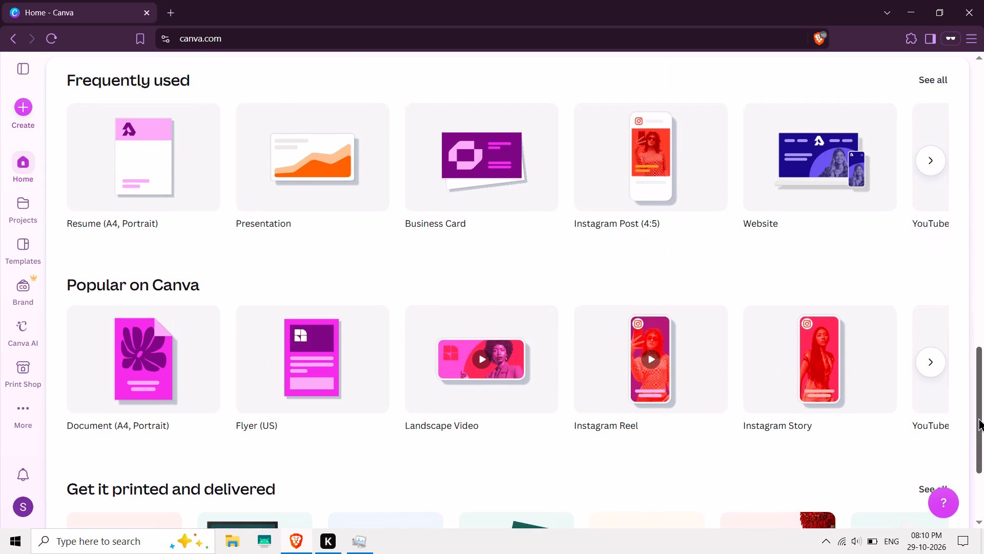
drag(978, 418, 978, 400)
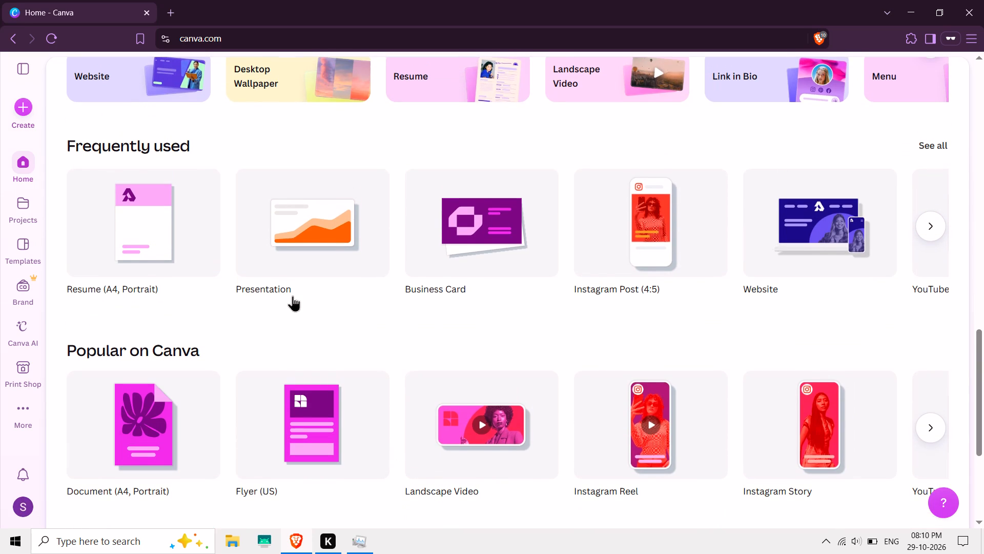
click(277, 205)
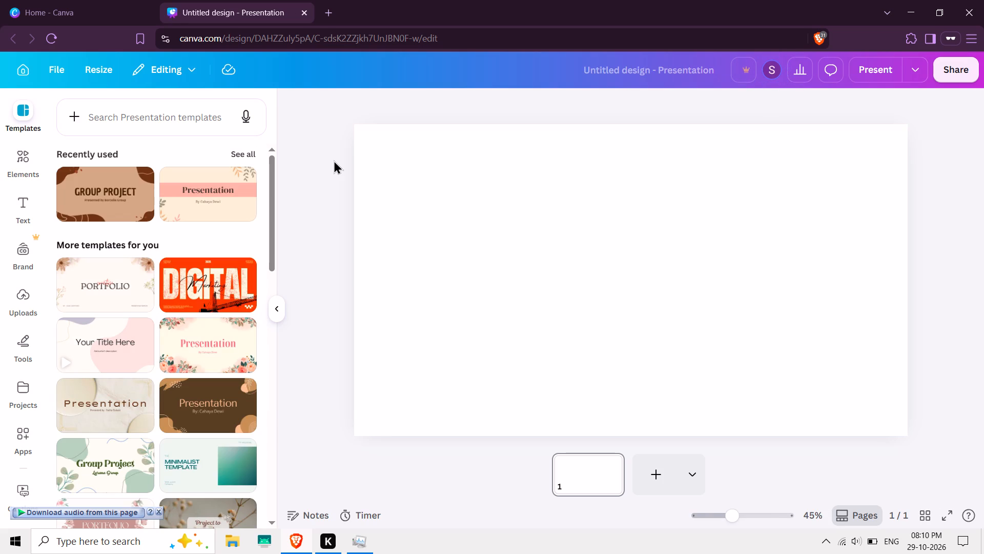
Search the presentation templates for "excel sheet" and look through the matching designs.
click(148, 127)
text(exce)
key(l)
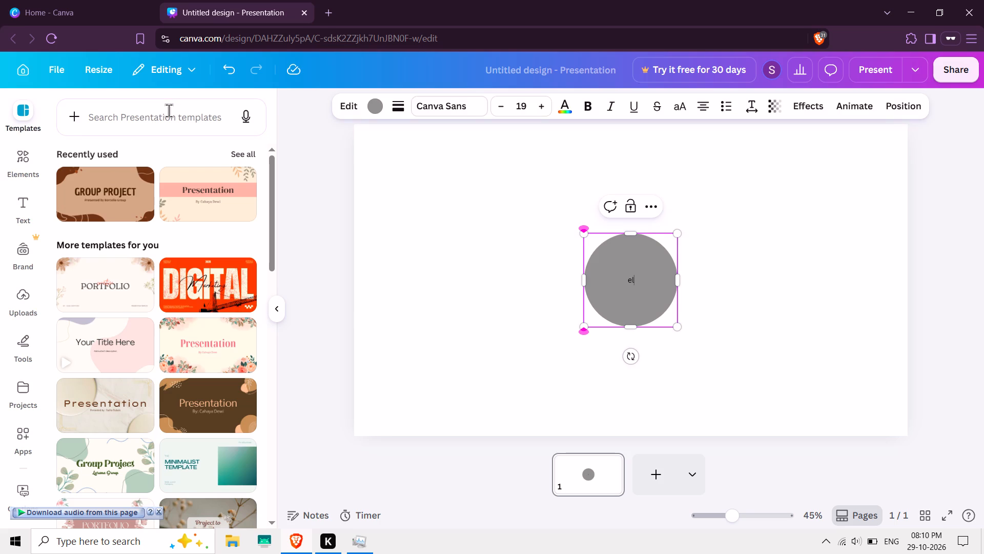
click(169, 110)
text(exce)
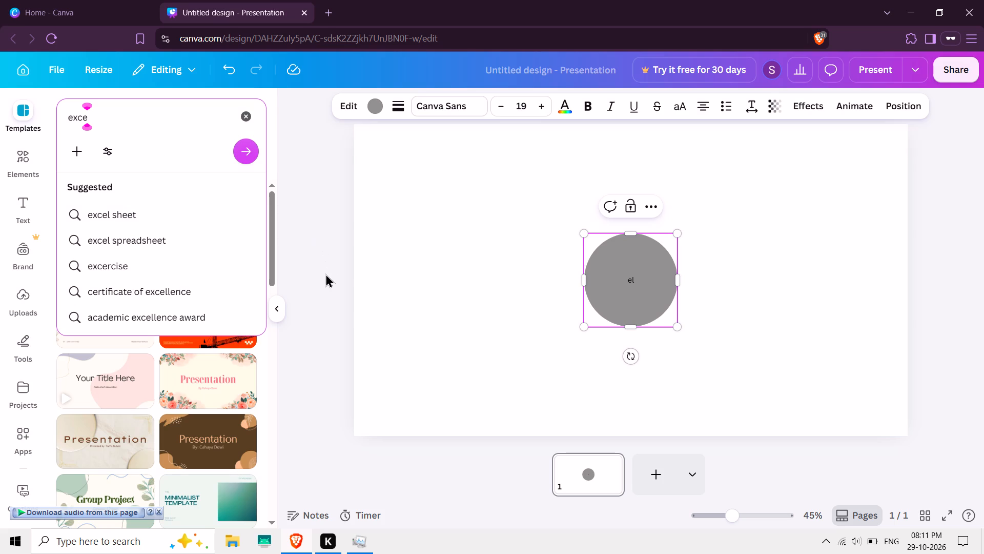
click(171, 207)
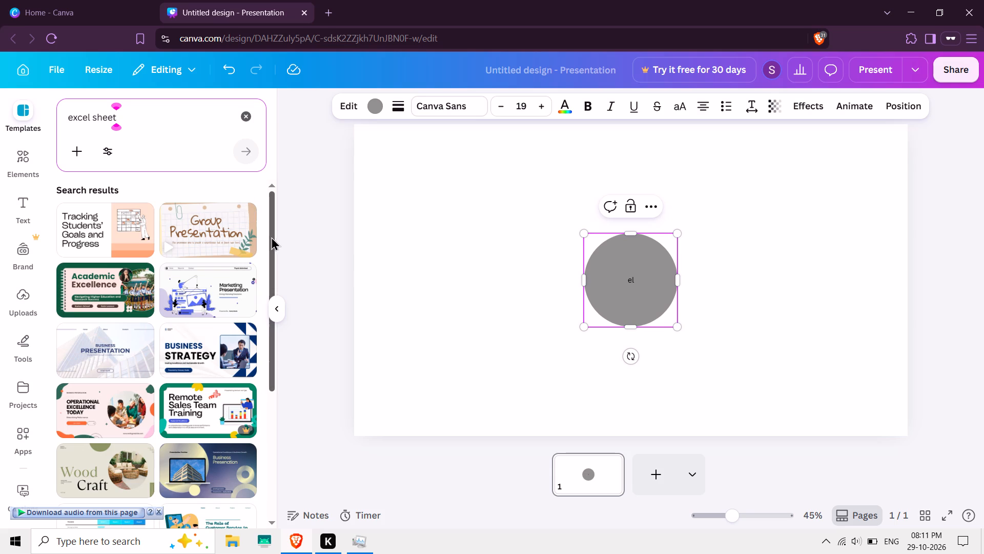
drag(267, 249, 255, 397)
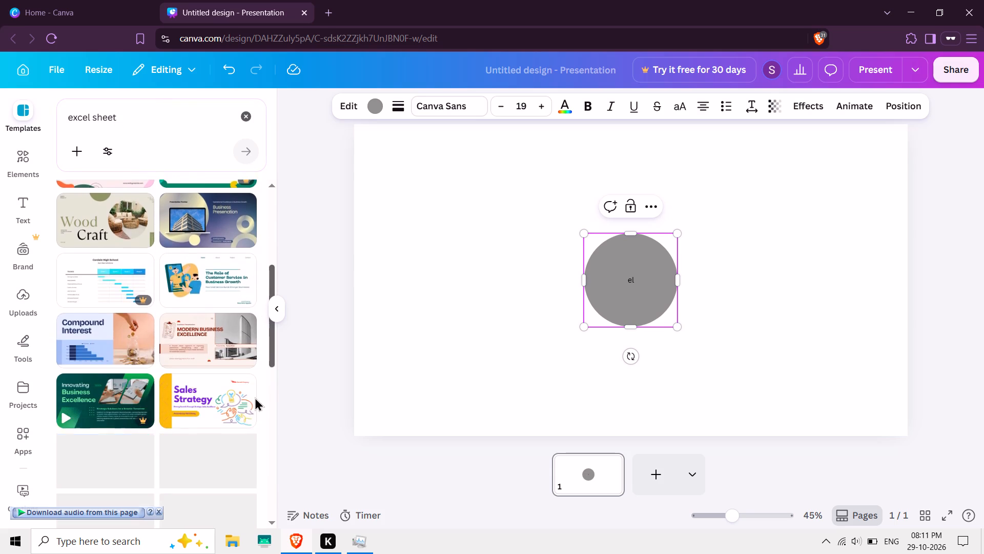
drag(255, 397, 264, 293)
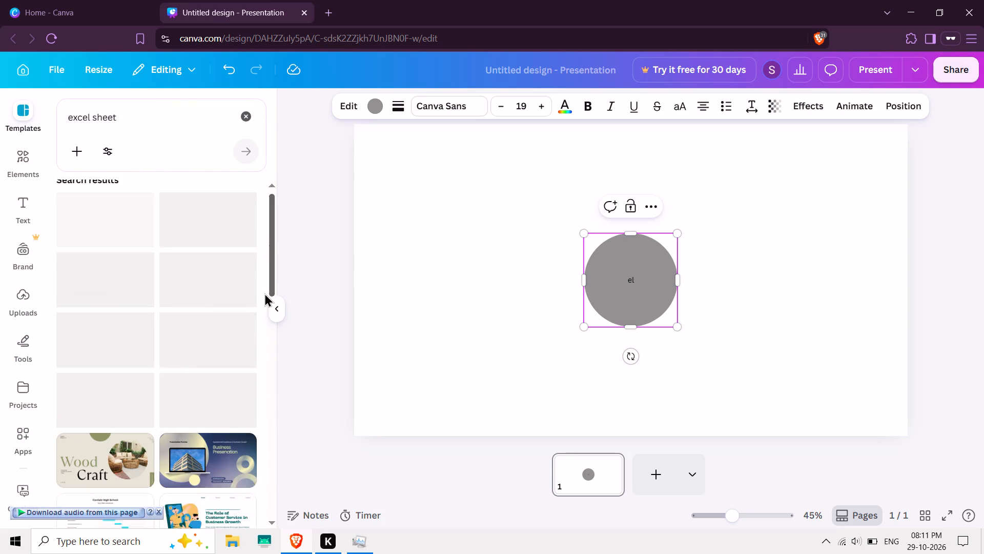
drag(264, 293, 245, 457)
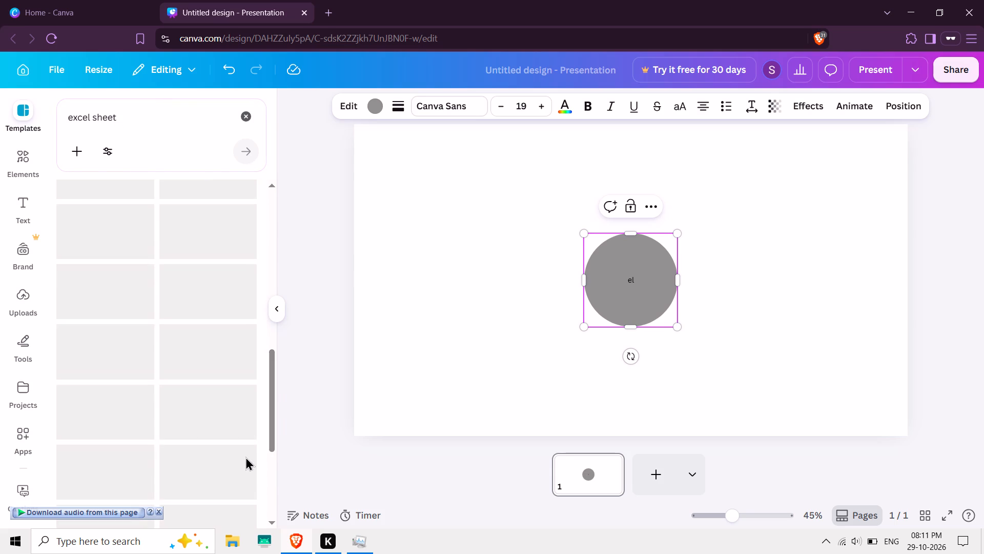
drag(269, 415, 264, 452)
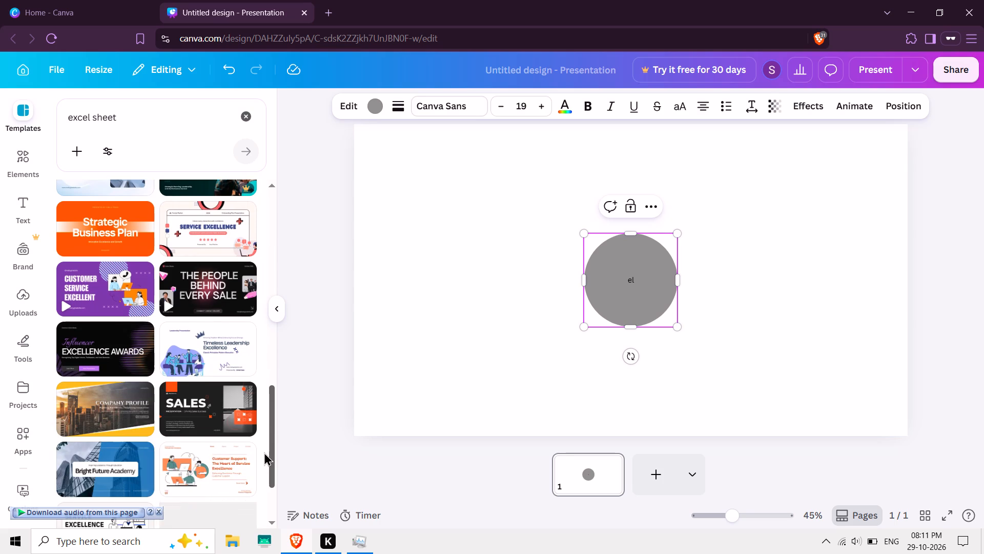
drag(264, 452, 260, 481)
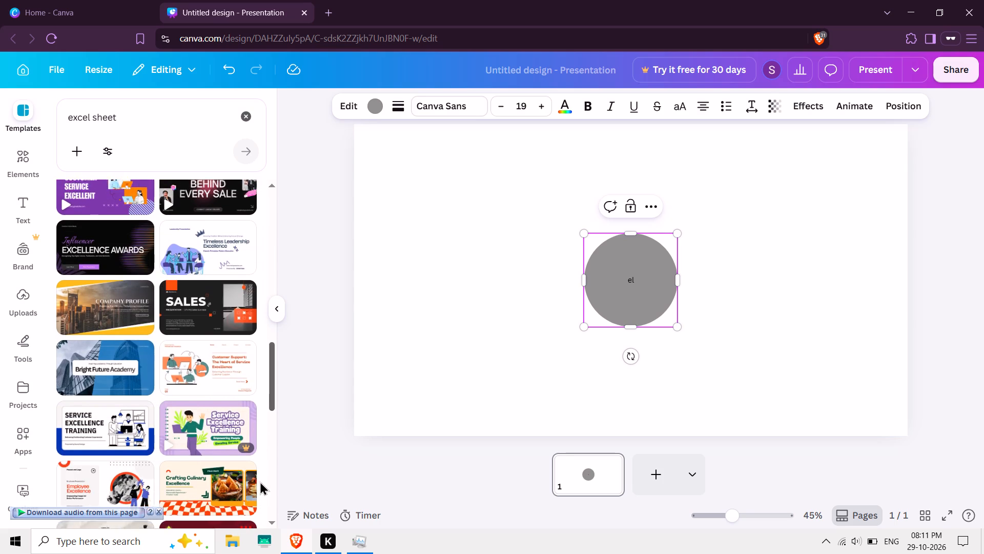
drag(260, 481, 281, 301)
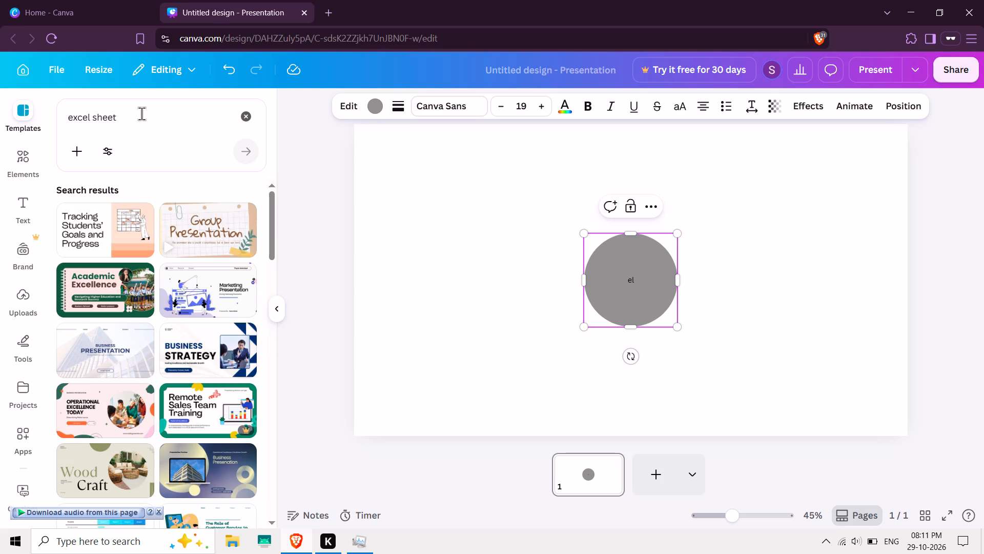
Search the templates for "project presentation" and apply the cover page of the Green Beige Vintage Scrapbook Project Presentation.
triple_click(139, 112)
text(project)
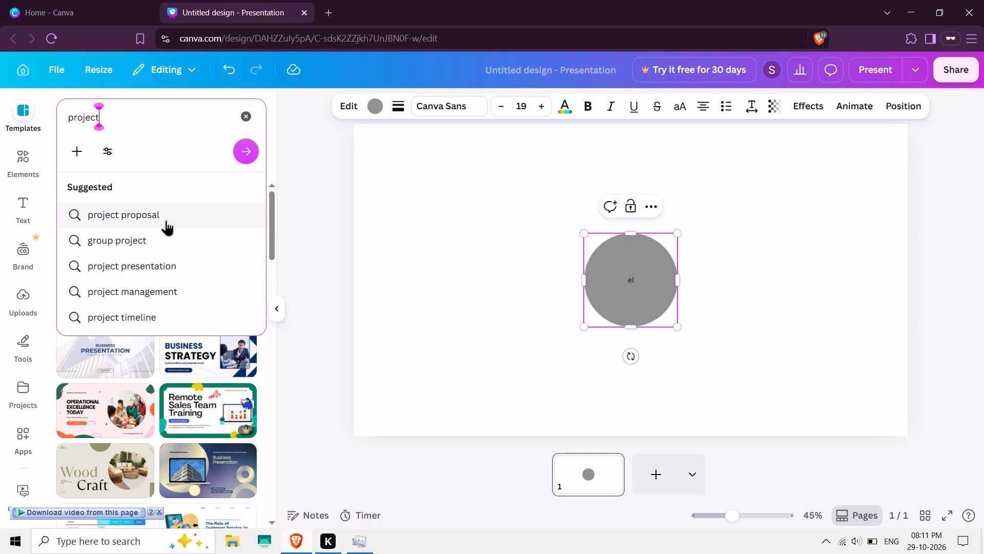
click(166, 270)
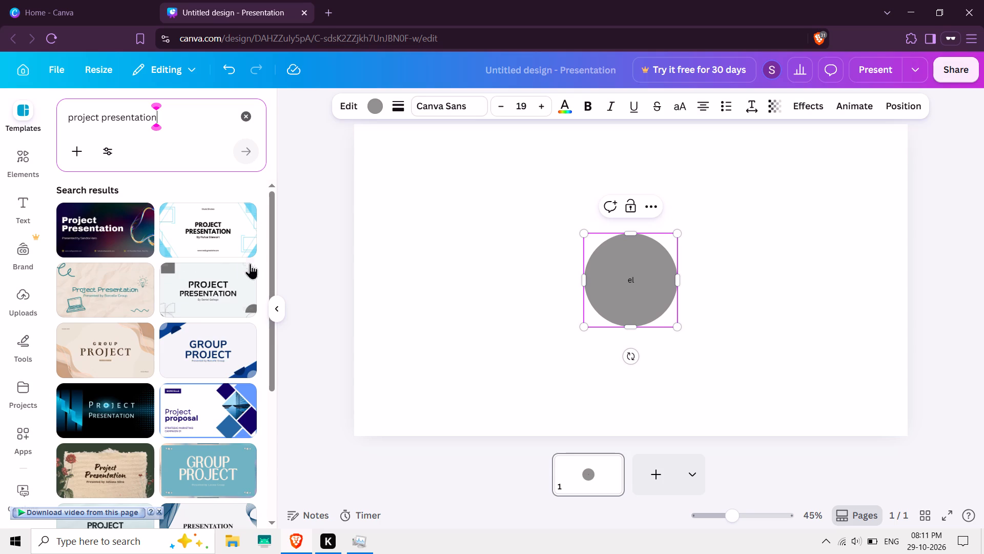
drag(273, 270, 254, 353)
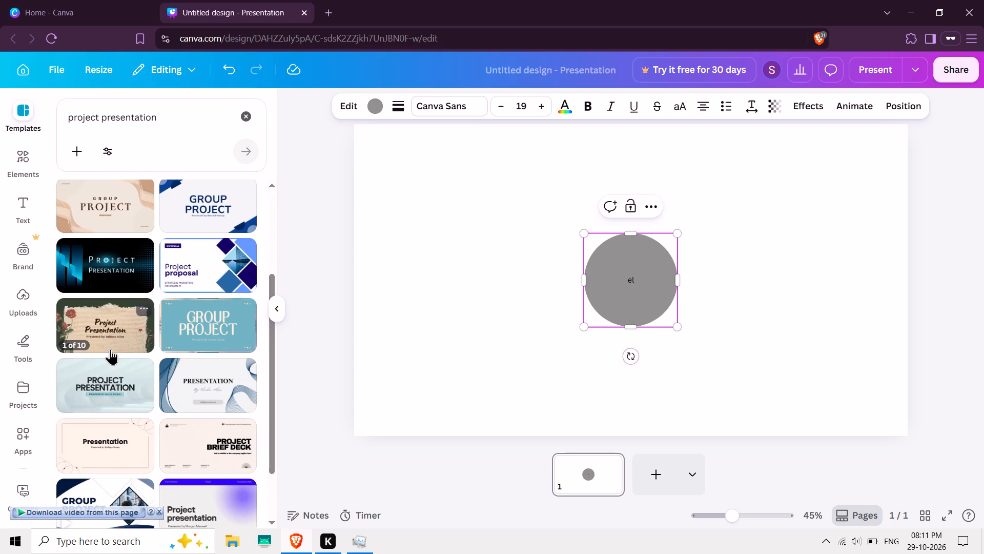
click(110, 349)
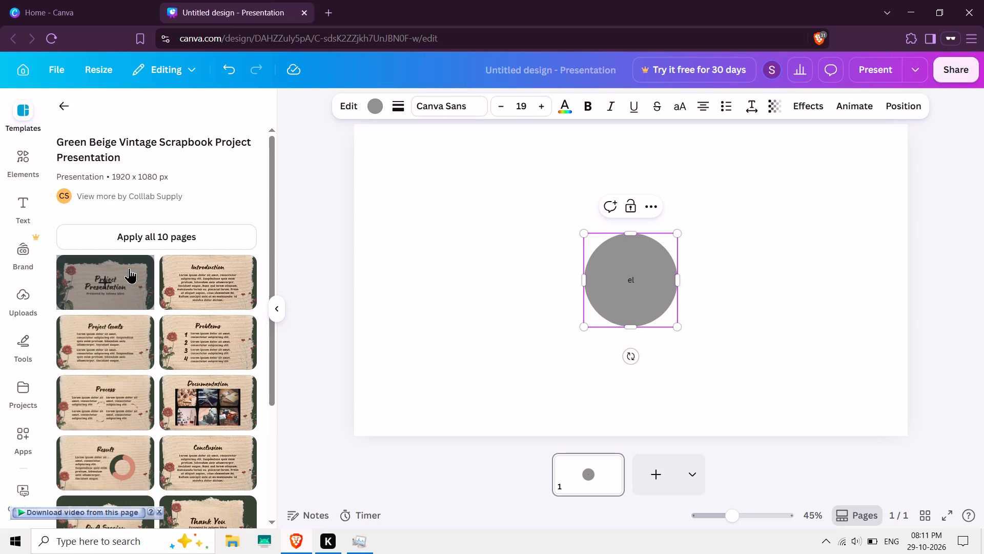
click(129, 268)
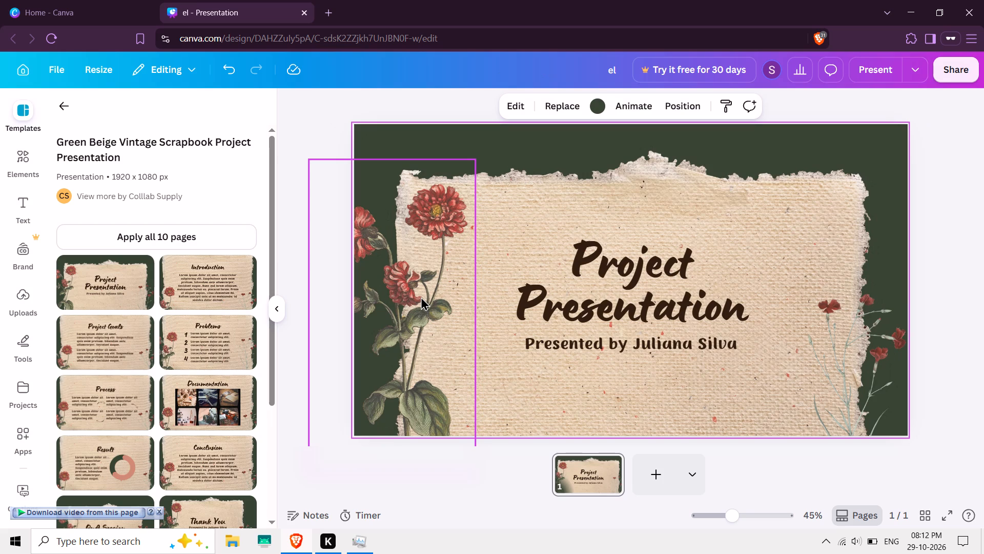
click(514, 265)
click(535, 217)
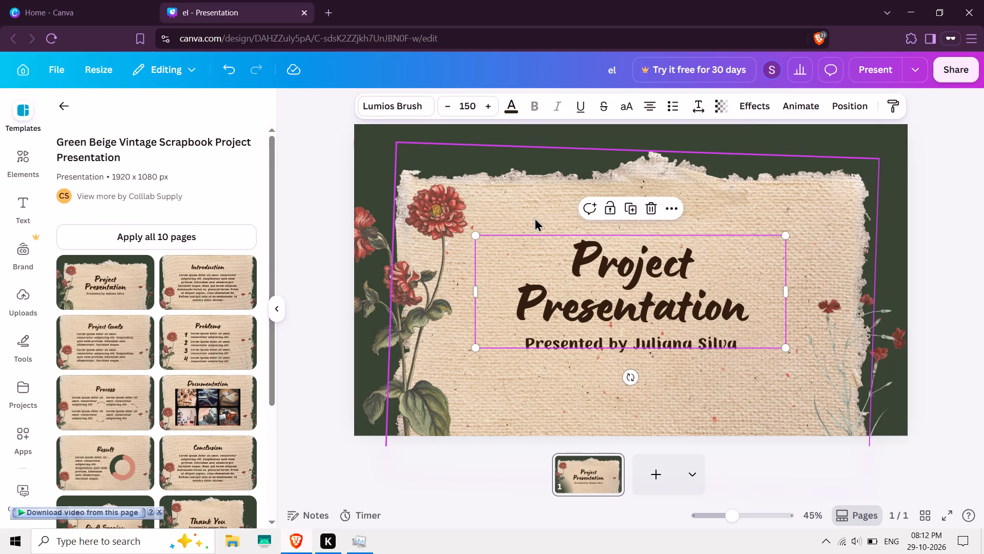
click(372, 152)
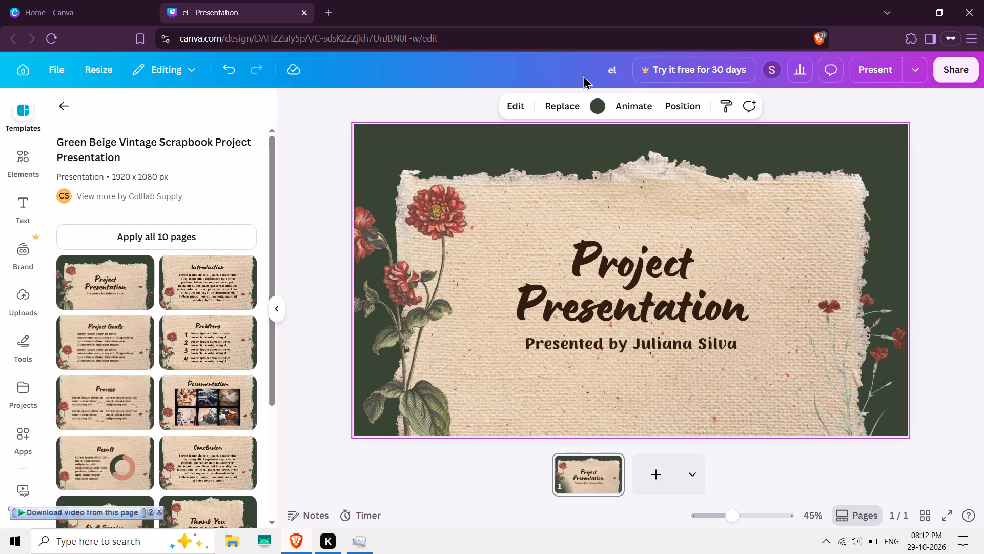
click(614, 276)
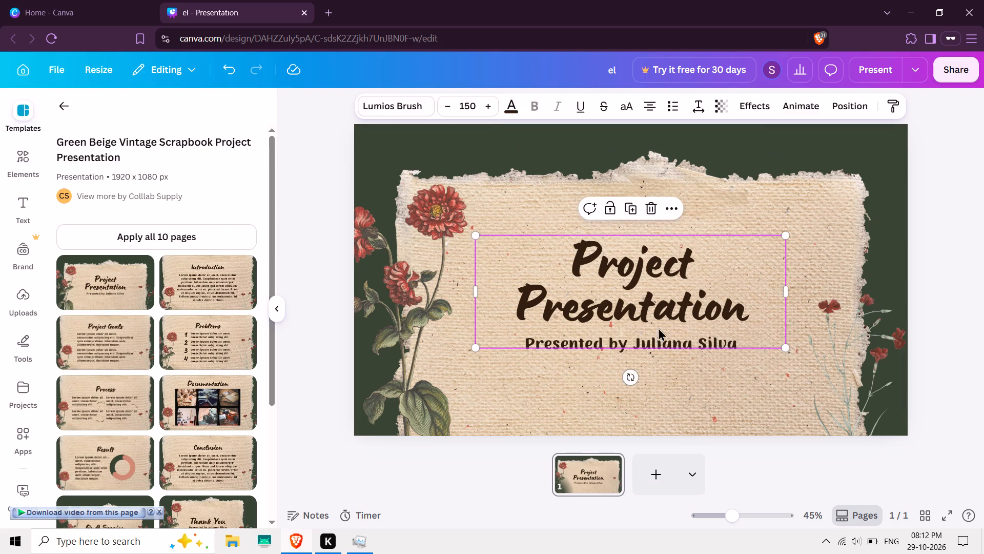
Replace the sample name after "Presented by" in the cover page's subtitle with the presenter's own name.
click(669, 338)
triple_click(691, 337)
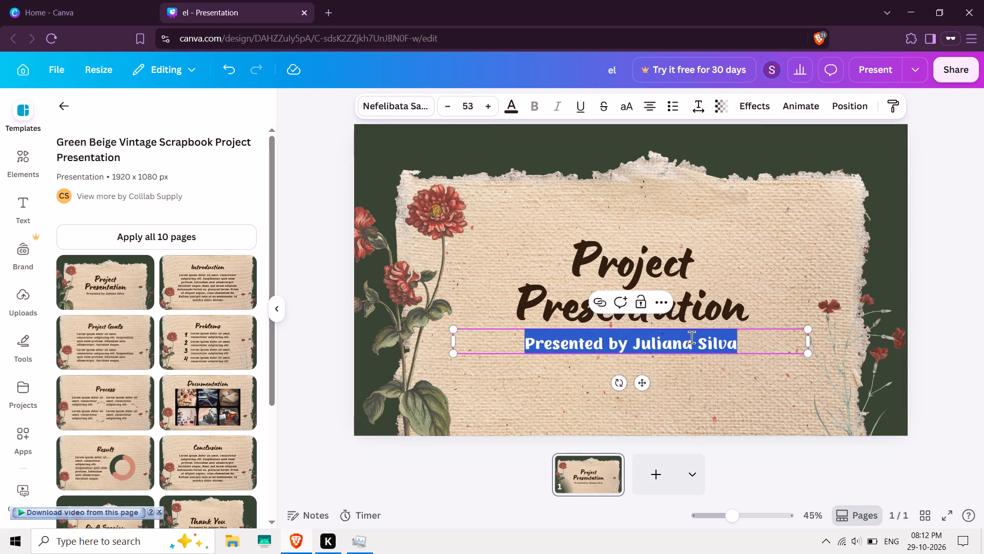
click(691, 337)
click(736, 343)
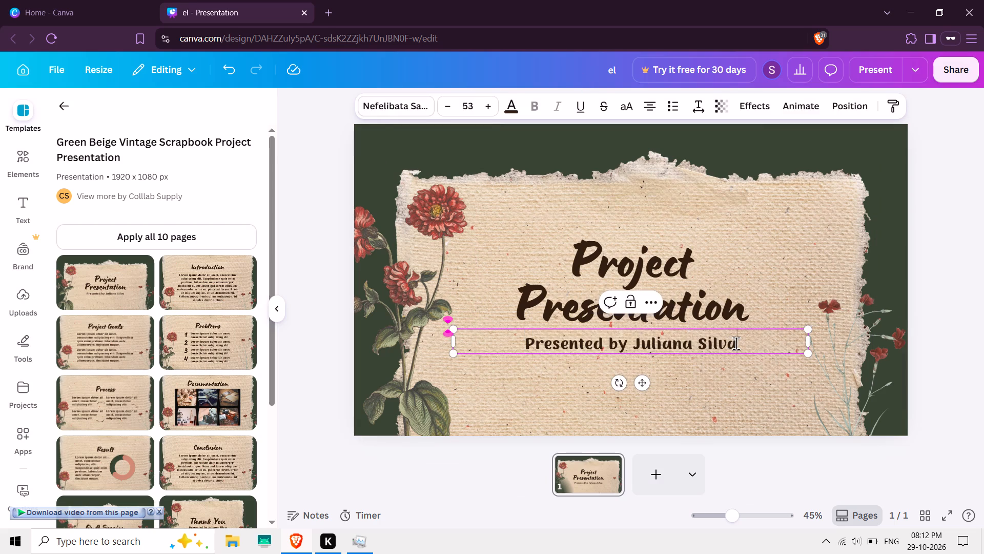
key(BackSpace)
key(BackSpace)
key(BackSpace)
key(BackSpace)
key(BackSpace)
key(BackSpace)
key(BackSpace)
key(BackSpace)
key(BackSpace)
key(BackSpace)
key(BackSpace)
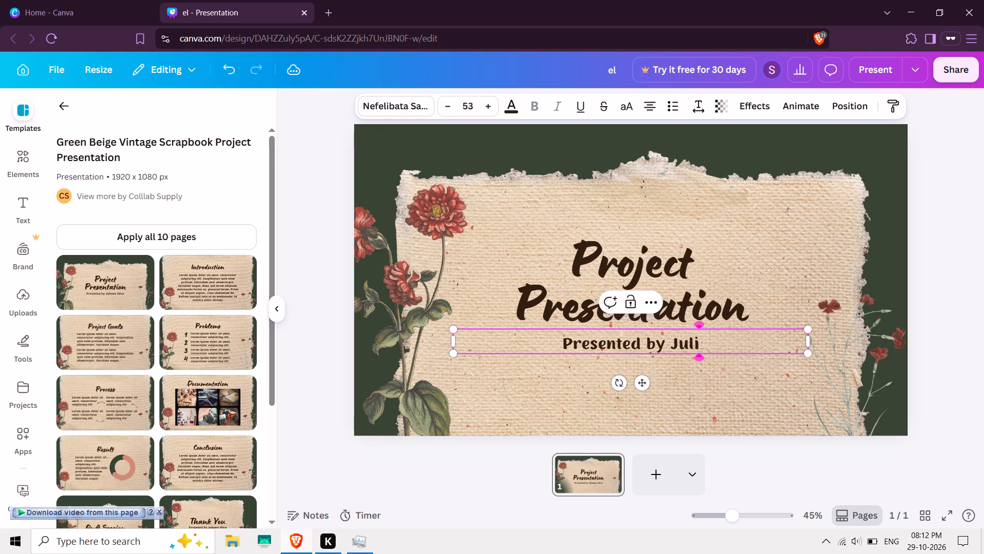
key(BackSpace)
key(BackSpace)
key(BackSpace)
key(BackSpace)
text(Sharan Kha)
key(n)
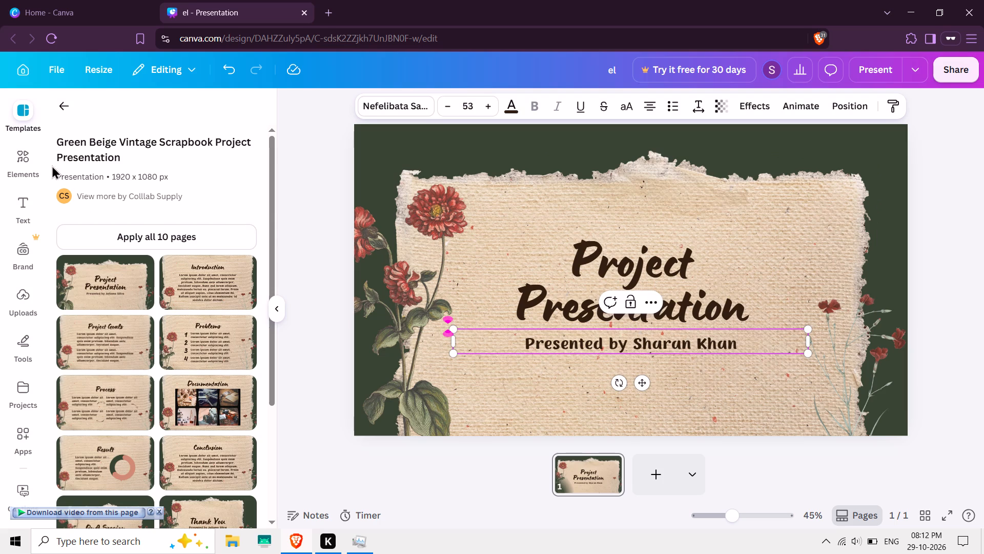
Look through the element categories and the range of designs in the Shapes collection.
click(31, 161)
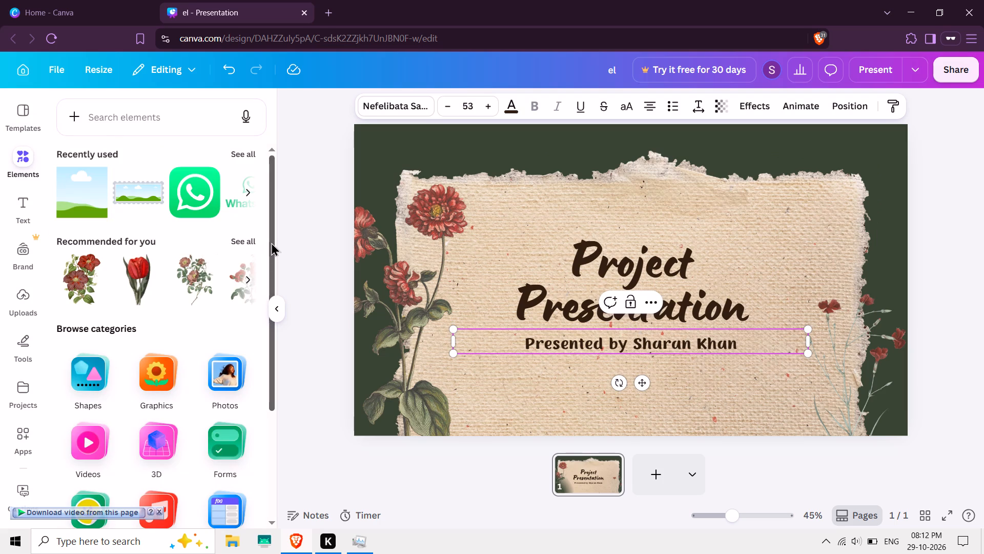
drag(271, 242, 270, 225)
drag(270, 225, 268, 339)
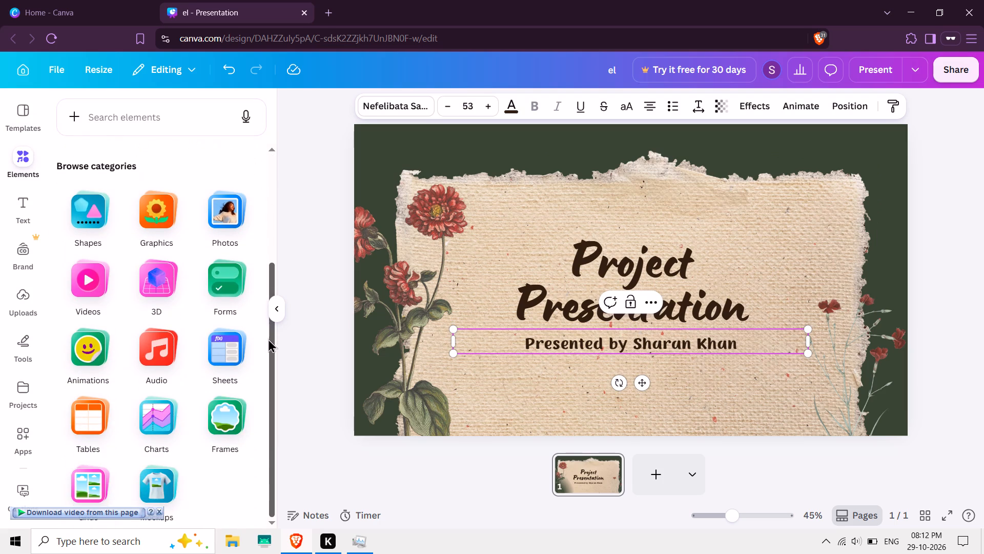
drag(268, 339, 268, 351)
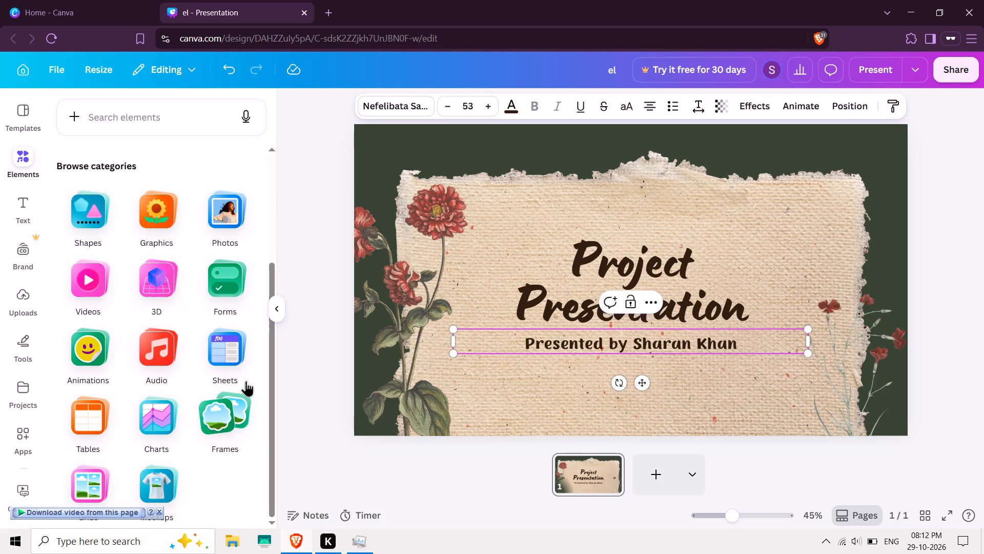
click(98, 237)
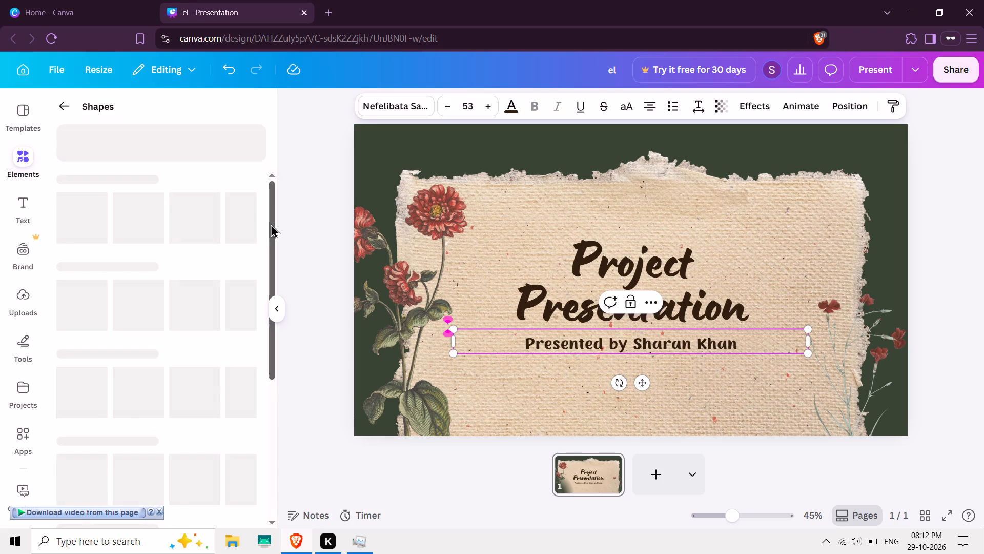
drag(271, 224, 286, 476)
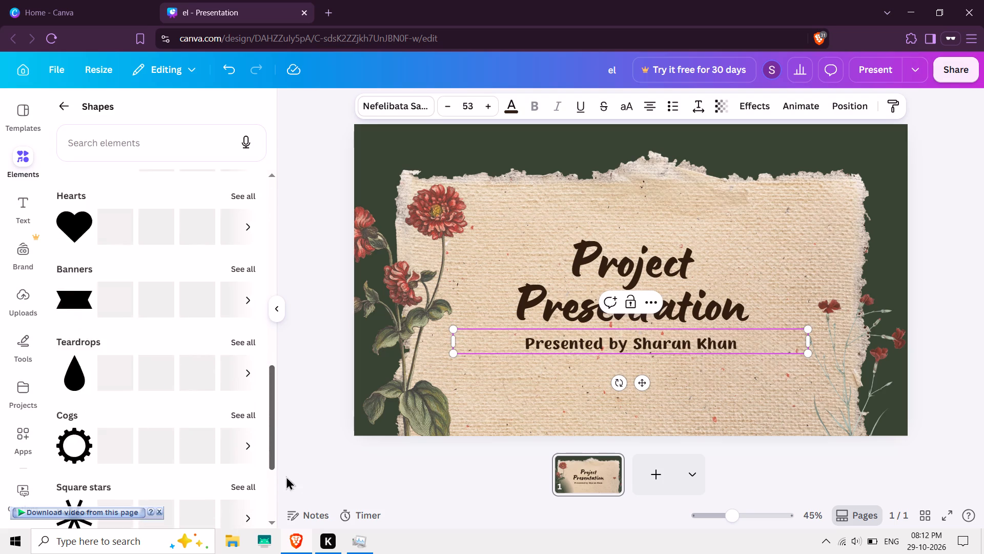
drag(286, 476, 290, 175)
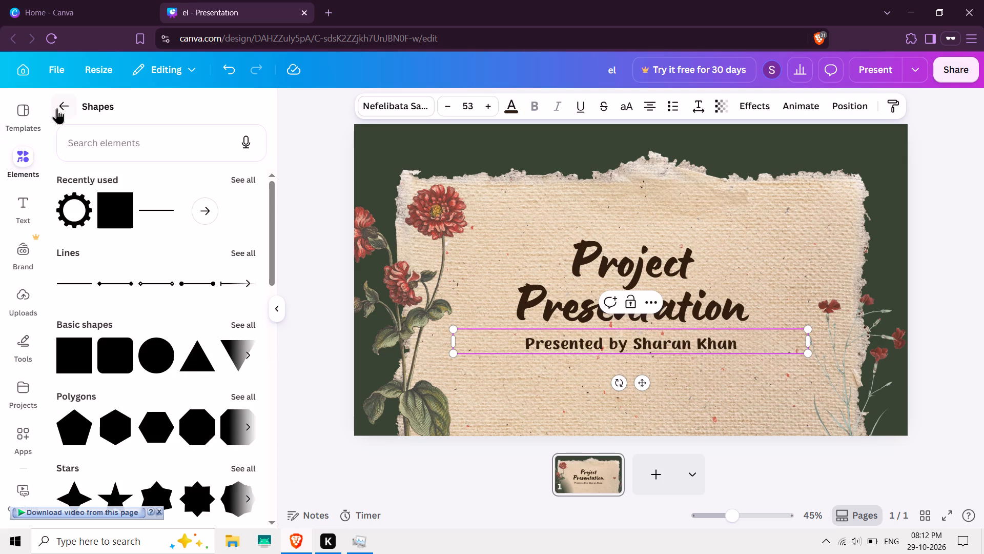
Add the green WhatsApp logo from the recently used elements to the cover page.
click(57, 108)
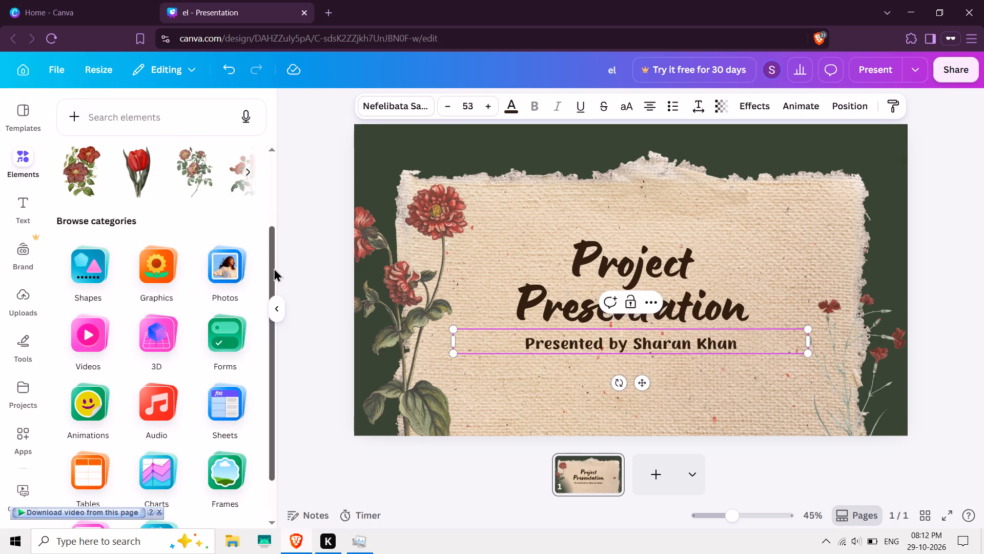
drag(274, 268, 269, 153)
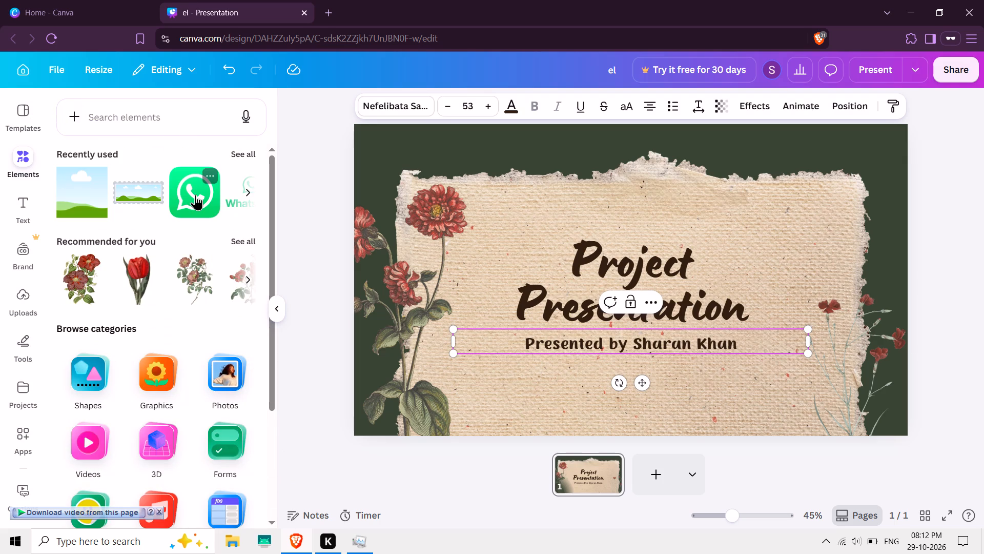
click(195, 194)
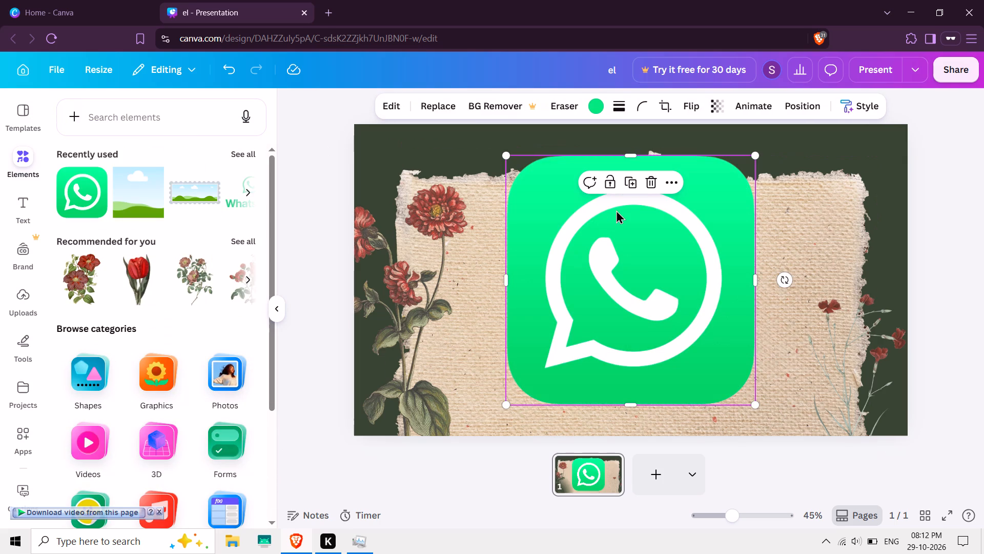
Delete the green WhatsApp logo from the cover page.
click(653, 187)
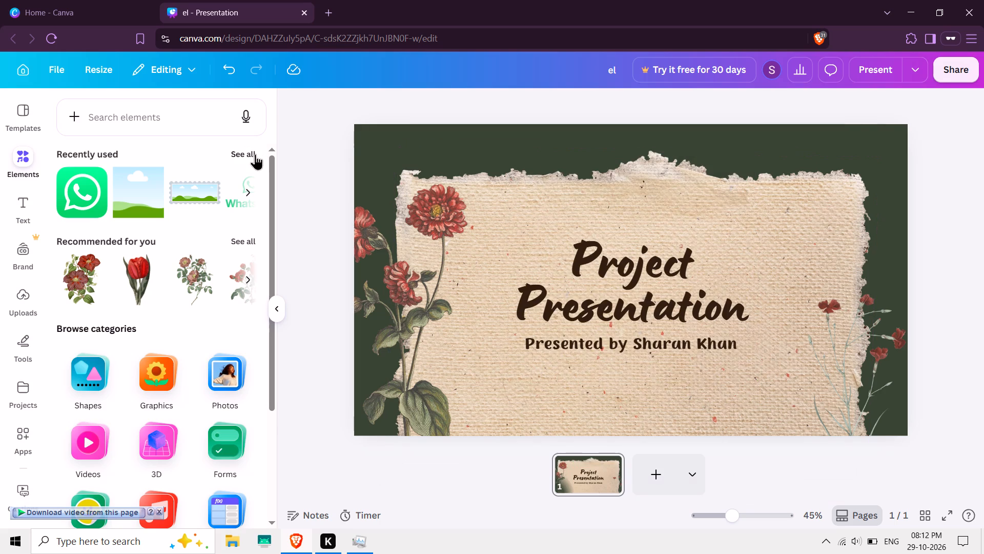
Look through the recently used elements, the Graphics collection and its full range of Social media logos.
click(248, 154)
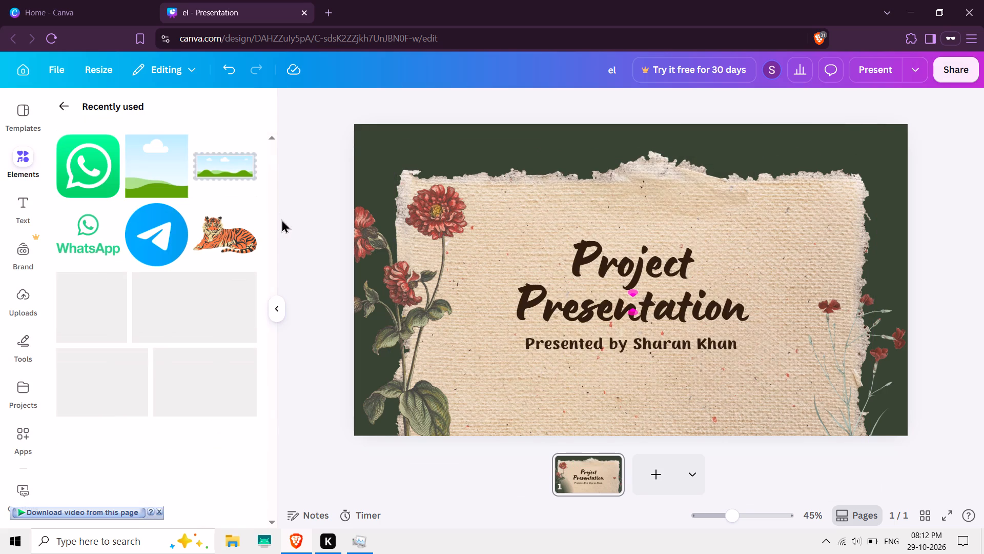
click(61, 106)
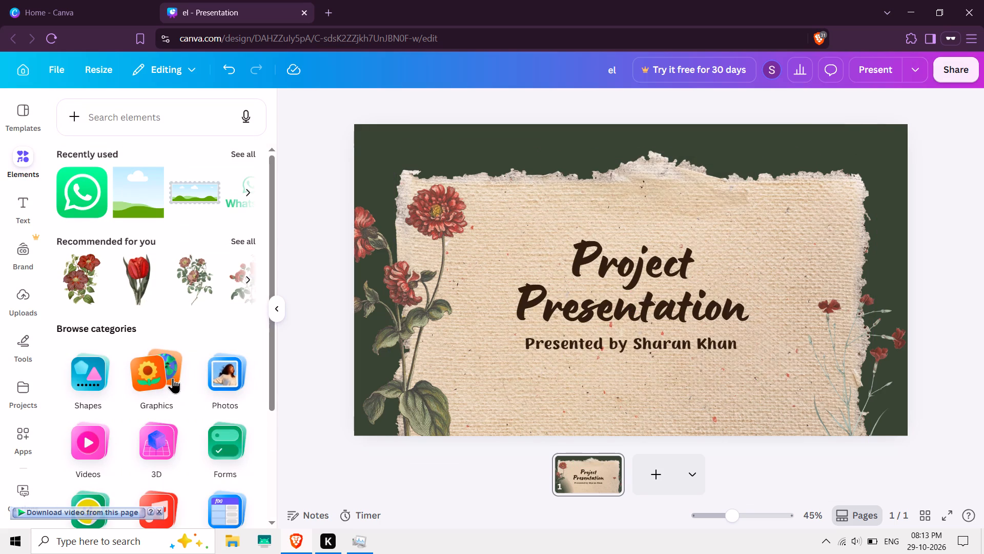
click(174, 378)
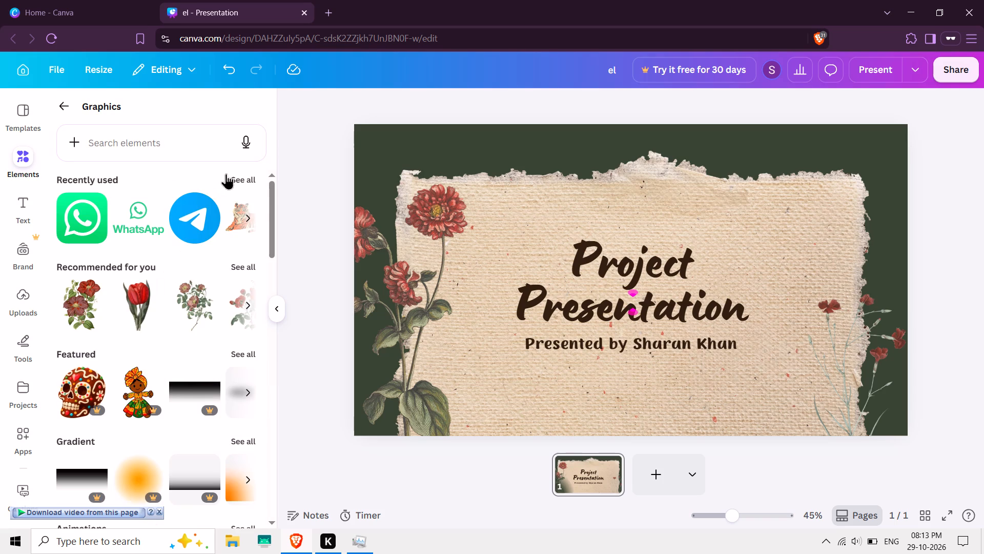
drag(272, 225, 274, 303)
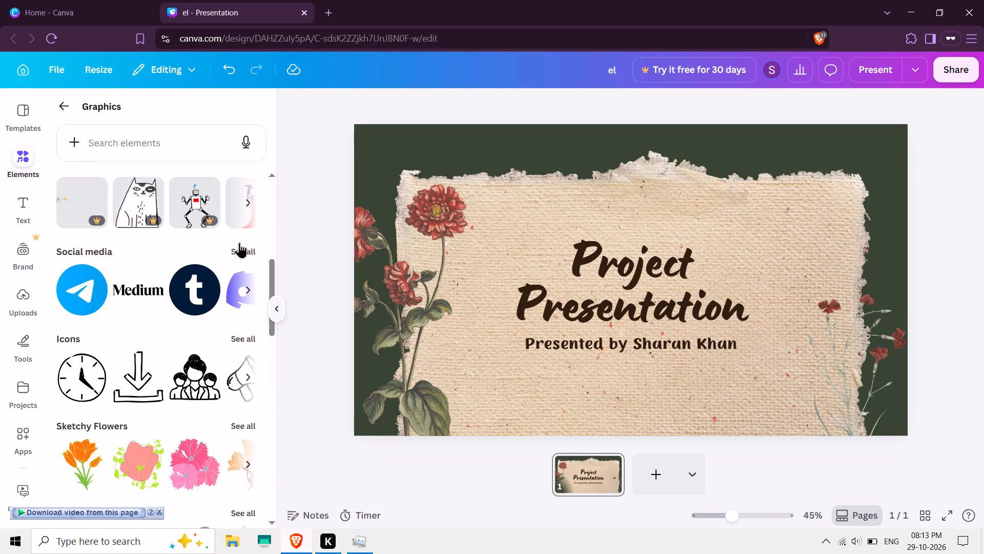
click(239, 242)
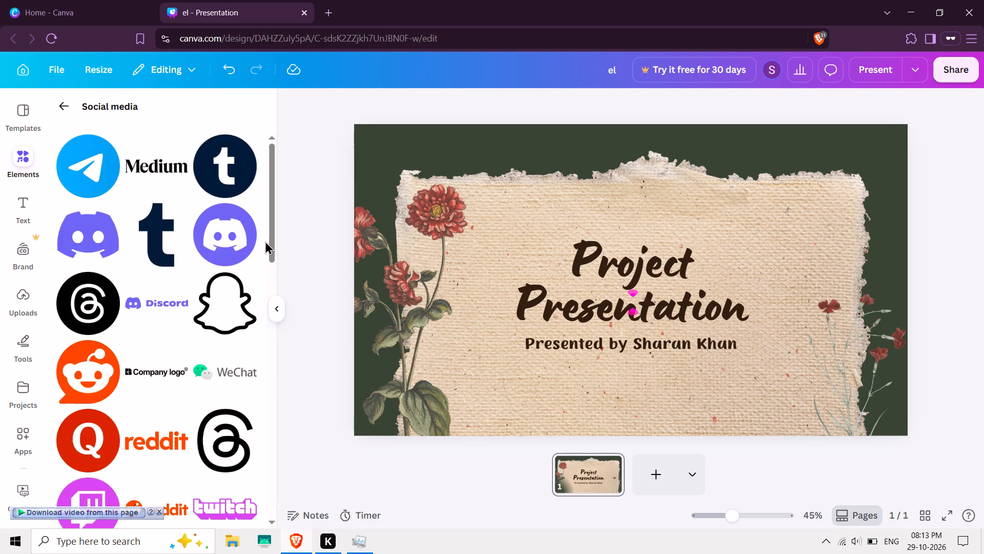
drag(269, 241, 274, 298)
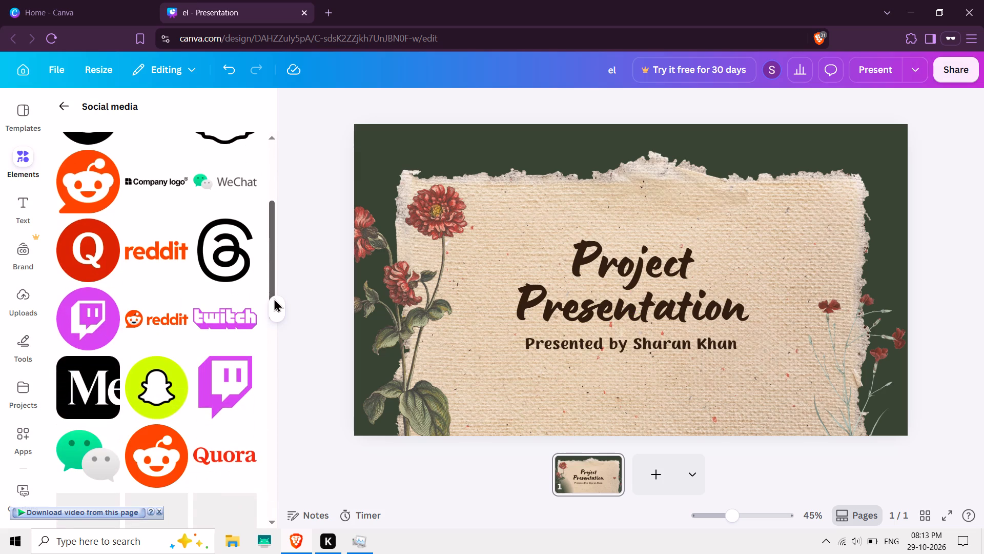
drag(274, 298, 277, 400)
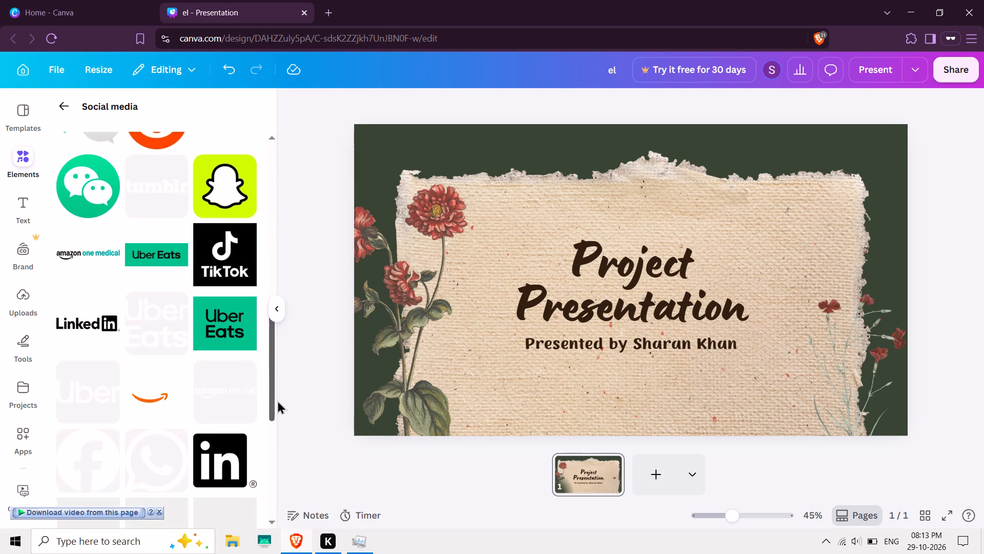
drag(277, 400, 273, 527)
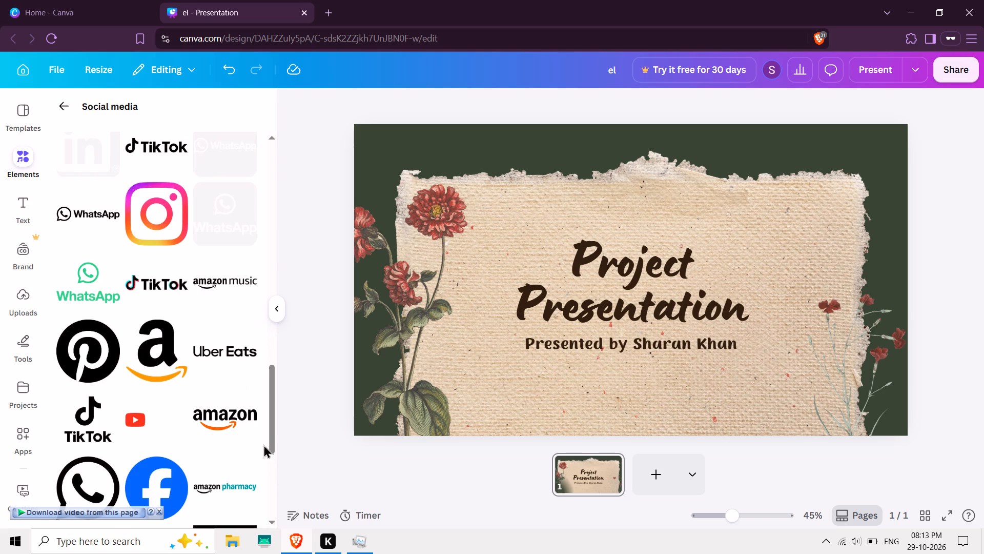
drag(271, 421, 265, 493)
drag(274, 443, 272, 503)
drag(272, 484, 271, 500)
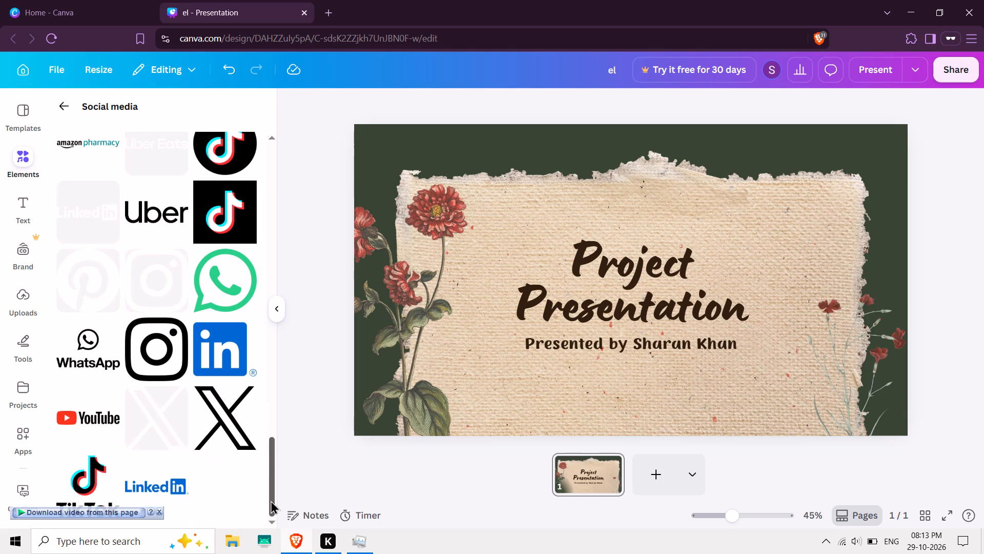
drag(271, 500, 274, 172)
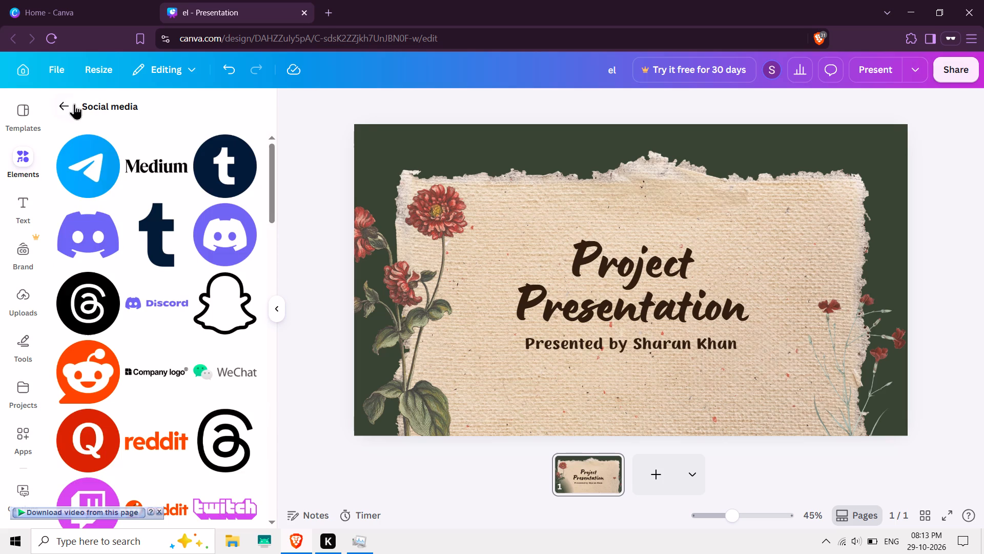
click(73, 104)
Enter "fiverr" as the search term for graphics.
click(135, 145)
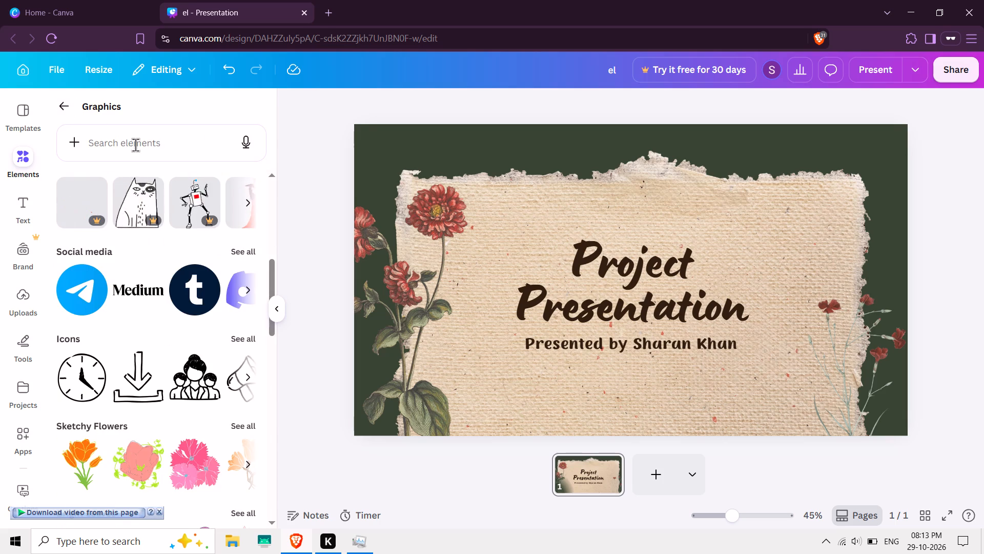
text(fiverr)
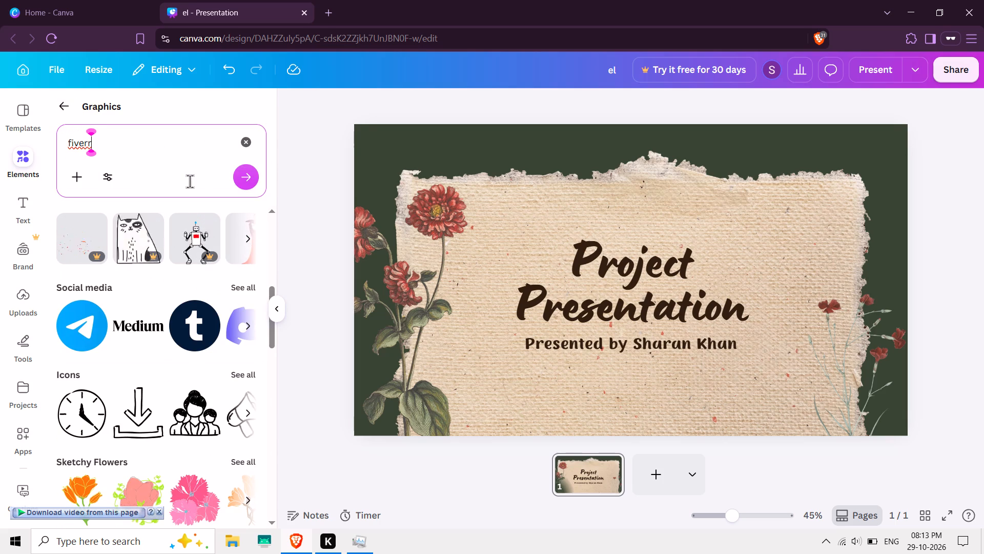
Add the orange tiger from the Handdrawn Animals graphics to the cover page.
drag(274, 339, 263, 418)
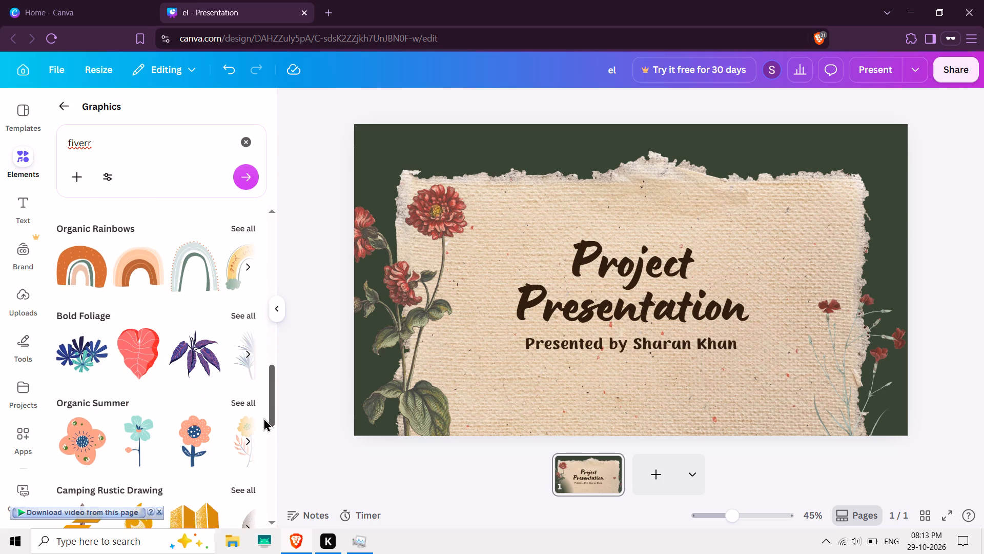
drag(263, 418, 265, 461)
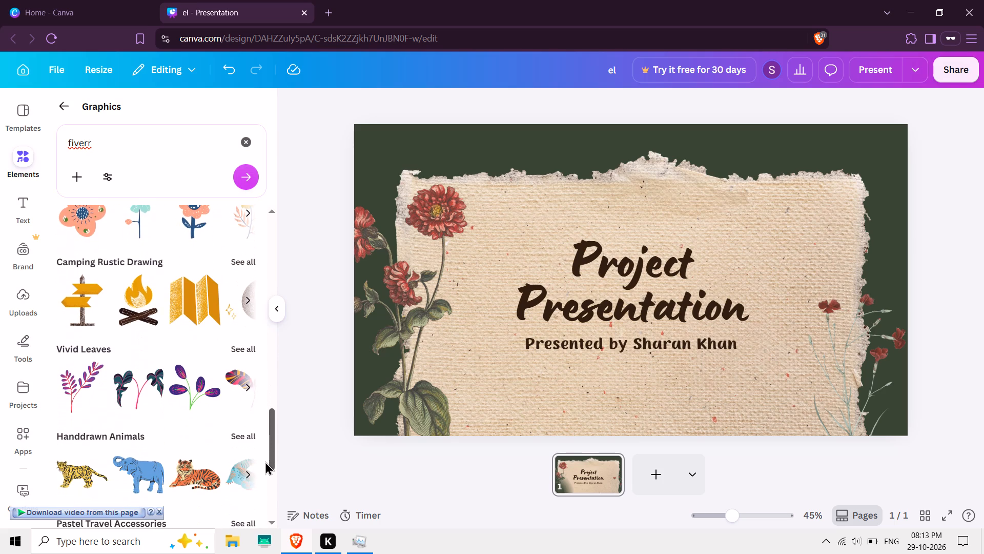
drag(265, 461, 263, 552)
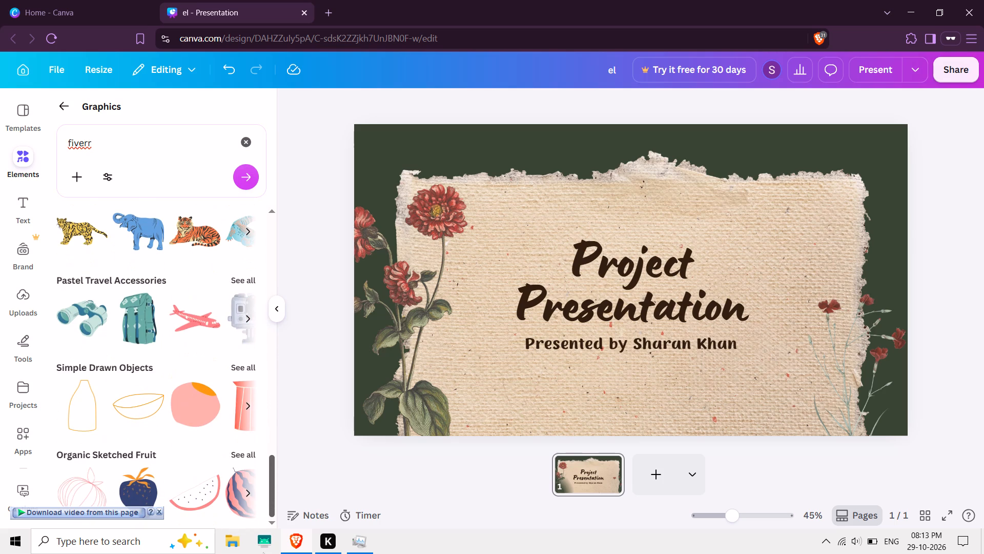
drag(263, 552, 266, 487)
click(199, 340)
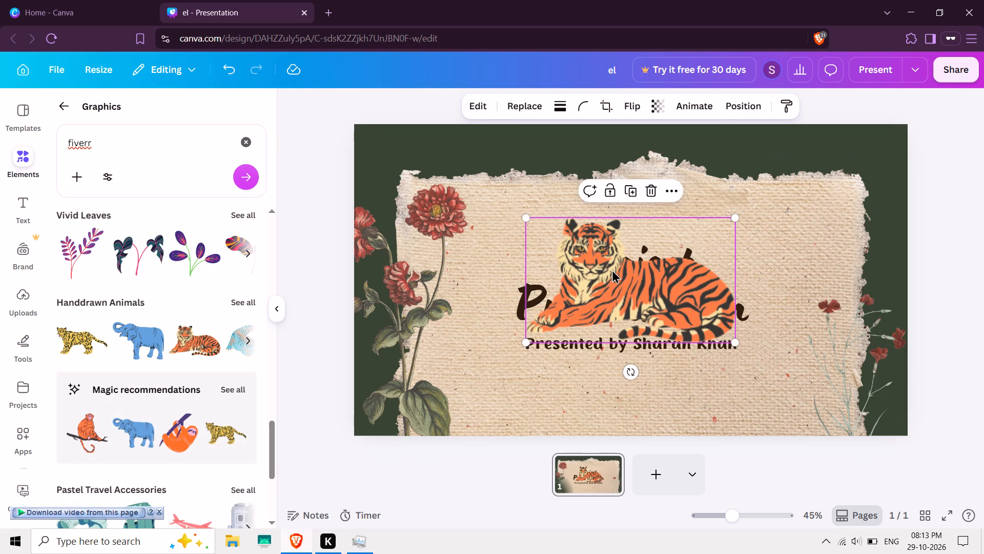
Shrink the tiger and centre it horizontally beneath the "Presented by" subtitle, along the page's bottom edge.
drag(612, 269, 652, 277)
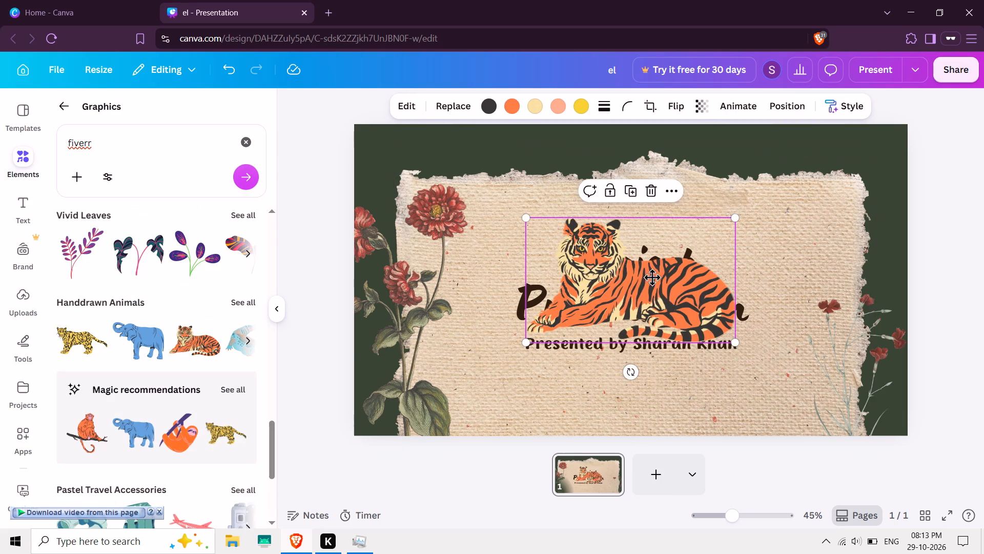
drag(652, 277, 727, 339)
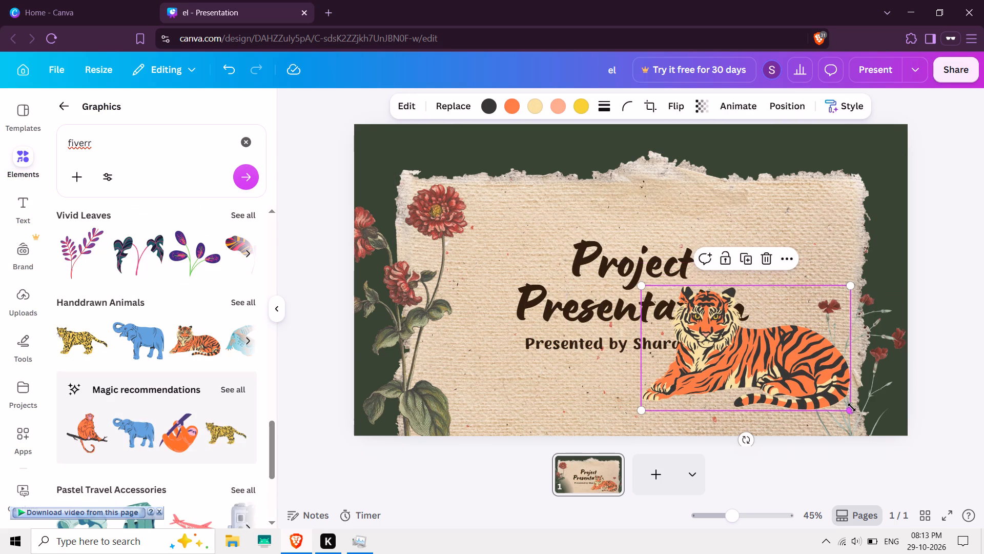
drag(851, 409, 810, 384)
drag(737, 333, 771, 383)
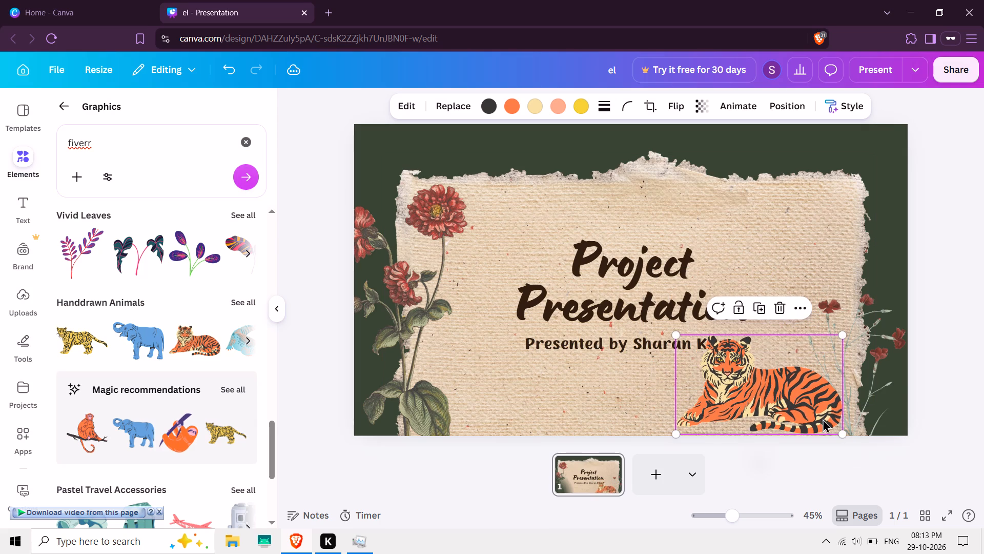
drag(844, 432, 810, 412)
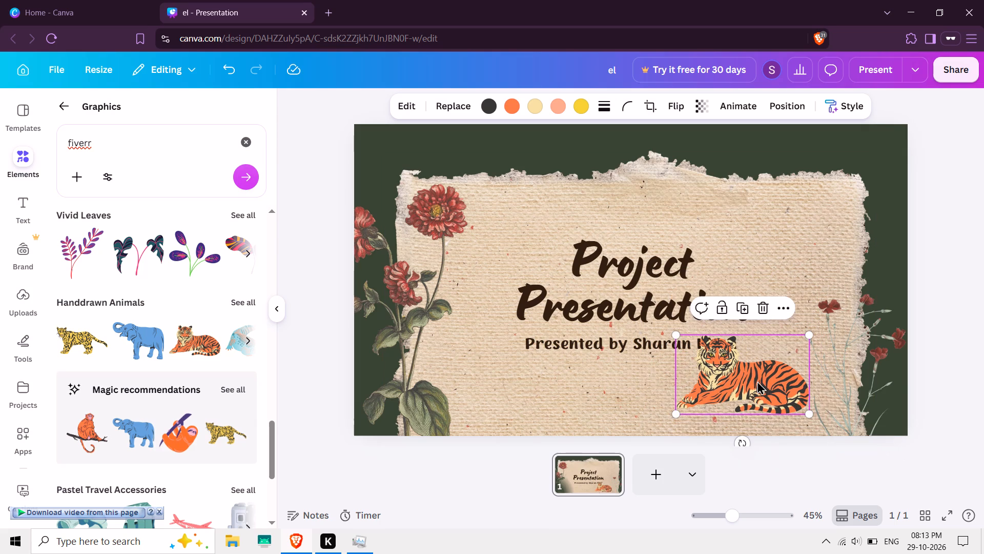
drag(757, 381, 768, 401)
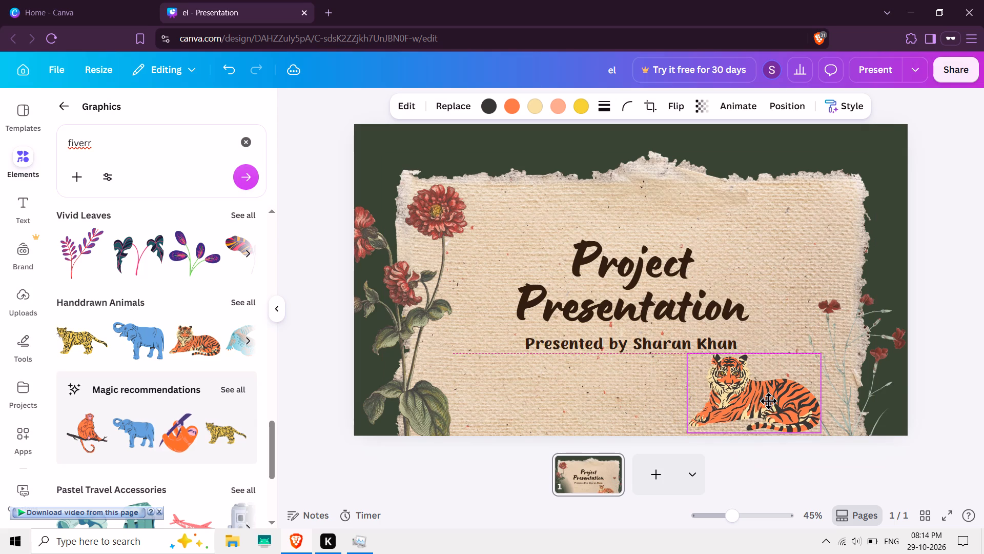
drag(768, 401, 662, 406)
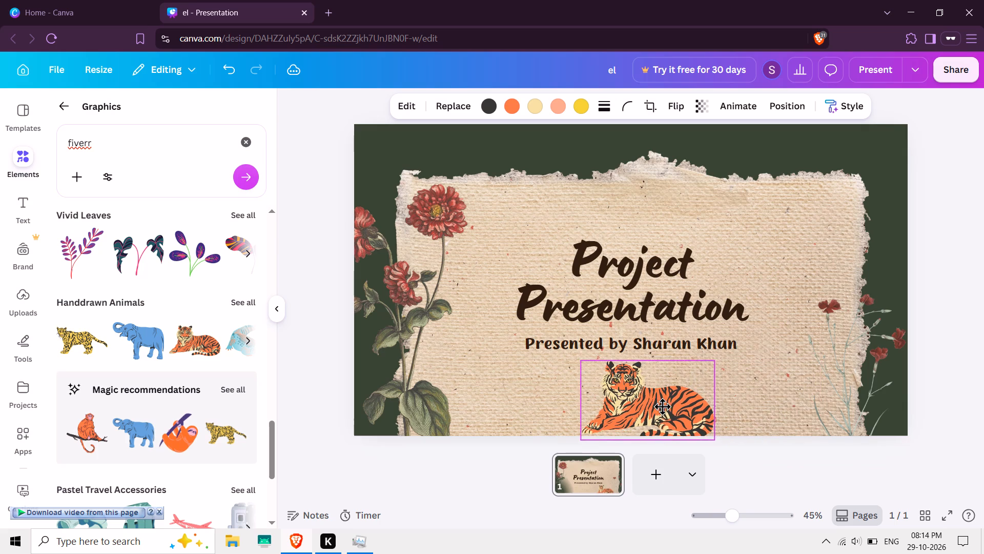
drag(662, 406, 646, 404)
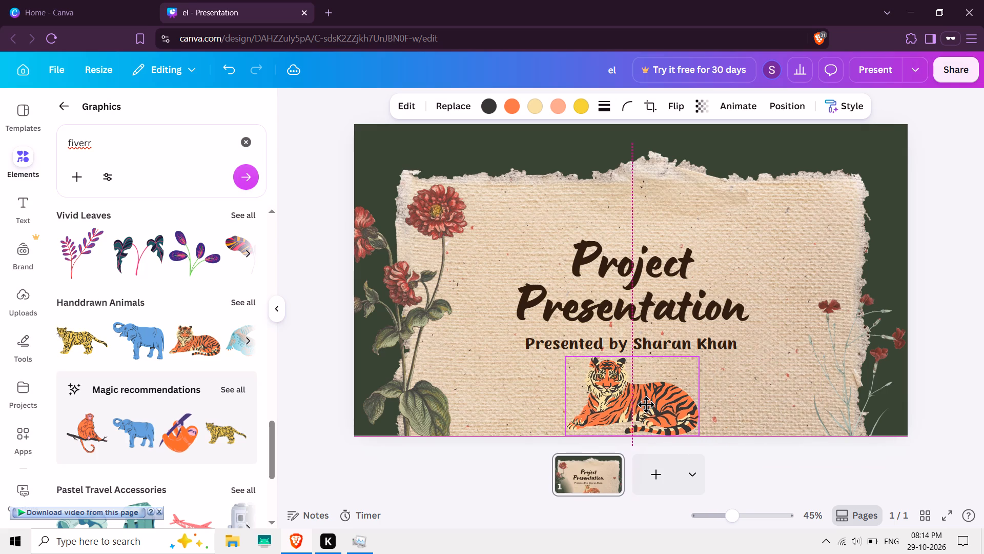
drag(646, 404, 648, 403)
drag(648, 403, 647, 403)
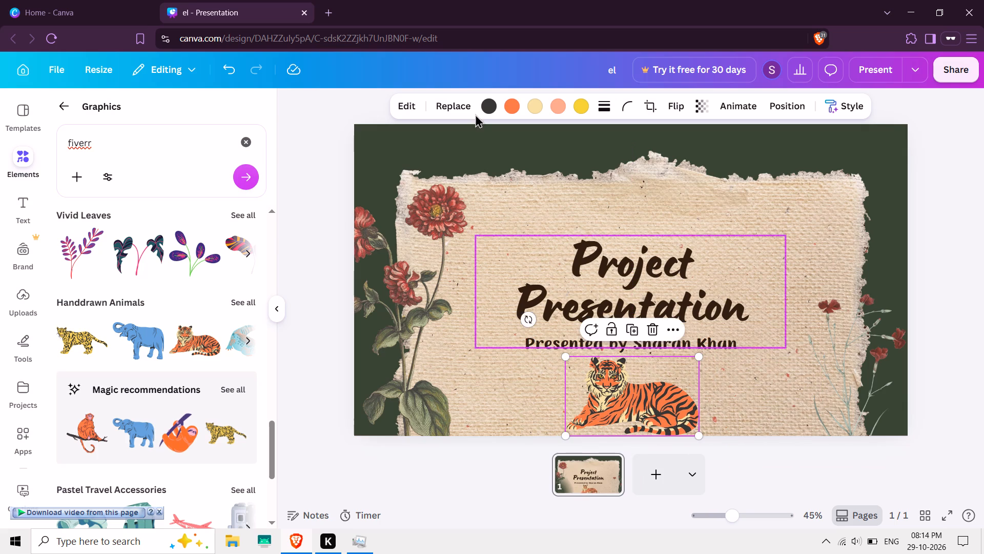
Try deeper oranges from the default solid colours on the tiger's orange fur, and settle on the lighter orange beside #ff751f.
click(511, 106)
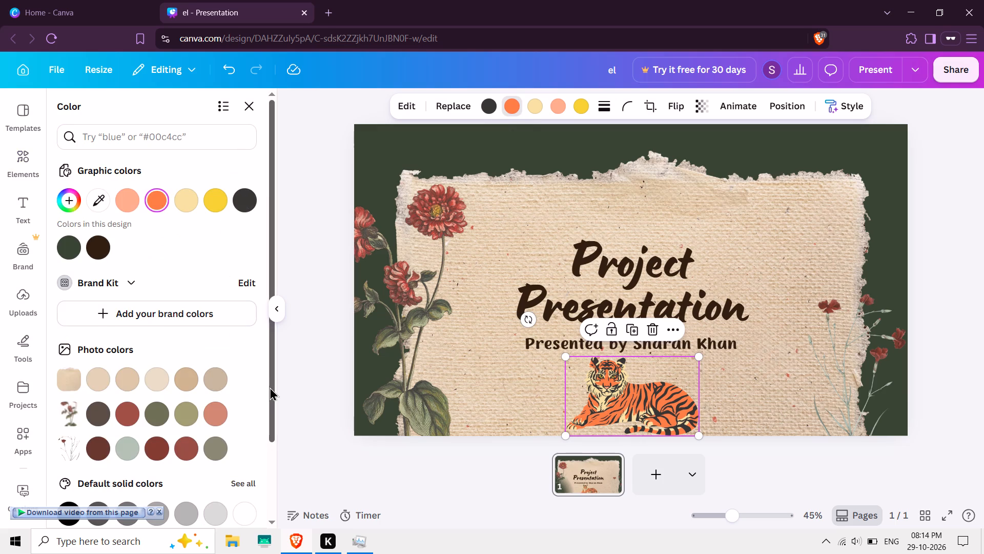
drag(270, 387, 270, 502)
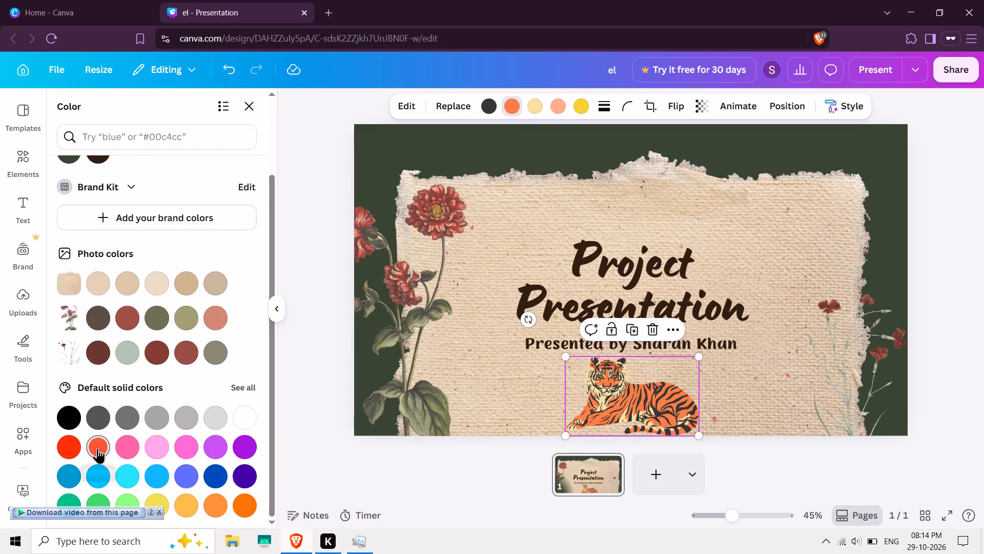
click(253, 380)
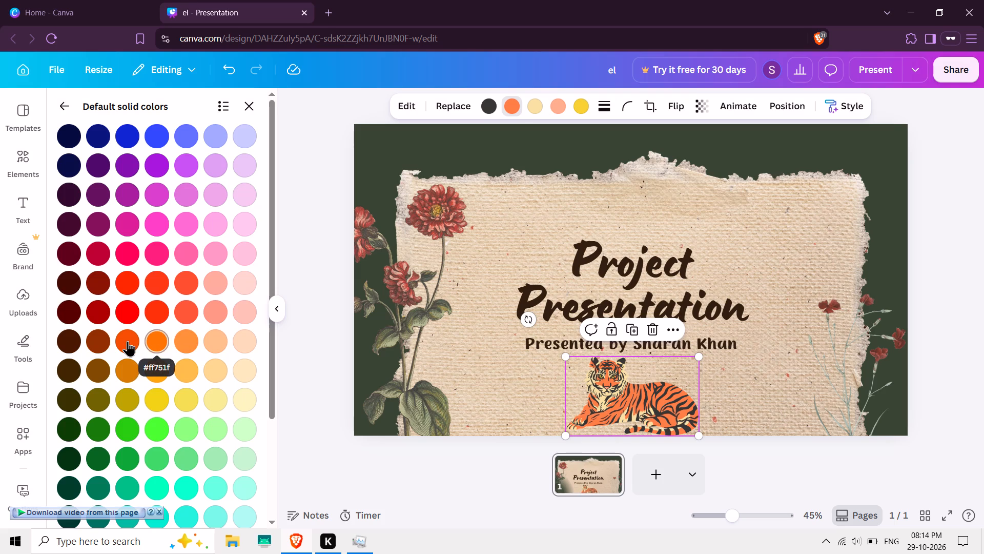
click(128, 341)
click(149, 341)
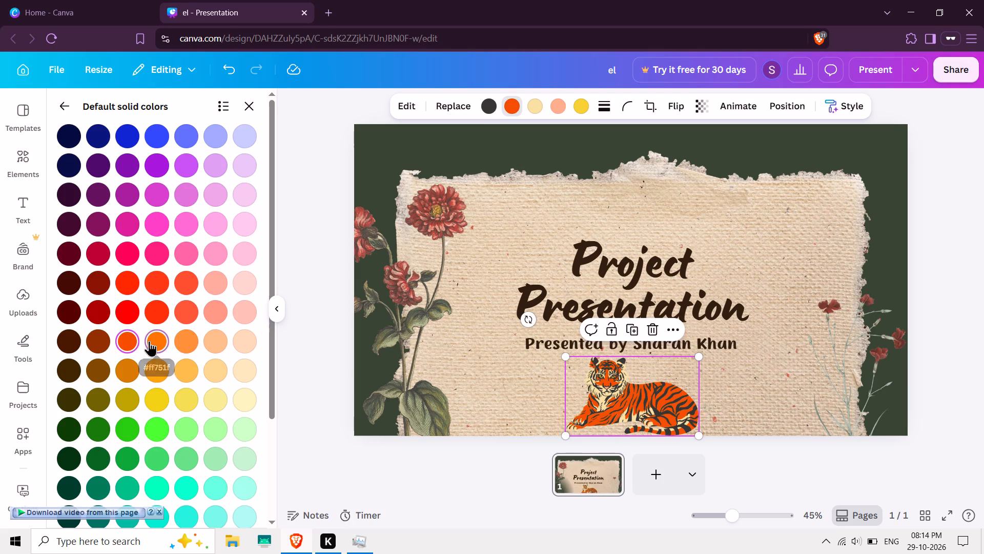
click(184, 341)
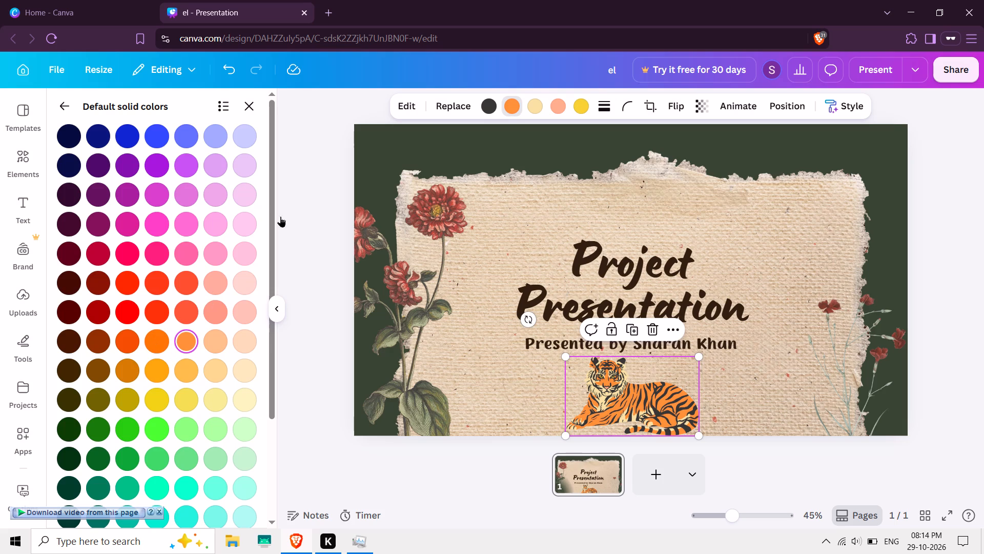
Change the tiger's dark grey stripes to black from the default solid colours.
click(484, 107)
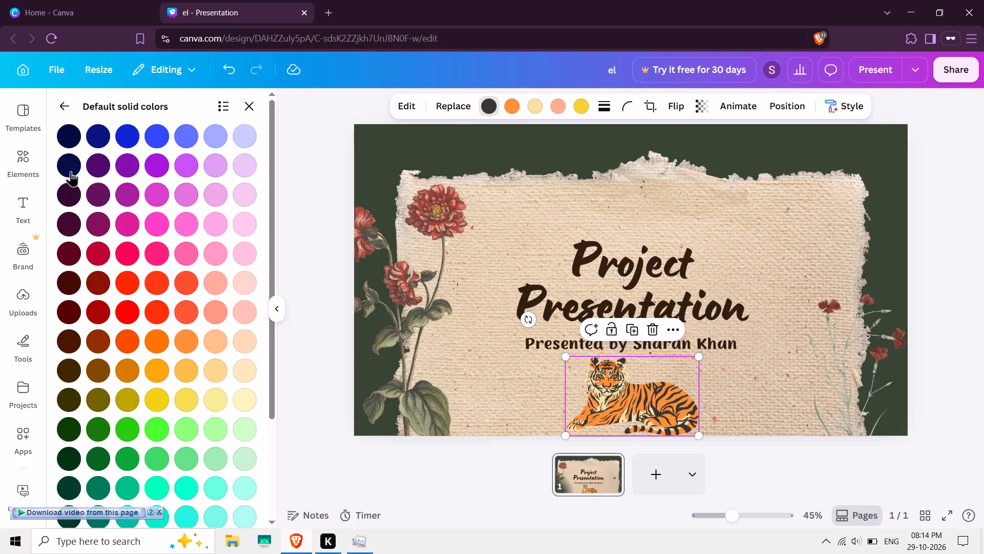
drag(270, 227, 270, 343)
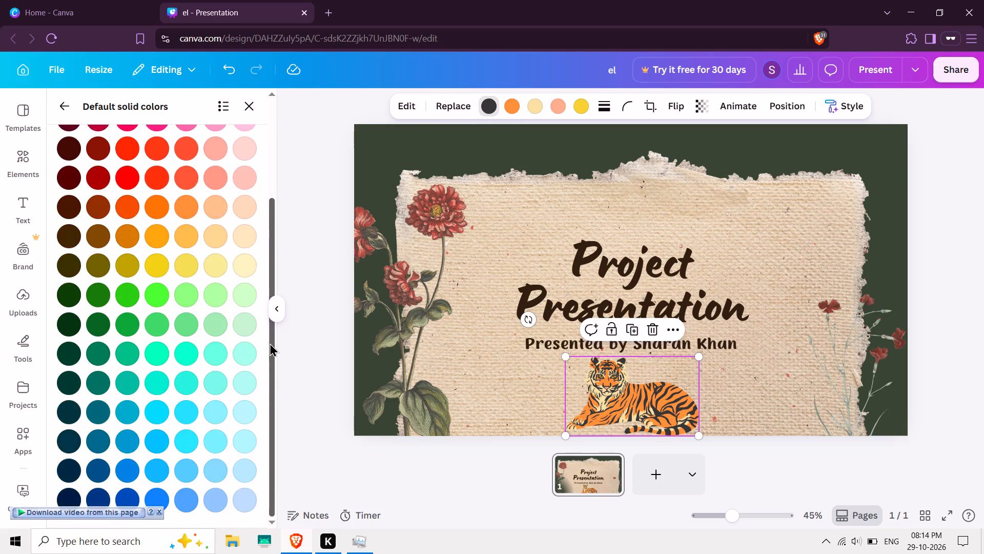
drag(270, 343, 265, 133)
click(71, 109)
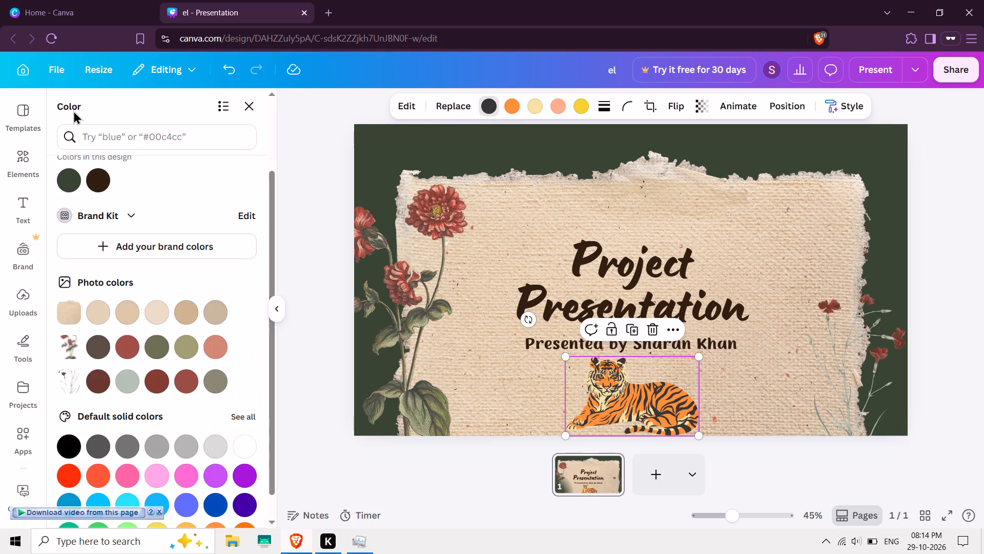
click(66, 447)
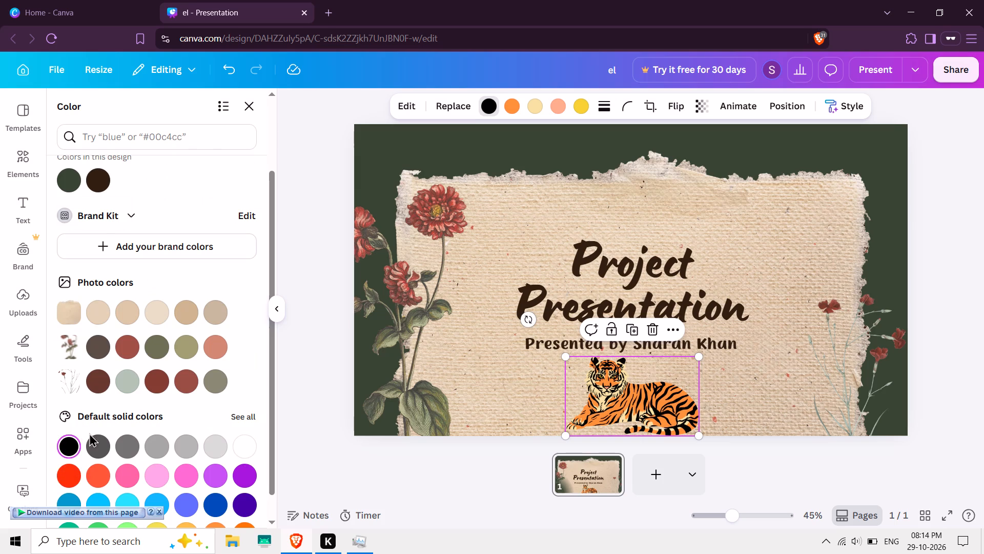
Change the tiger's pale cream areas to white #ffffff from the default solid colours.
click(536, 103)
click(238, 442)
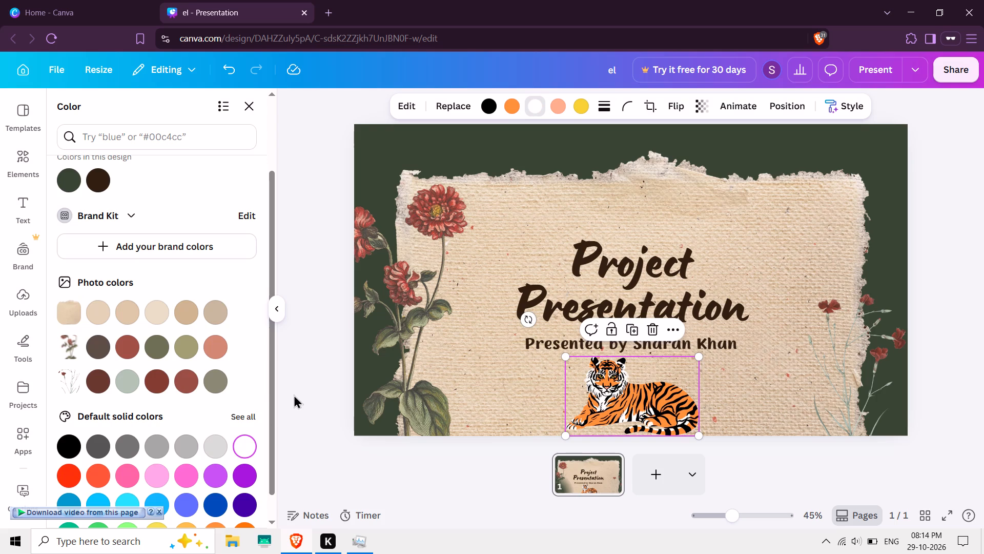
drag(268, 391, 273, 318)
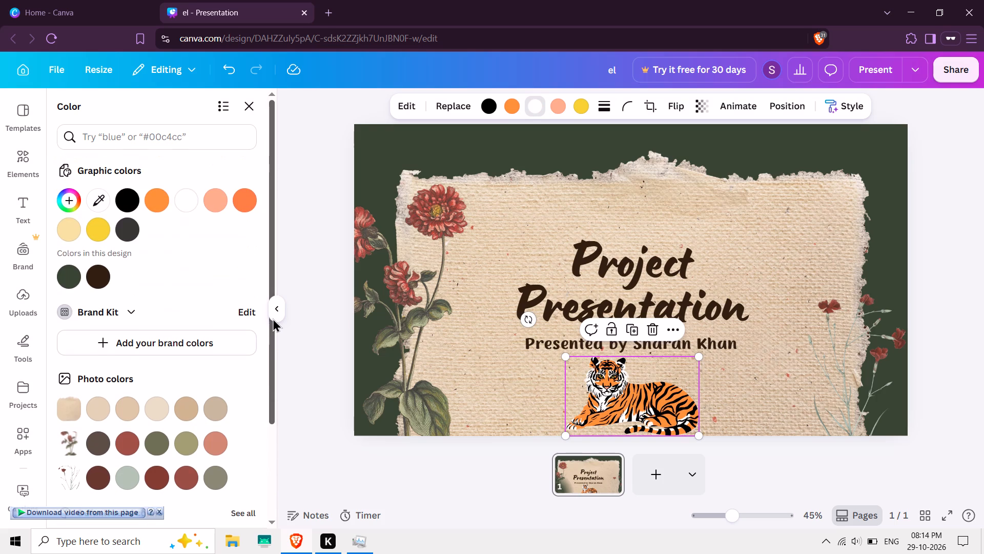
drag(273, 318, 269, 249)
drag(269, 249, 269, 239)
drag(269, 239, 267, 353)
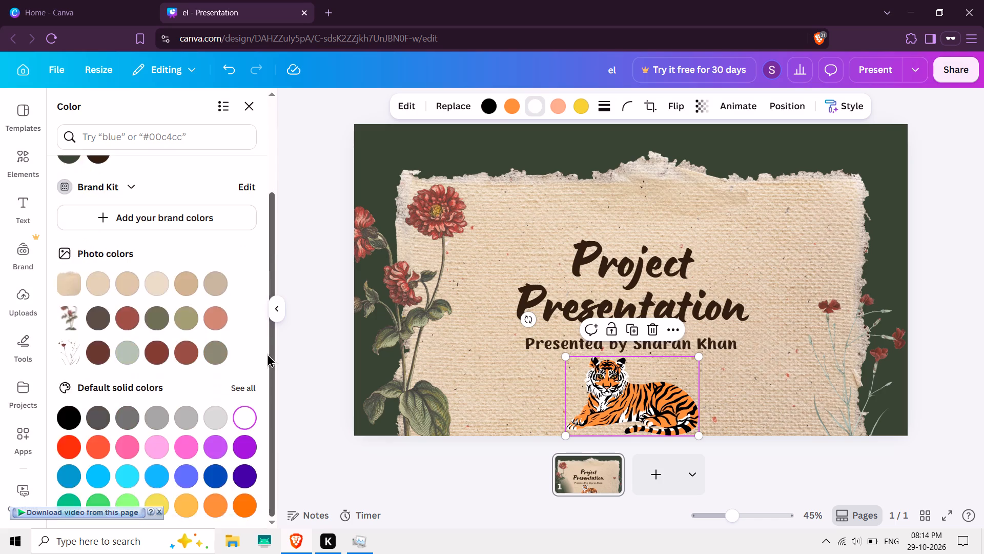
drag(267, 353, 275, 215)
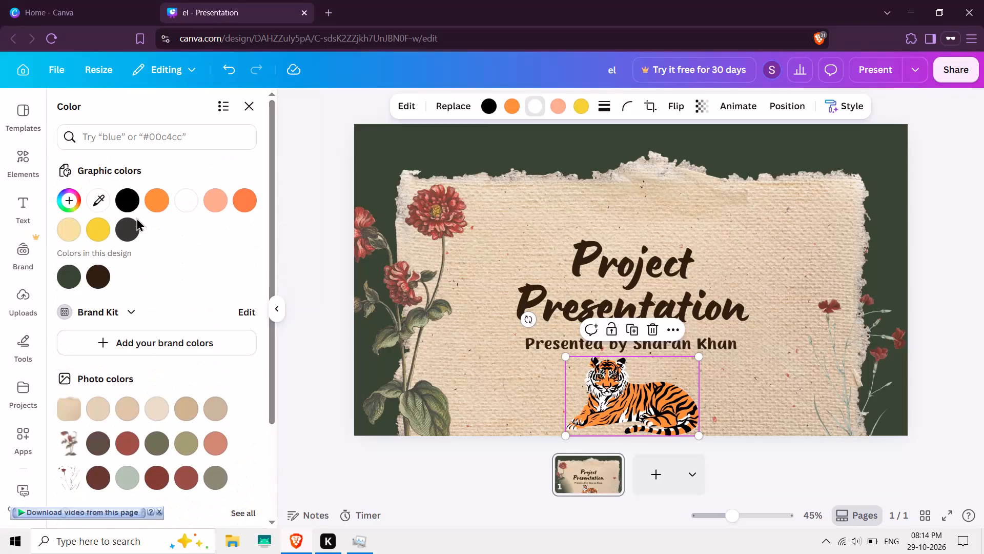
Leave the fiverr graphics search and look through the element categories and the Shapes collection.
click(31, 159)
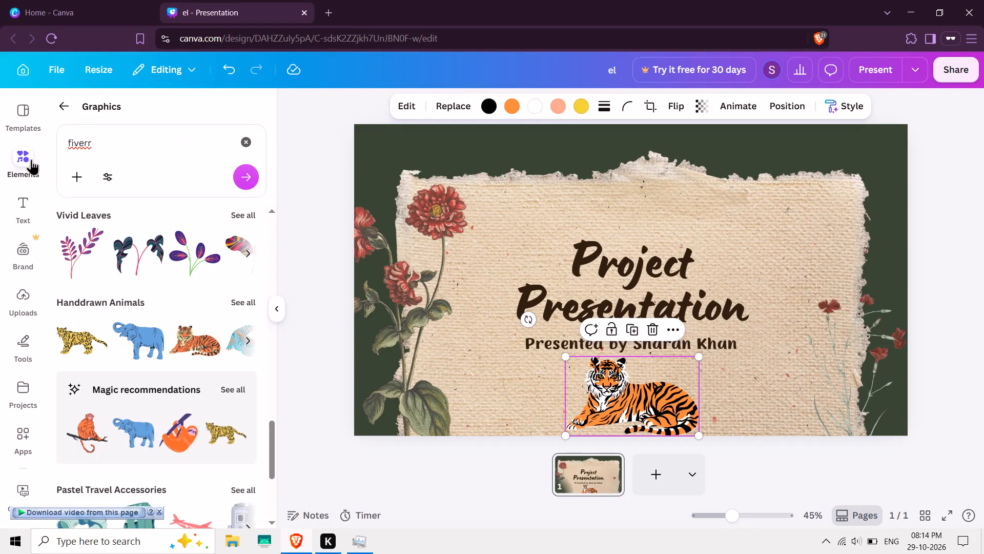
click(247, 141)
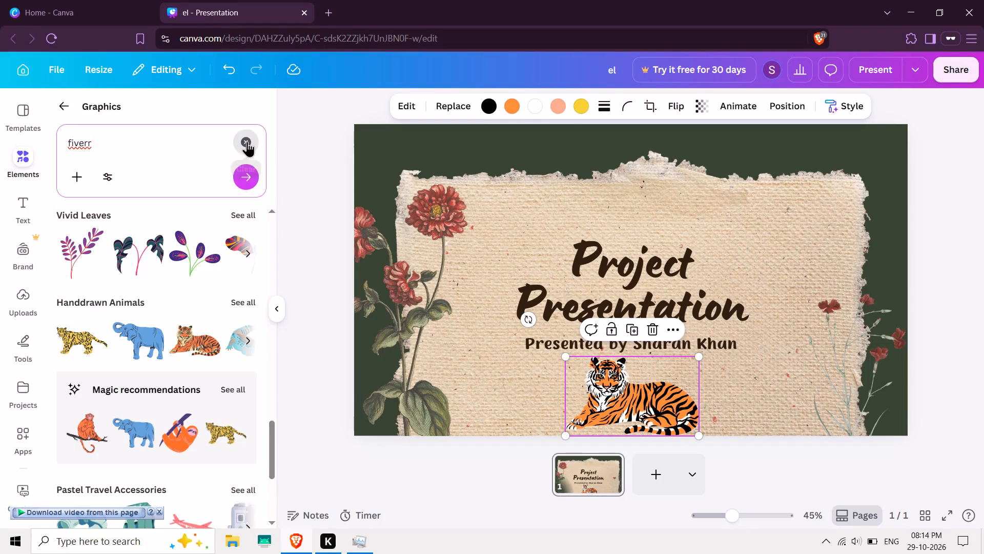
click(61, 114)
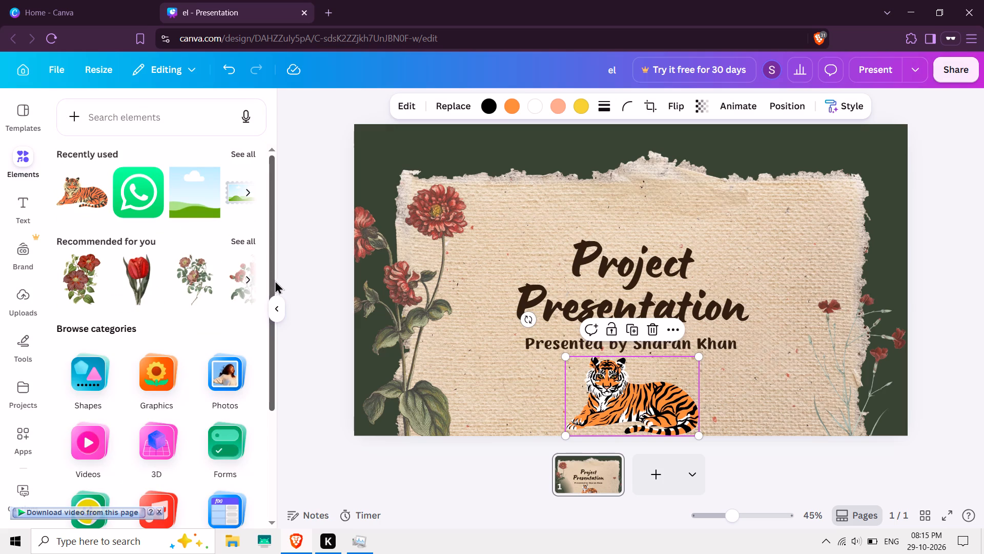
drag(271, 283, 280, 420)
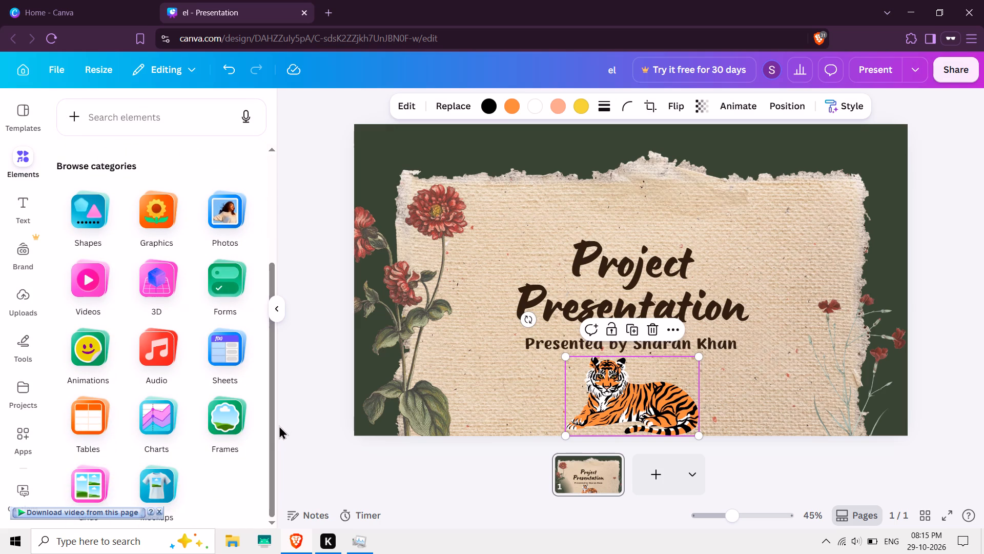
drag(274, 433, 271, 294)
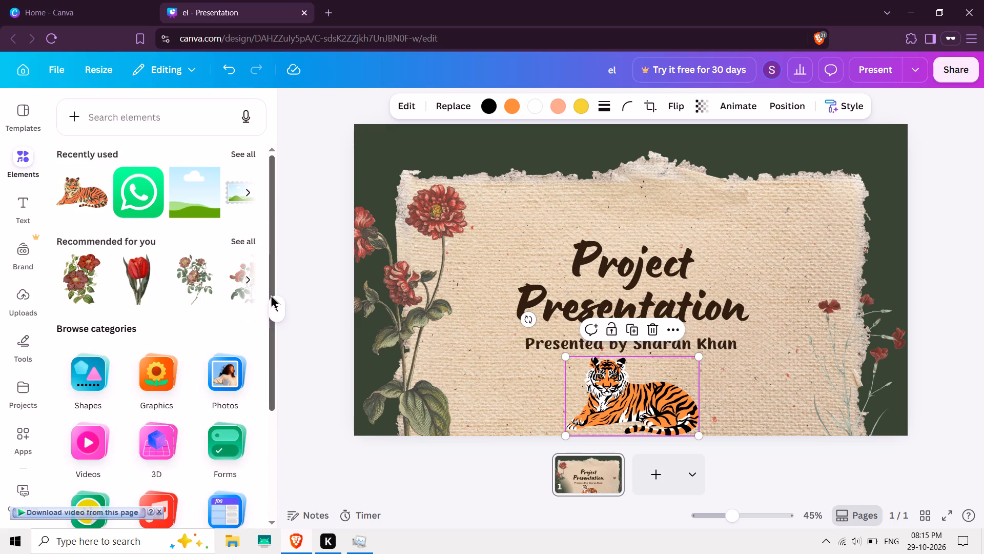
drag(271, 294, 255, 385)
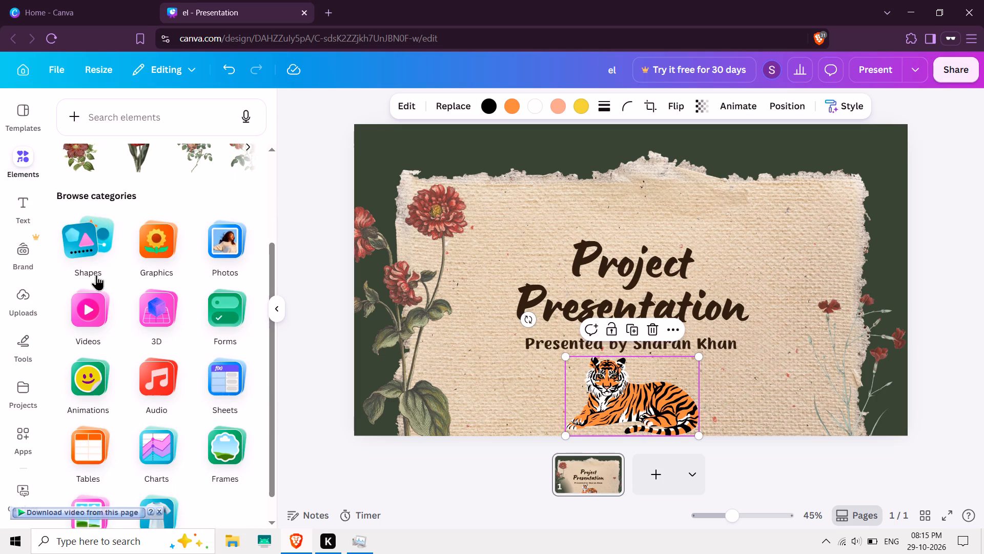
click(96, 271)
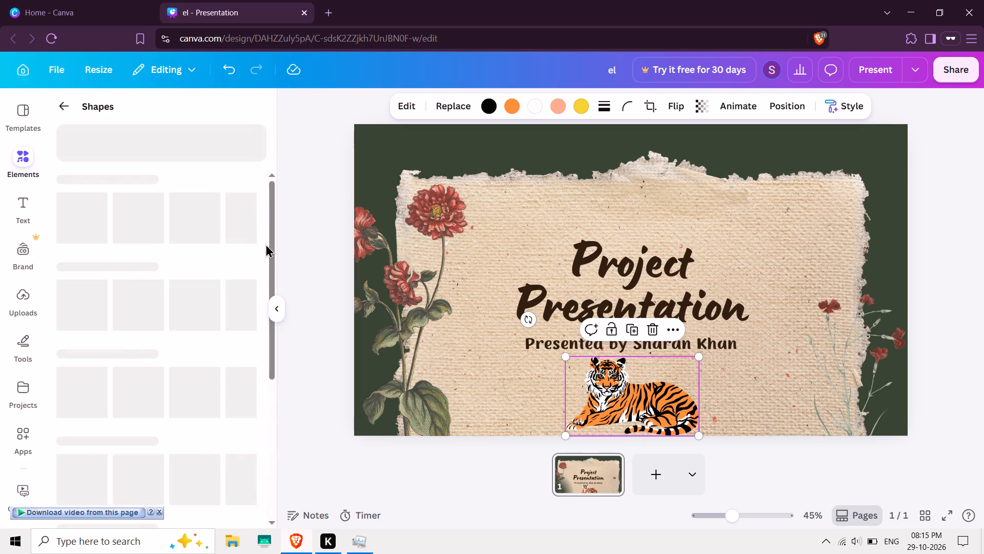
drag(272, 251, 270, 374)
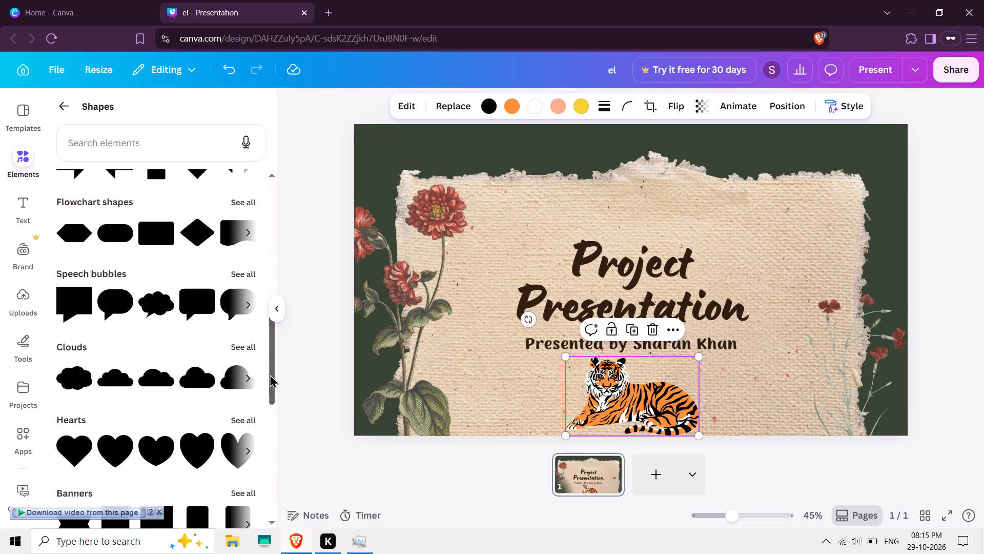
drag(270, 374, 270, 532)
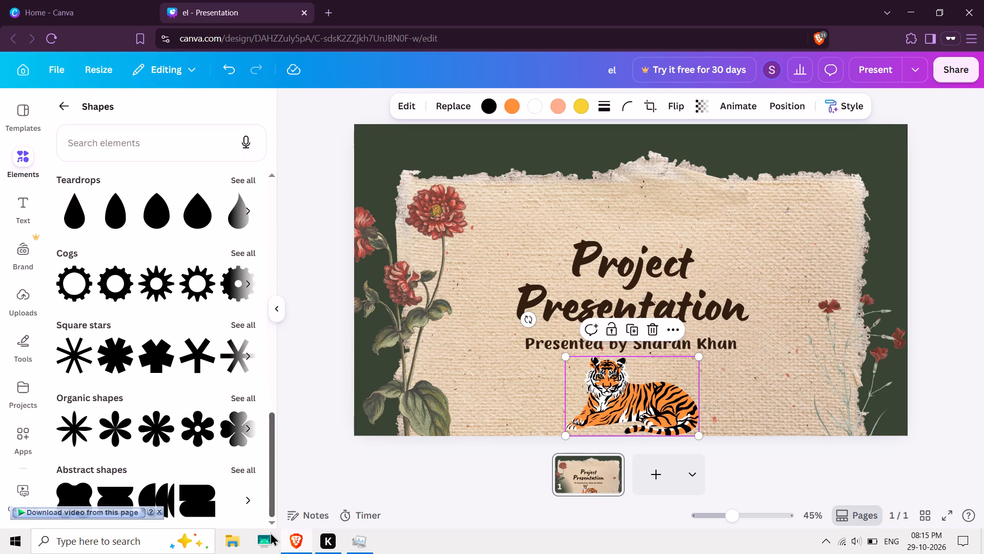
drag(270, 532, 270, 542)
drag(274, 478, 259, 222)
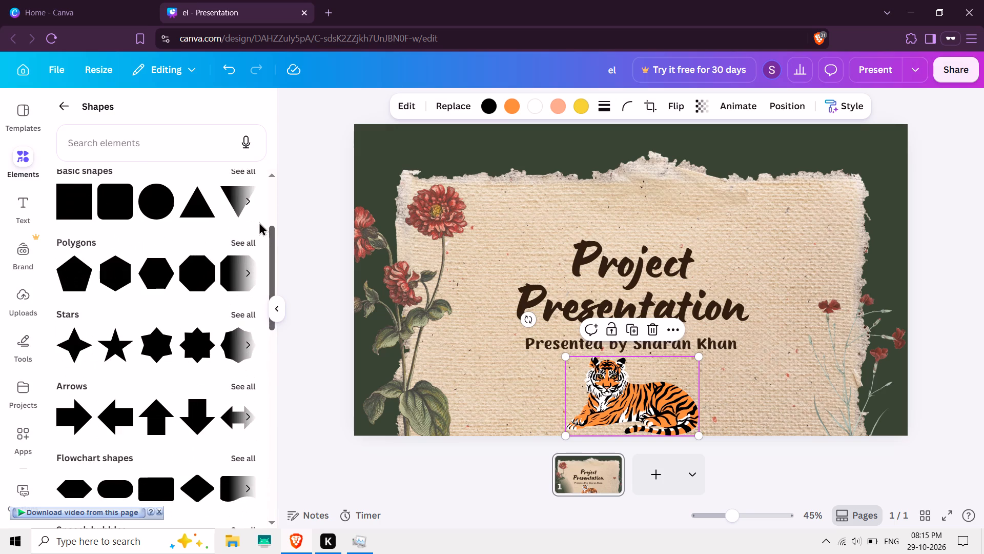
drag(259, 222, 259, 221)
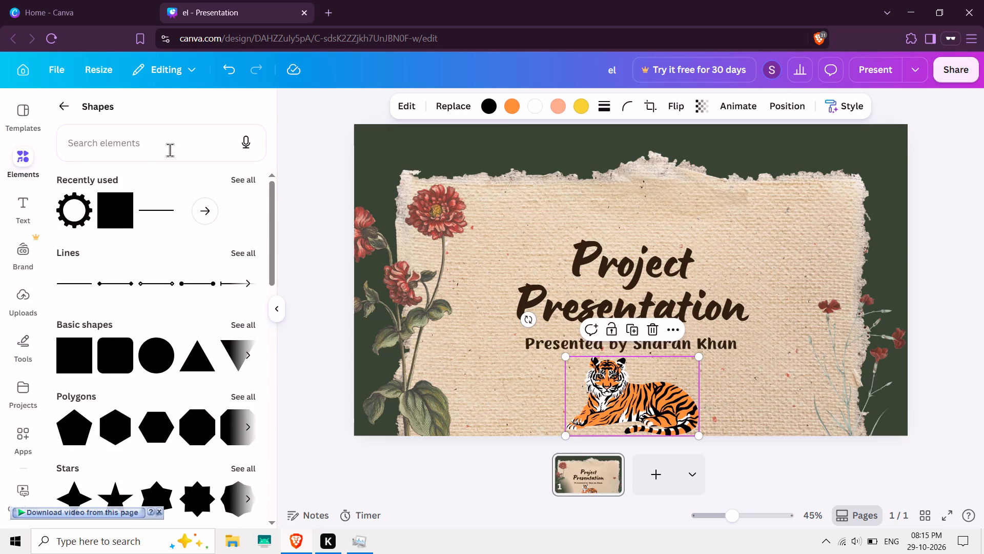
Search the Shapes collection for "arrow" and look through the arrow shapes.
click(170, 150)
text(arrow)
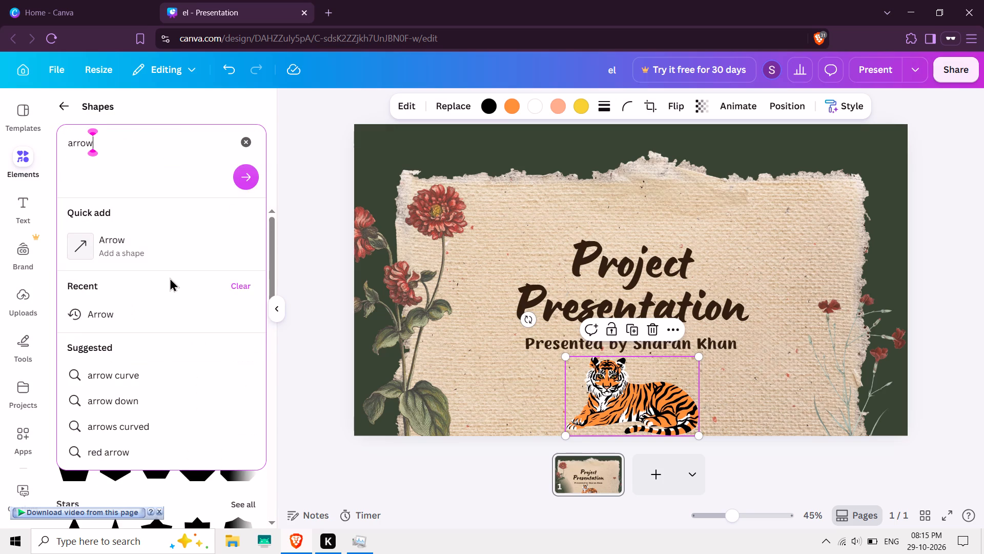
click(159, 310)
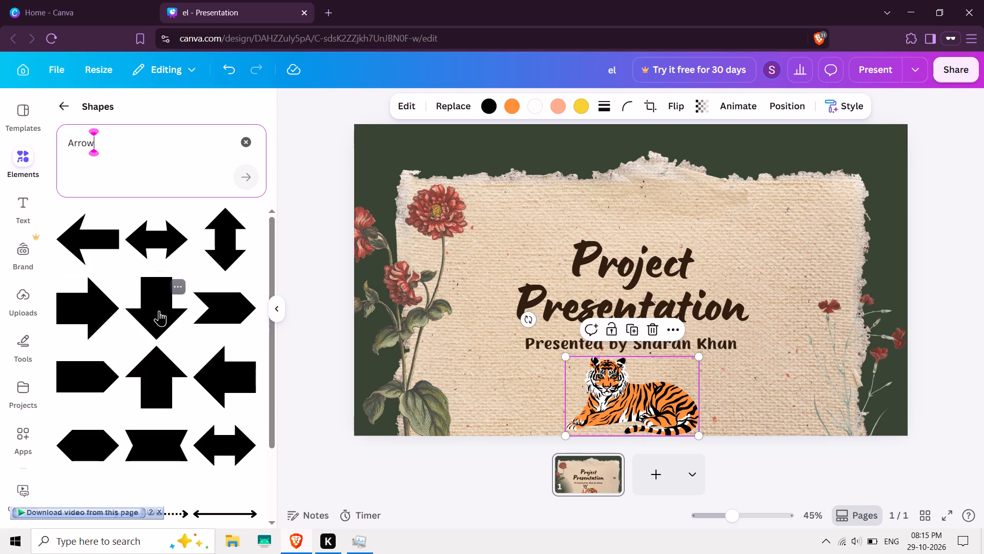
drag(273, 273, 270, 372)
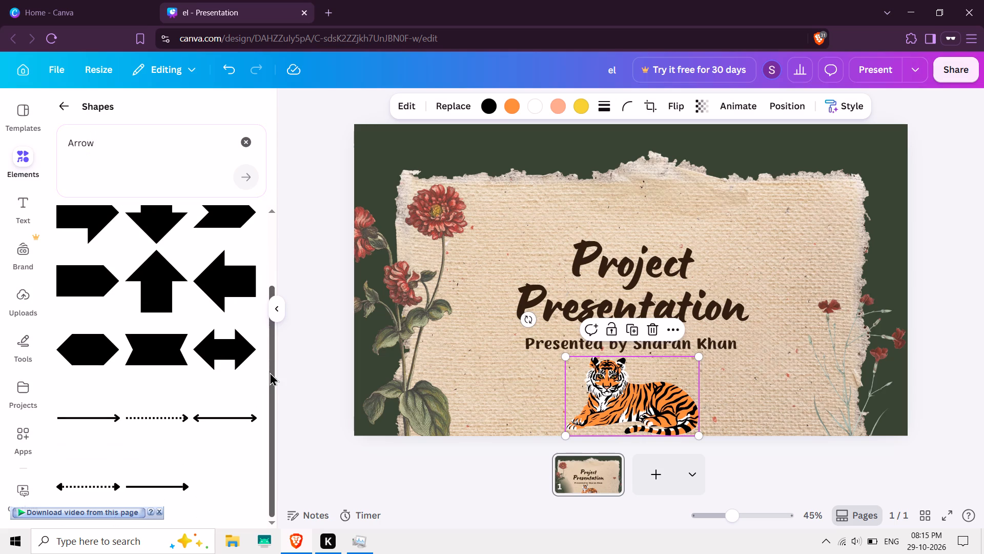
drag(270, 372, 264, 230)
click(68, 96)
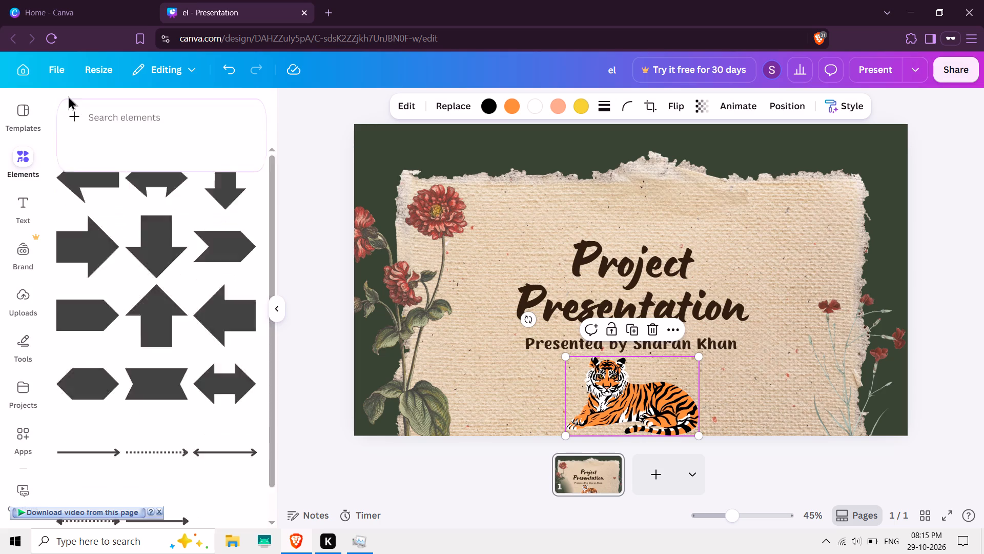
Search all elements for "arrow" and add the black dashed looping arrow from the graphics to the cover page.
click(122, 118)
text(arrow)
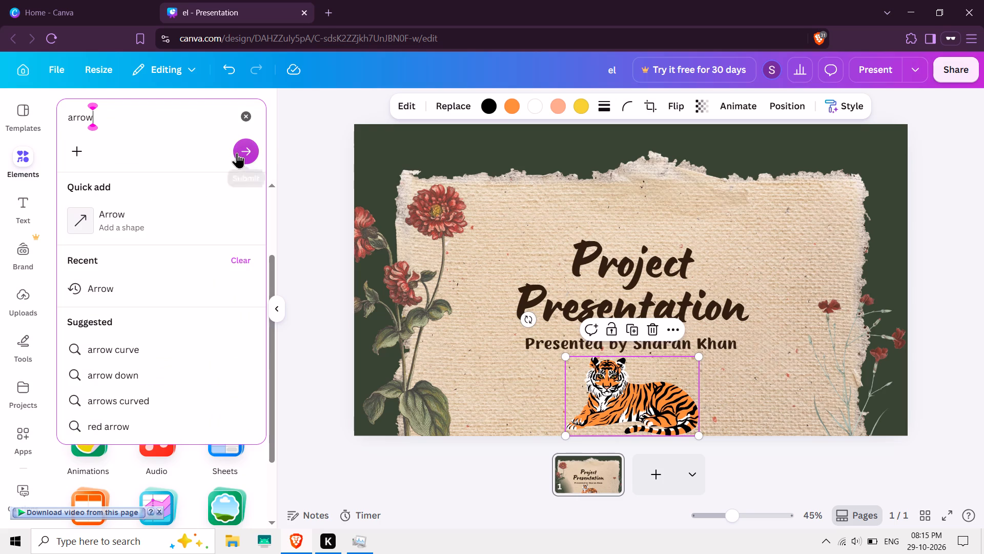
click(237, 154)
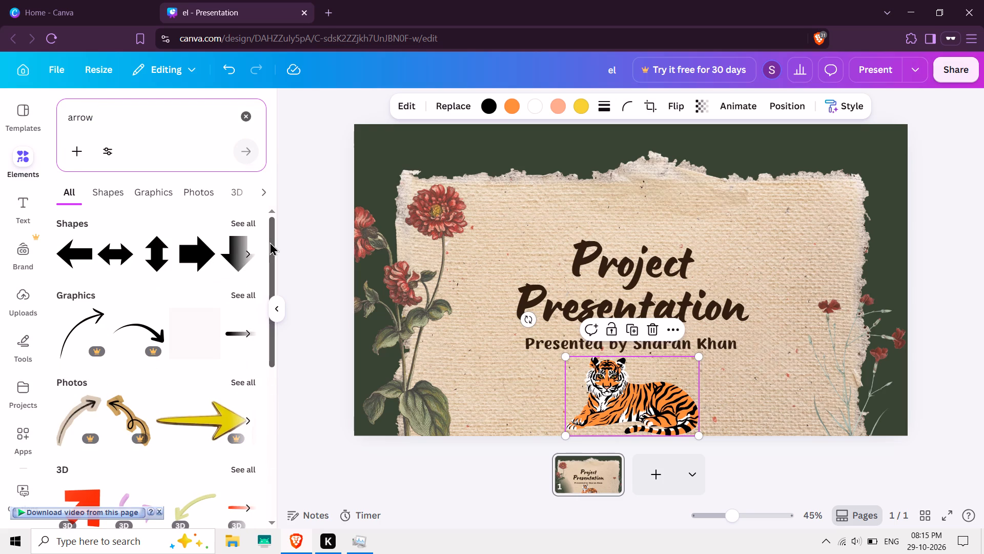
drag(270, 242, 261, 284)
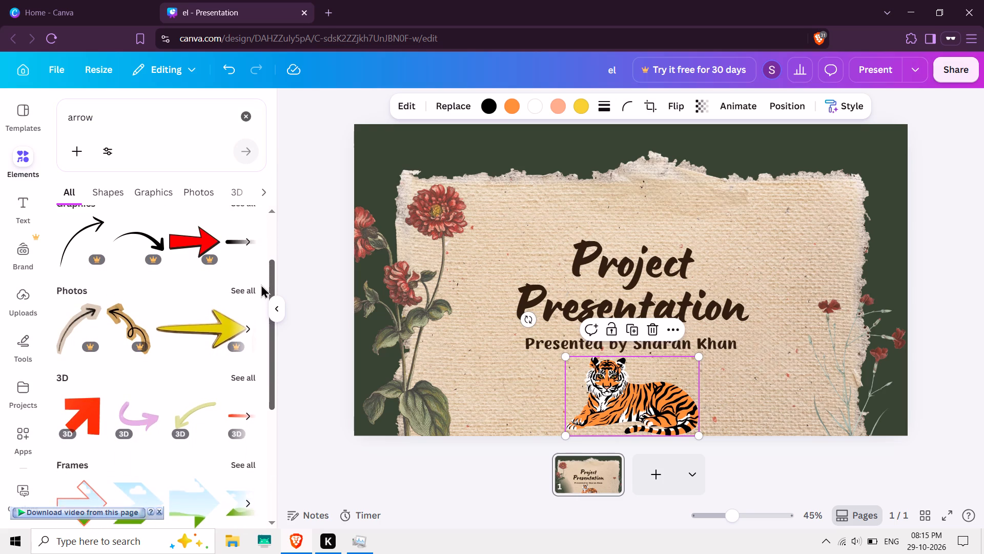
drag(261, 284, 266, 264)
click(249, 276)
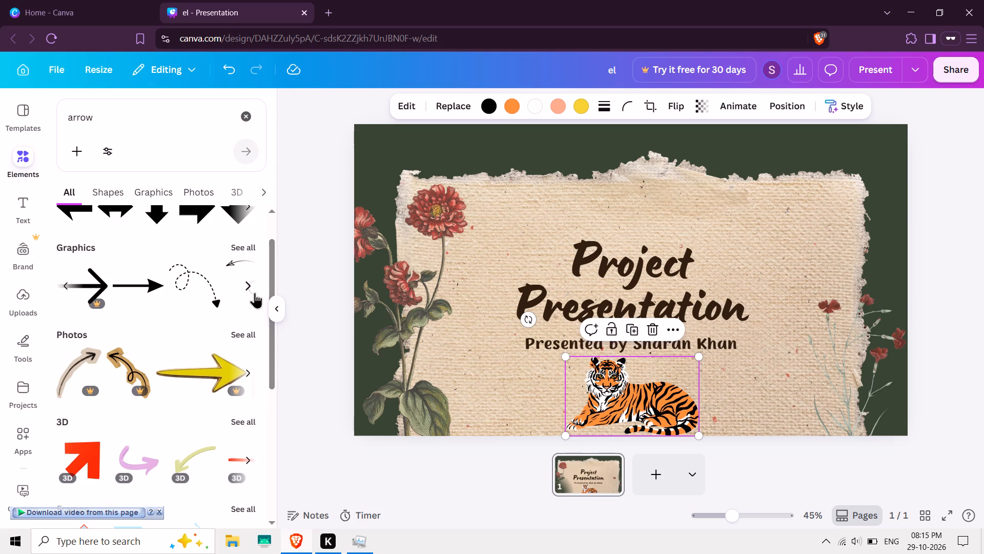
click(251, 275)
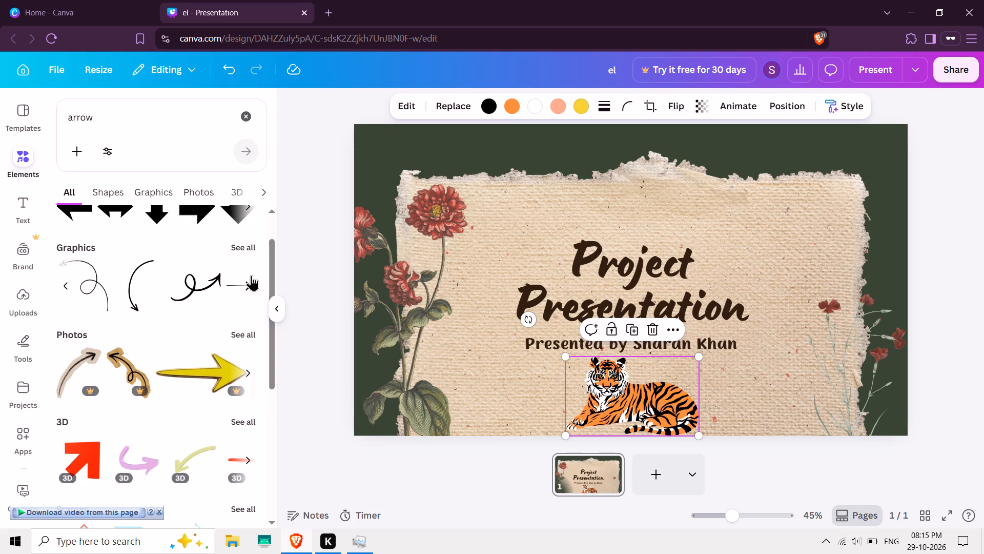
click(251, 275)
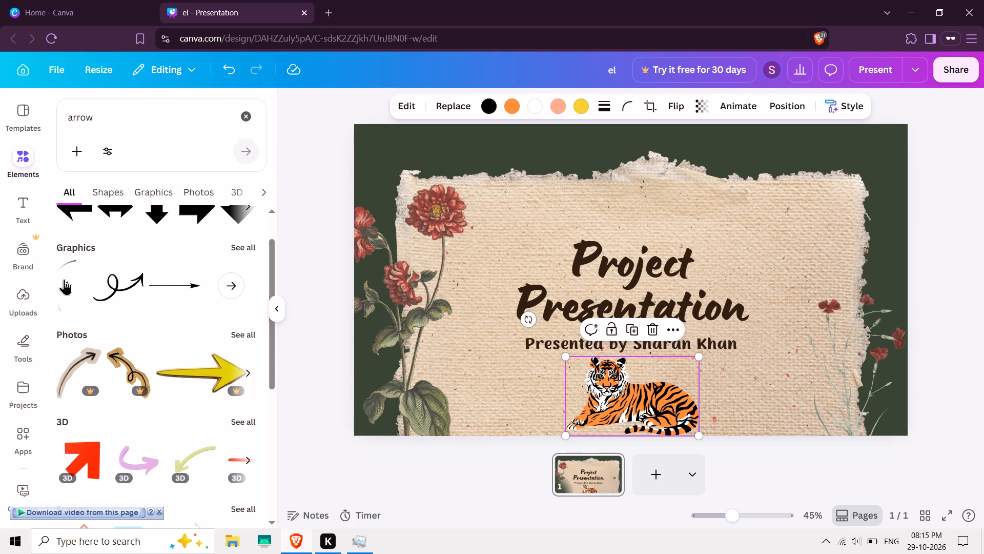
click(64, 279)
click(114, 284)
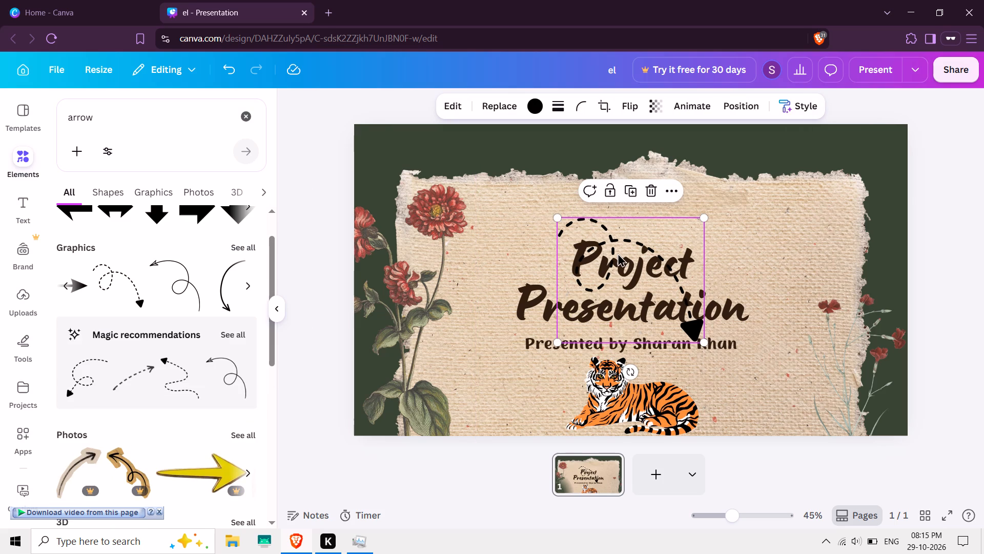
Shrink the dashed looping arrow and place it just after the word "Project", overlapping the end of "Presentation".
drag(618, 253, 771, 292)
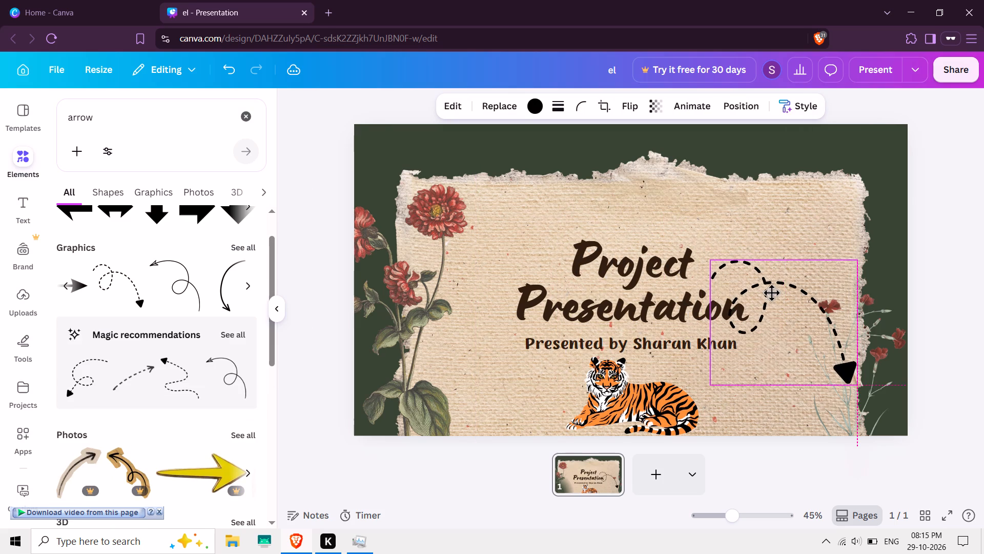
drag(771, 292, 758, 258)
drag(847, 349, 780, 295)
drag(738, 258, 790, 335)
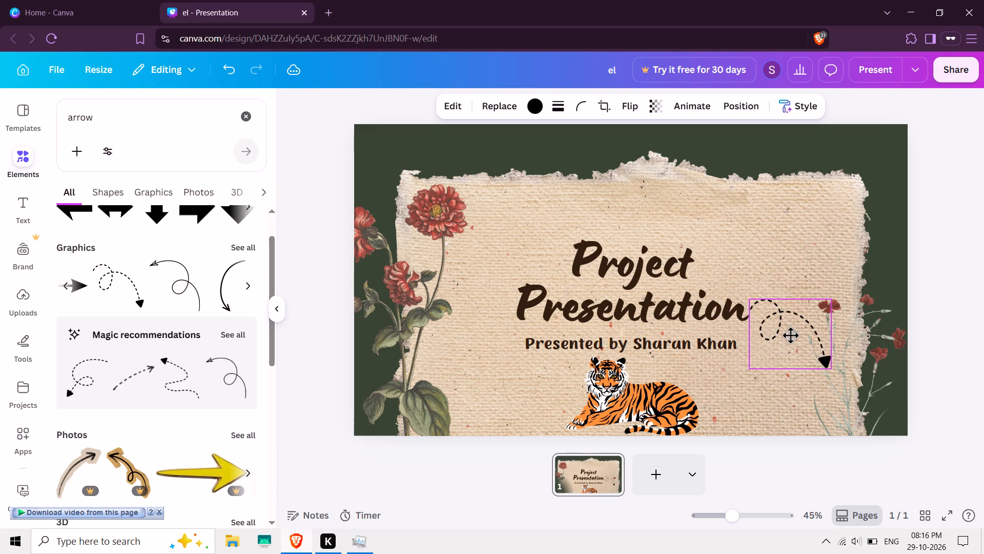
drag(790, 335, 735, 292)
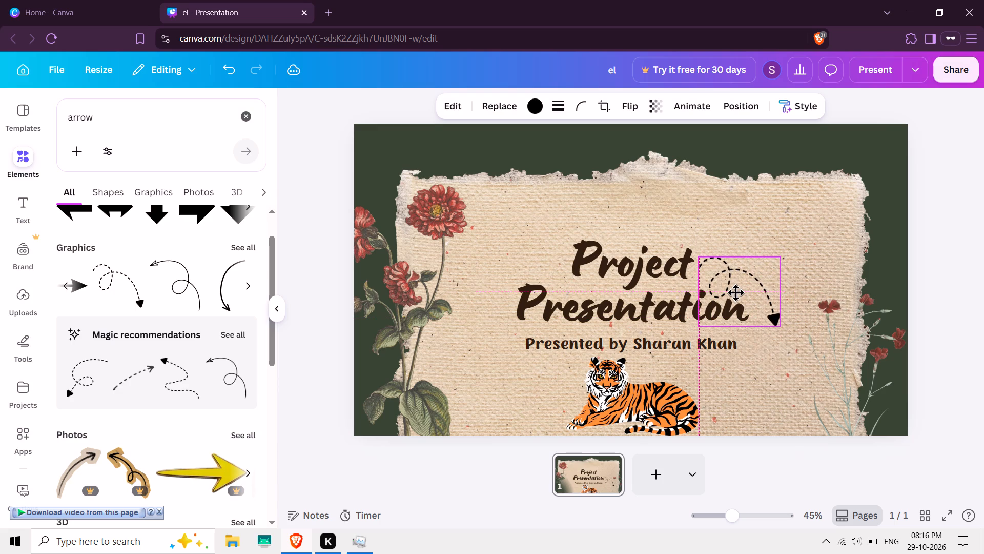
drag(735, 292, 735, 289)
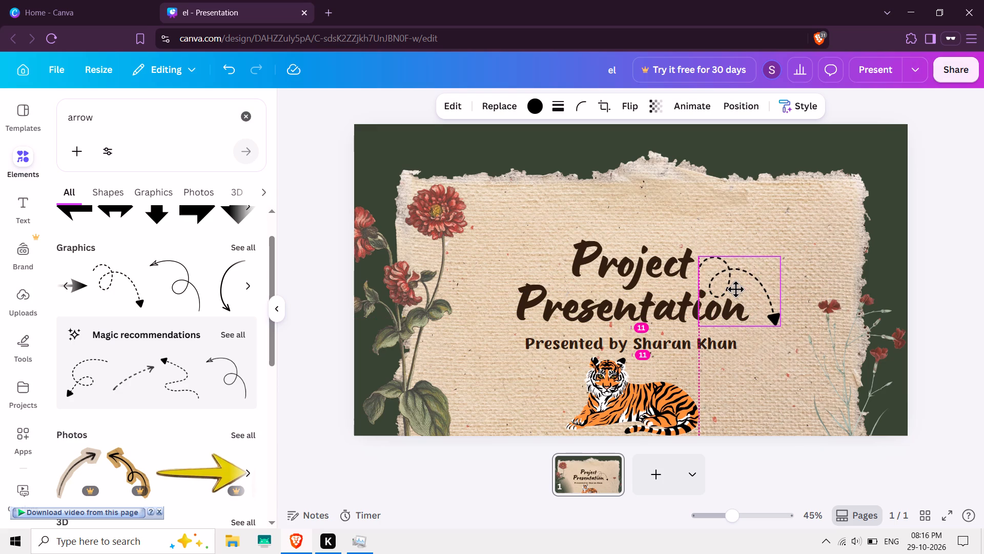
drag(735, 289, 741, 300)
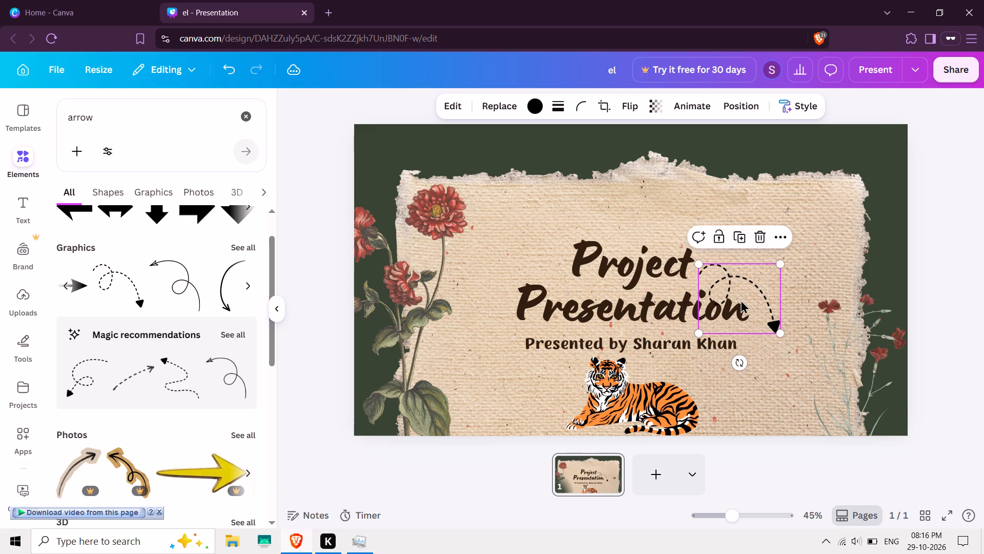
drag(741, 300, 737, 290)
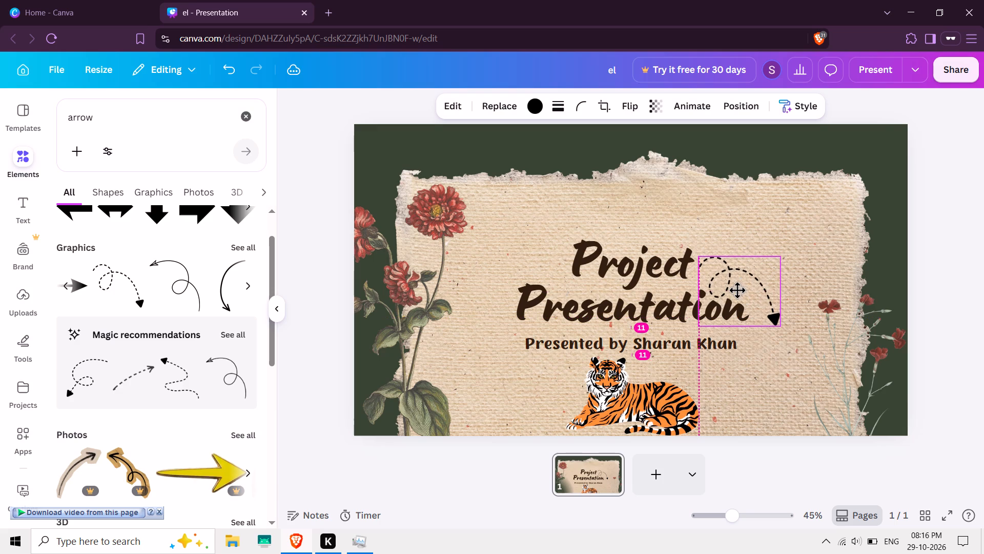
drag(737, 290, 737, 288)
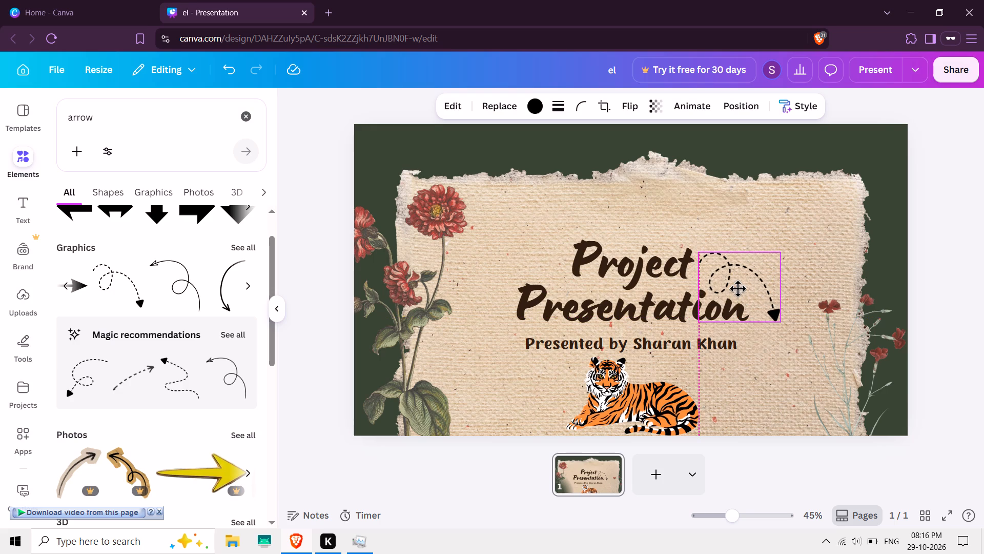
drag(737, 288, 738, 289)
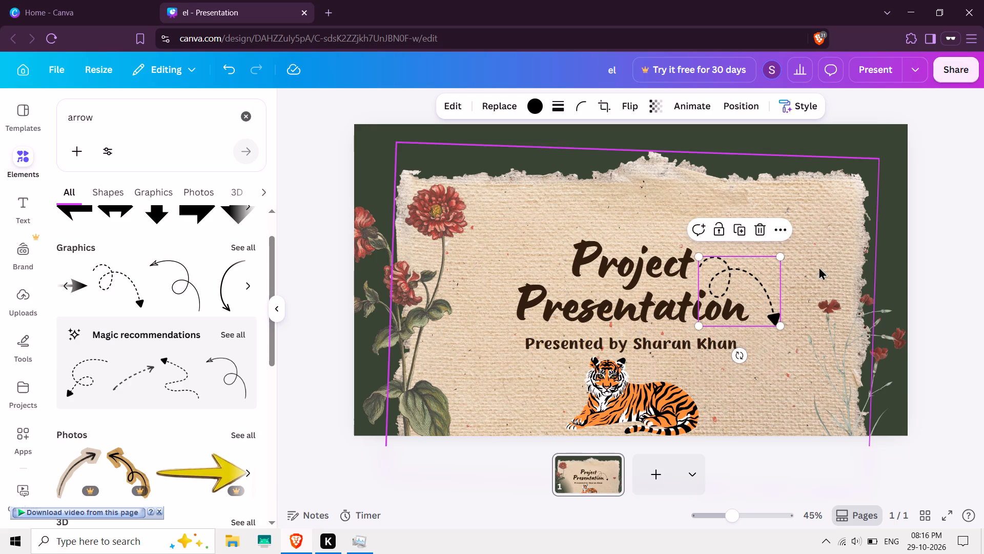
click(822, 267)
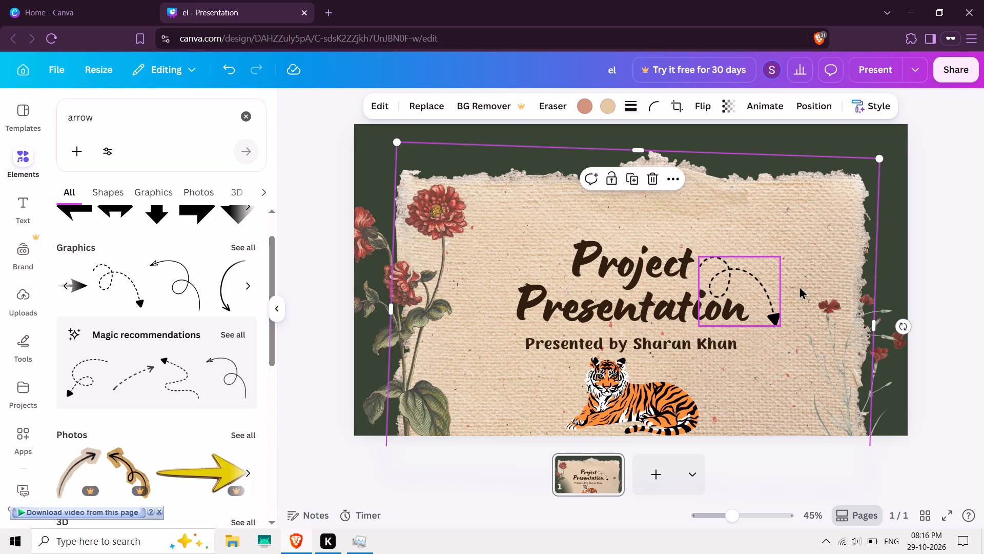
Duplicate the "Project Presentation" title and replace the copy's text with "Excel".
click(588, 314)
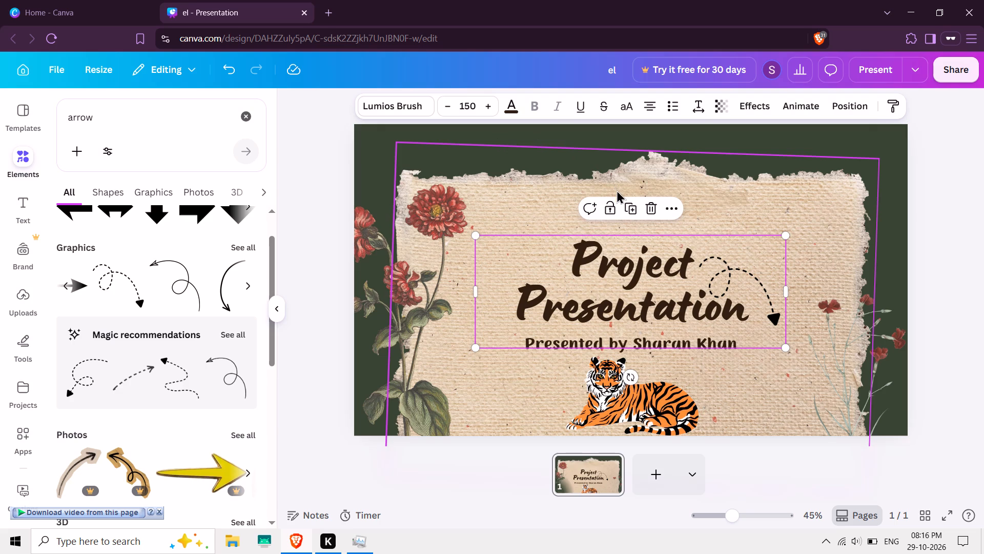
click(633, 210)
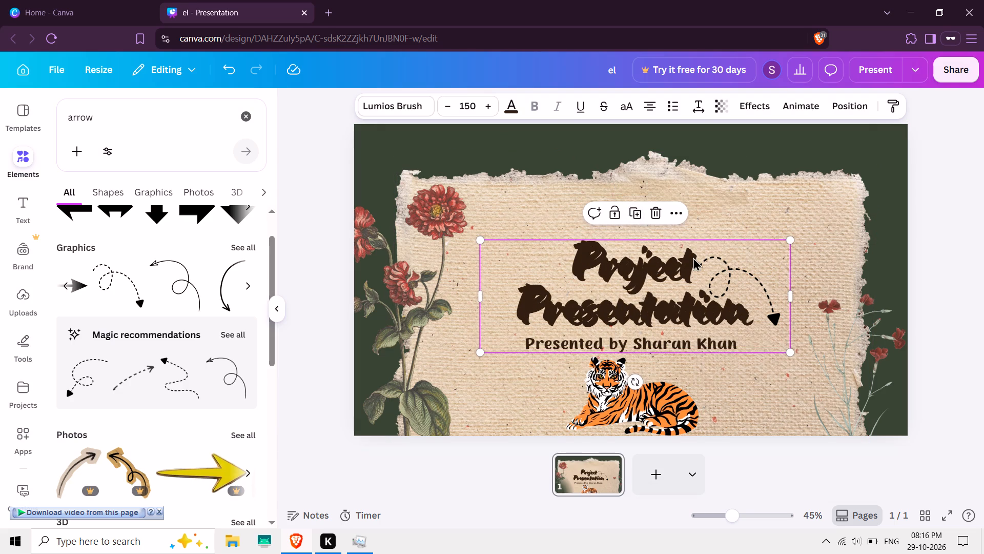
triple_click(687, 273)
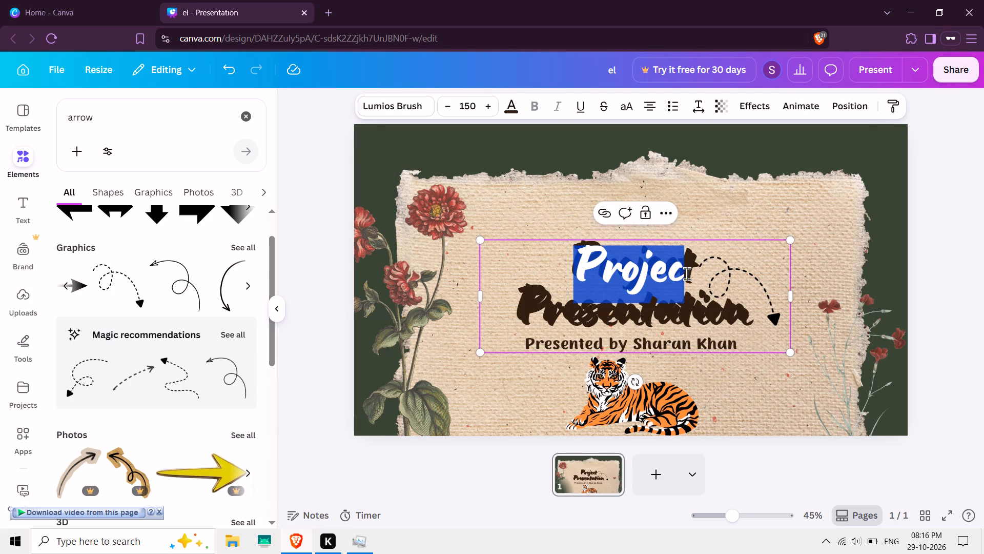
key(BackSpace)
key(Right)
key(Right)
key(Right)
key(Right)
key(Right)
key(Right)
key(Right)
key(Right)
key(Right)
key(Right)
key(Right)
key(Right)
key(Right)
key(Right)
key(Right)
key(Right)
key(Right)
key(Right)
key(Right)
key(Right)
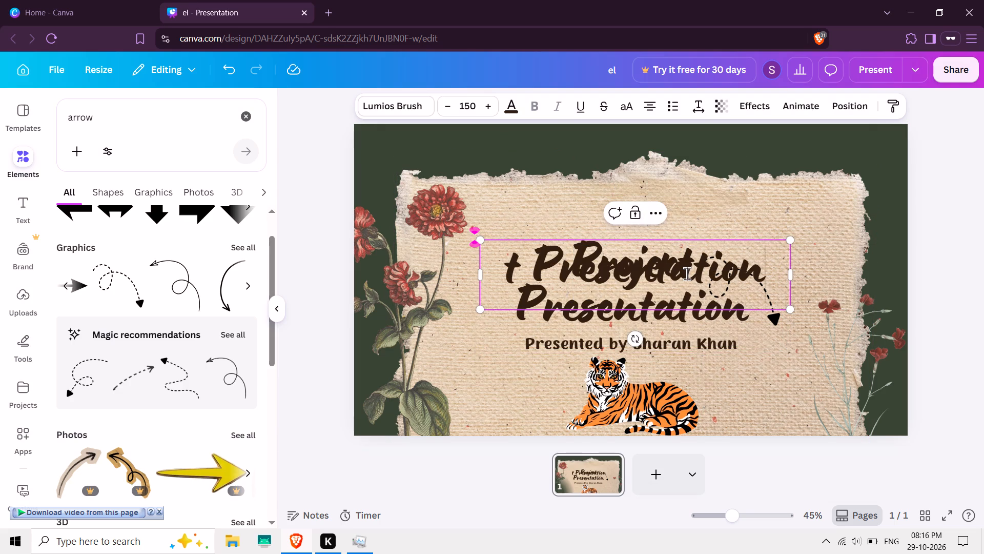
key(BackSpace)
key(BackSpace)
key(BackSpace)
key(BackSpace)
key(BackSpace)
key(BackSpace)
key(BackSpace)
key(BackSpace)
key(BackSpace)
key(BackSpace)
key(BackSpace)
key(BackSpace)
key(BackSpace)
key(BackSpace)
key(BackSpace)
key(BackSpace)
key(BackSpace)
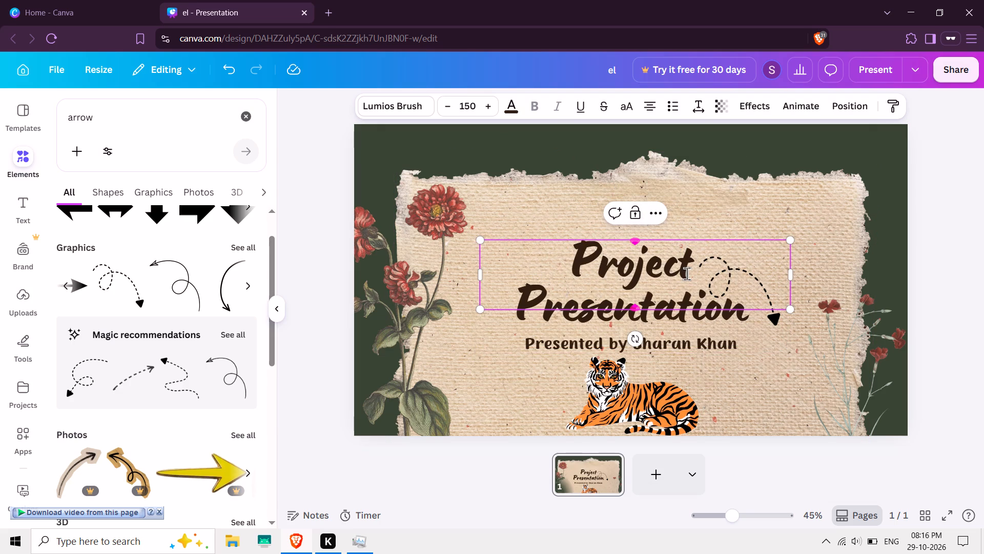
text(Ex)
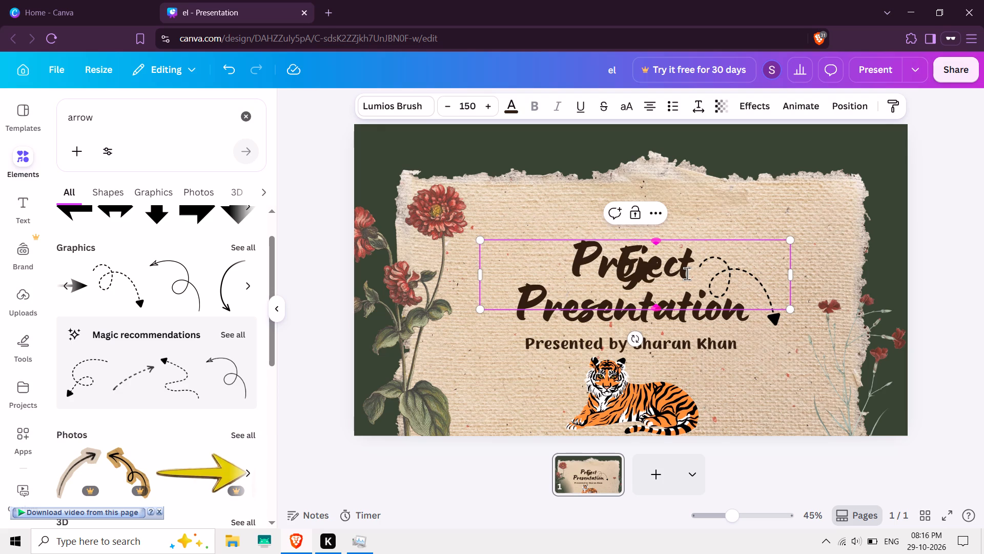
text(cel)
key(space)
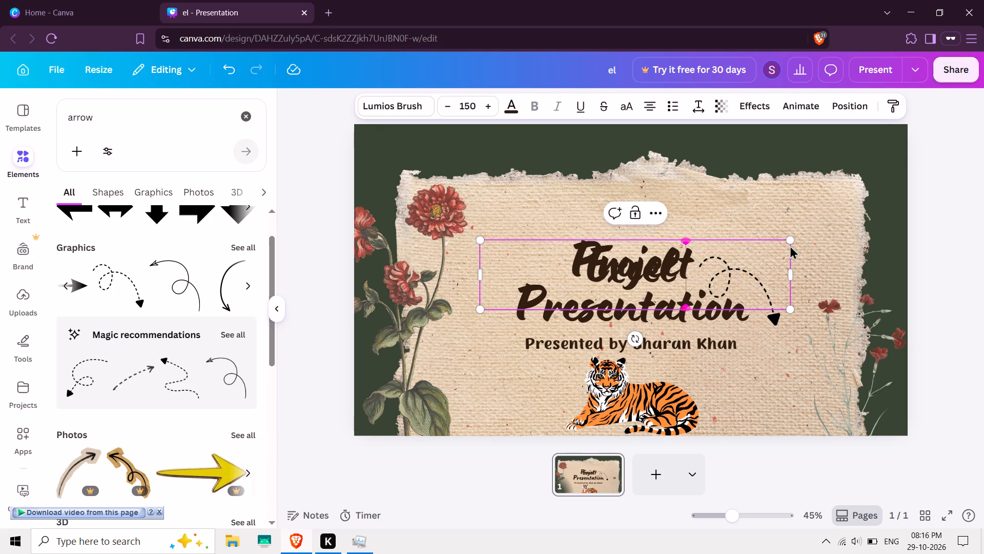
key(BackSpace)
click(722, 199)
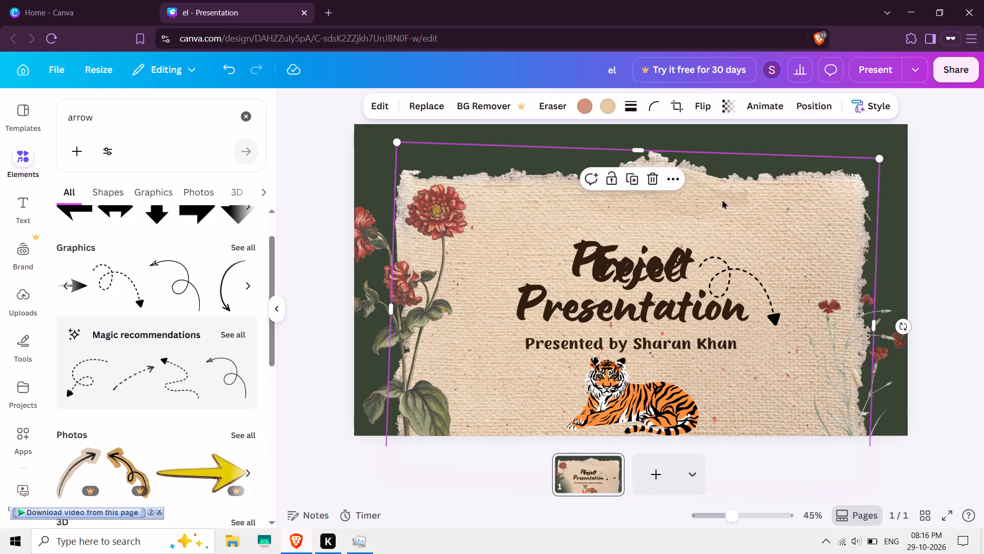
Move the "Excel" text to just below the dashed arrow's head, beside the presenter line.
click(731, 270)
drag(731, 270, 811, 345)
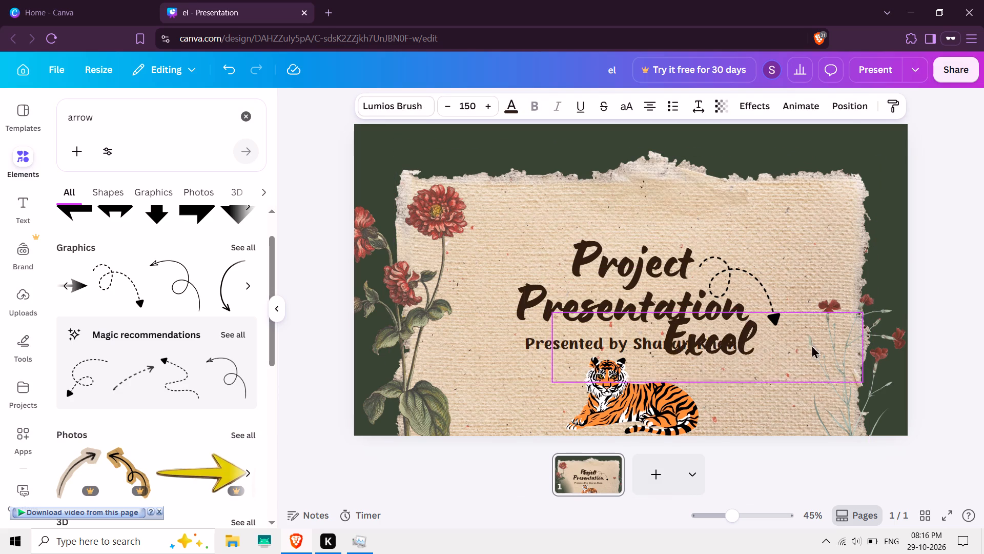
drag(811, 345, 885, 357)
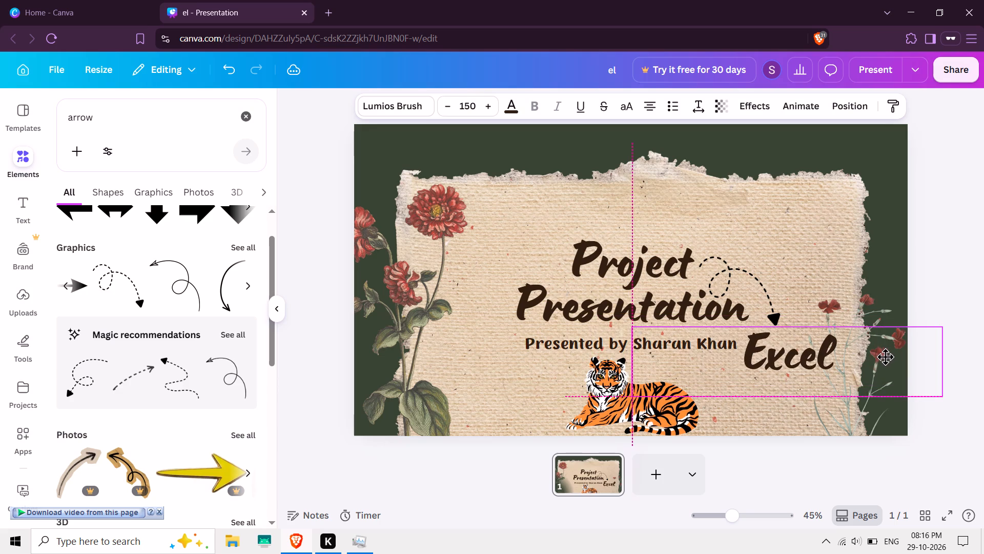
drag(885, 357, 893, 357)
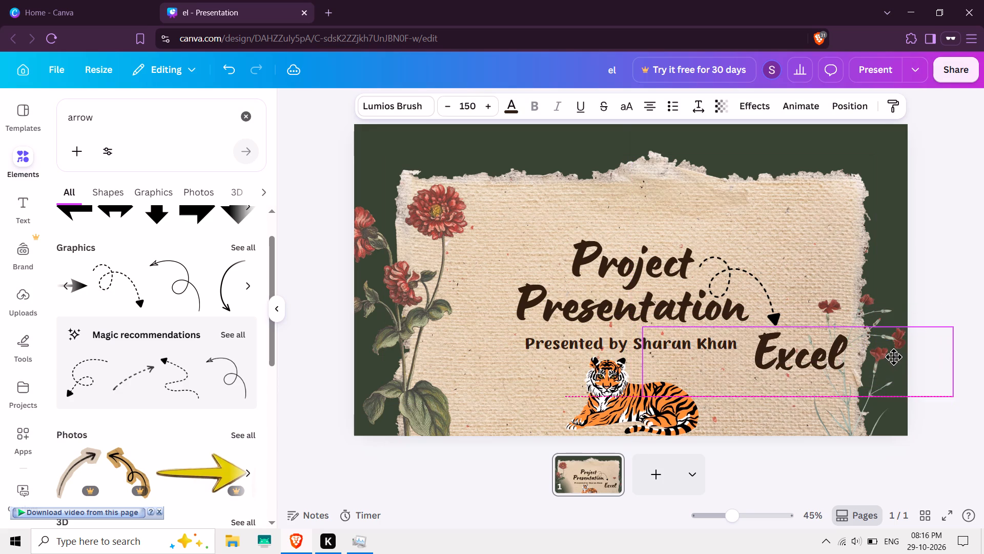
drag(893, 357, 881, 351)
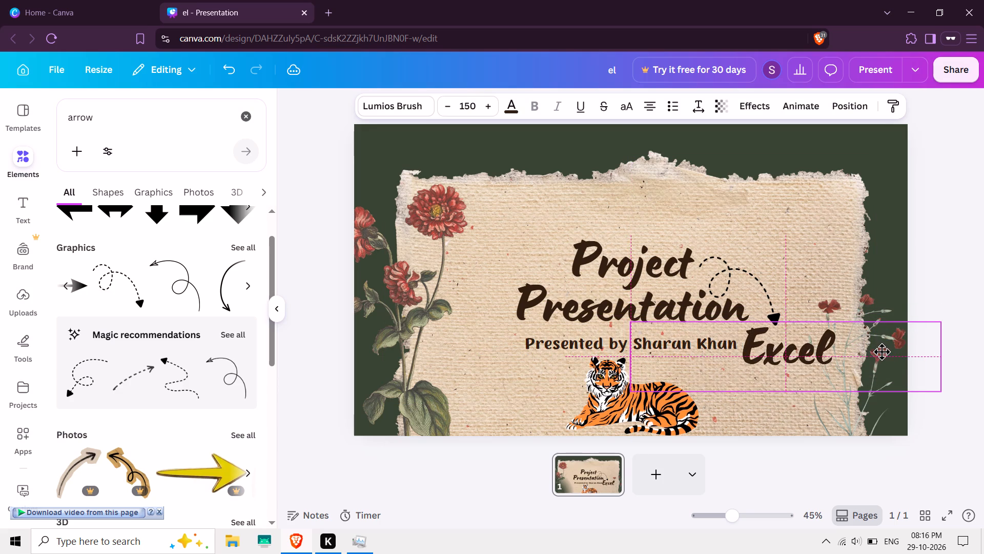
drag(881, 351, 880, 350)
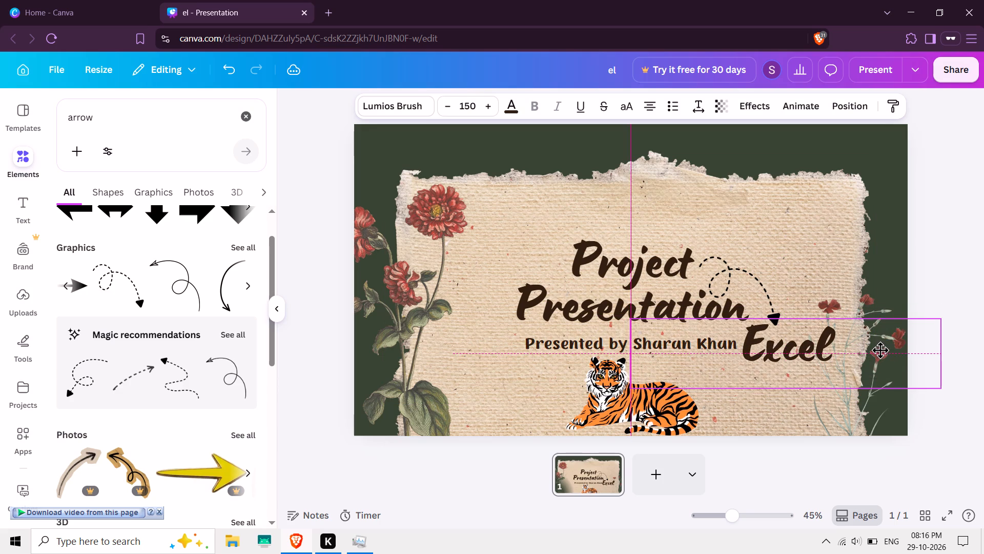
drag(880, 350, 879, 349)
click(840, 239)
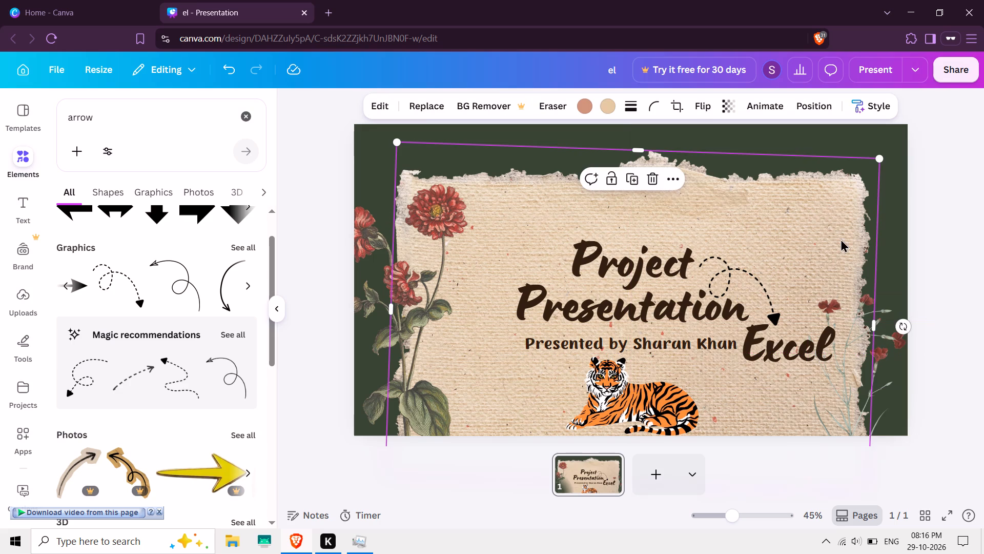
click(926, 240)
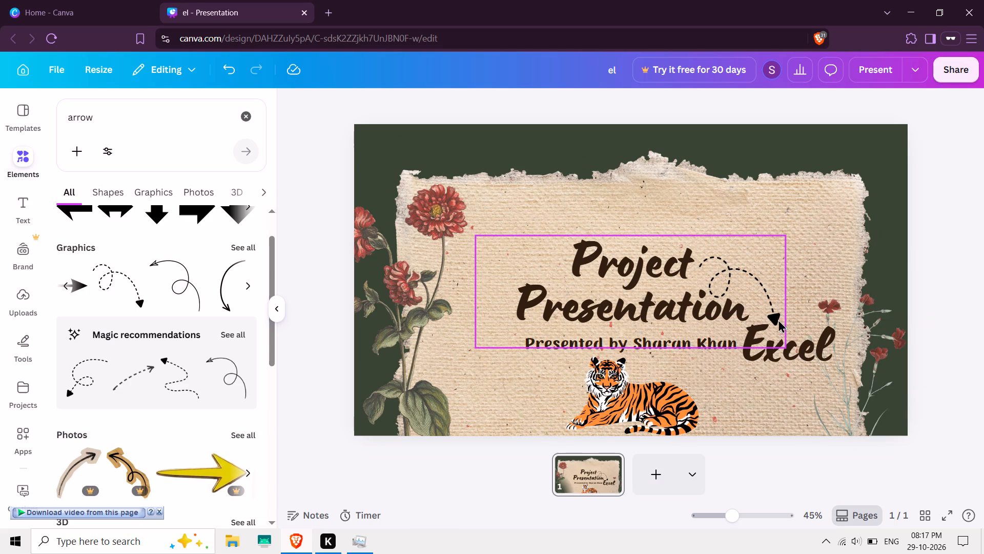
Add the solid black looping arrow from the graphics results and place it with its arrowhead above the word "Project".
click(198, 286)
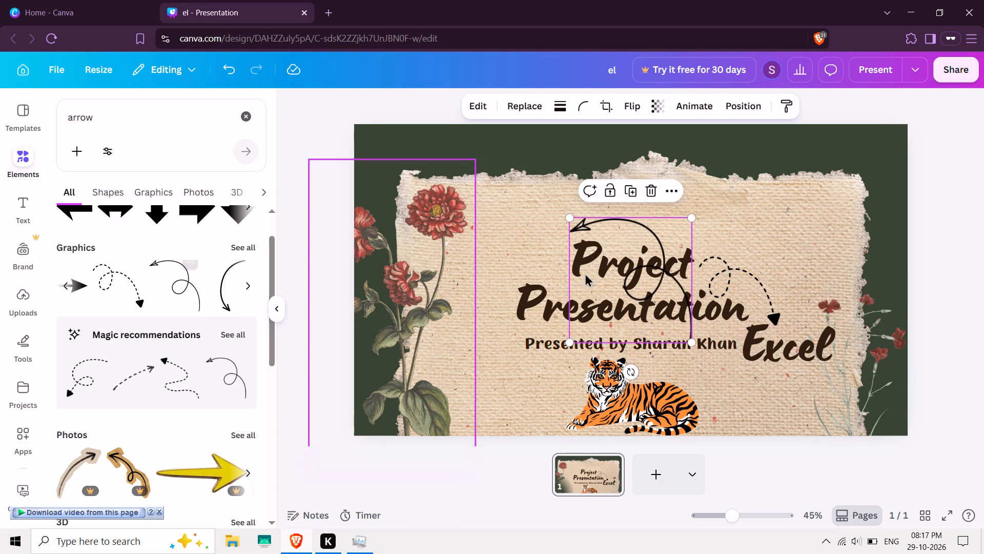
drag(648, 276, 713, 250)
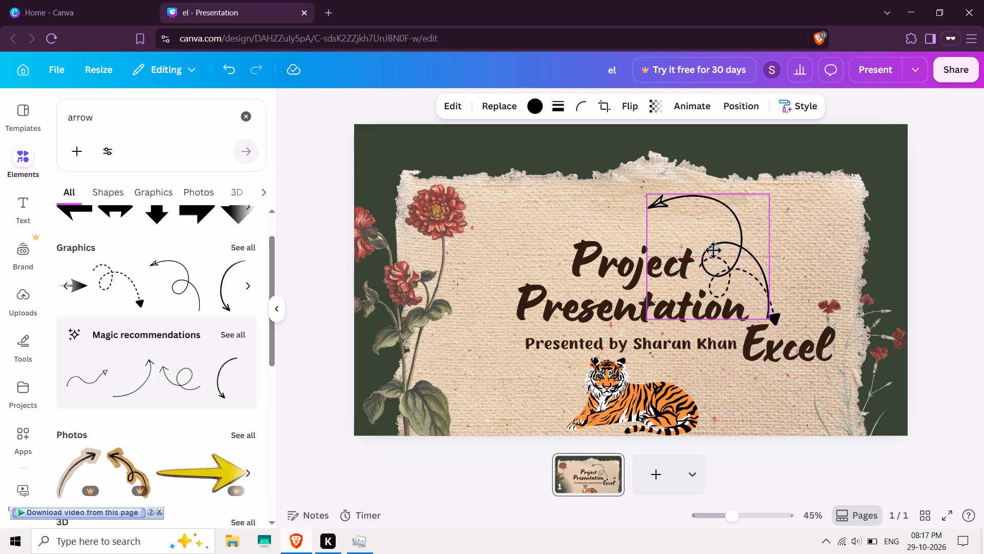
drag(713, 250, 704, 238)
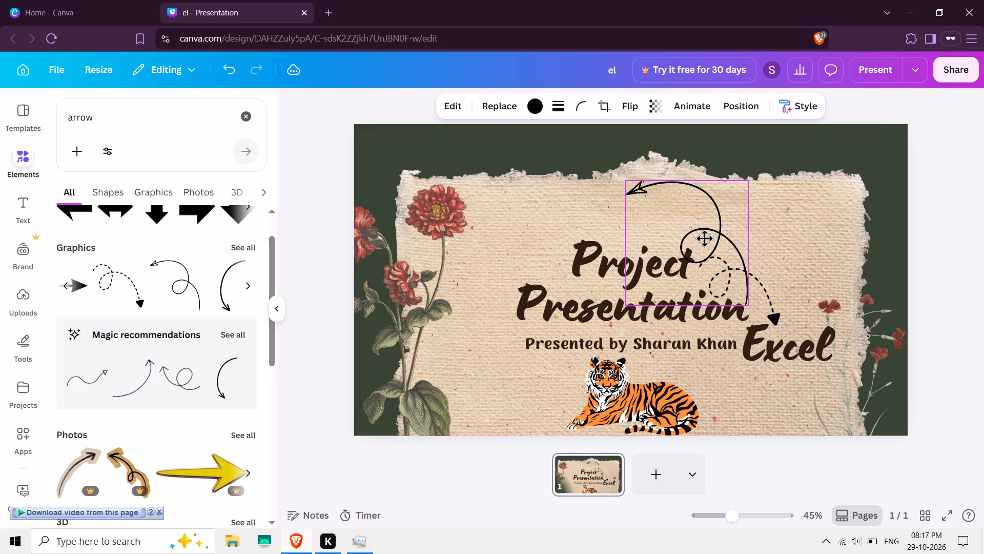
drag(704, 238, 700, 238)
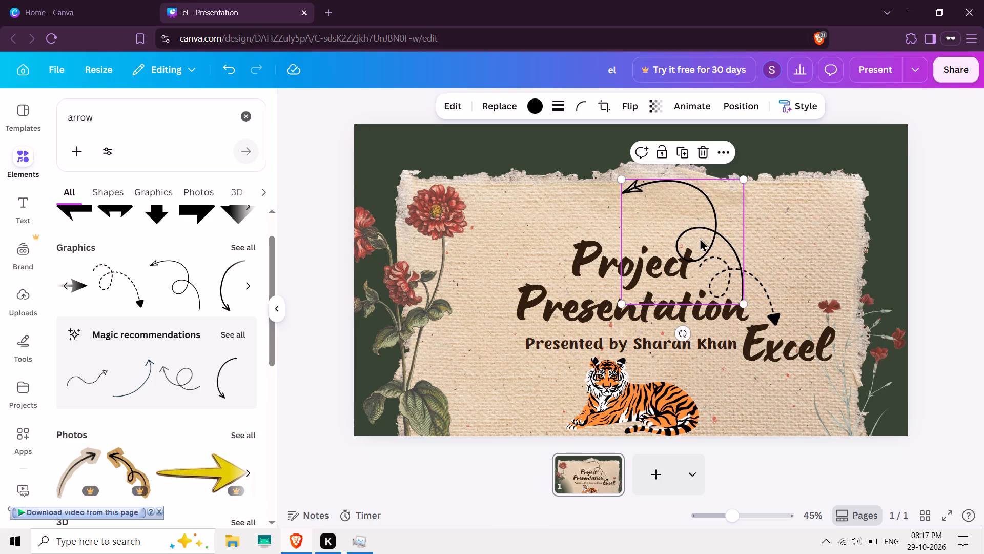
Delete the dashed looping arrow from the cover page.
click(764, 278)
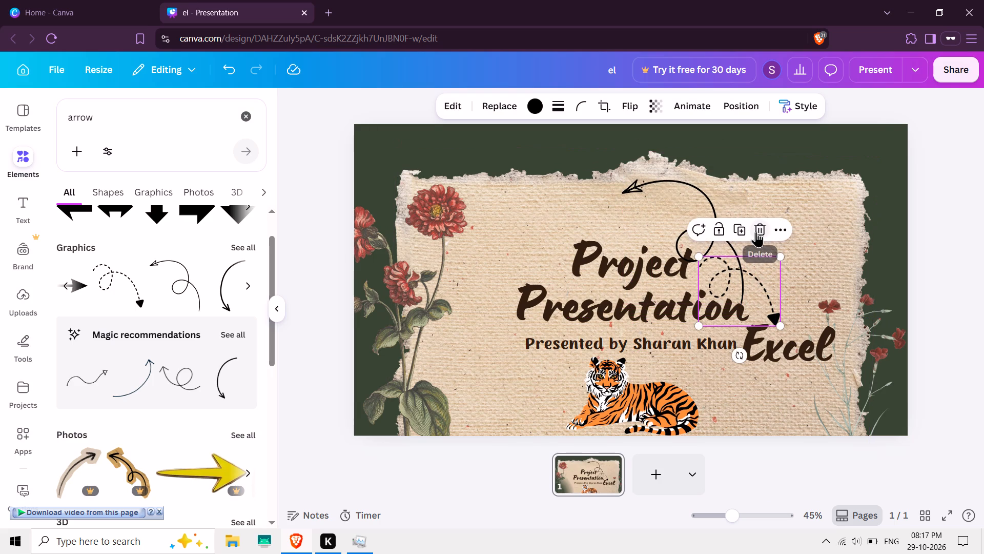
click(756, 231)
Move the "Excel" text above "Project", next to the solid arrow's head.
drag(796, 344, 590, 246)
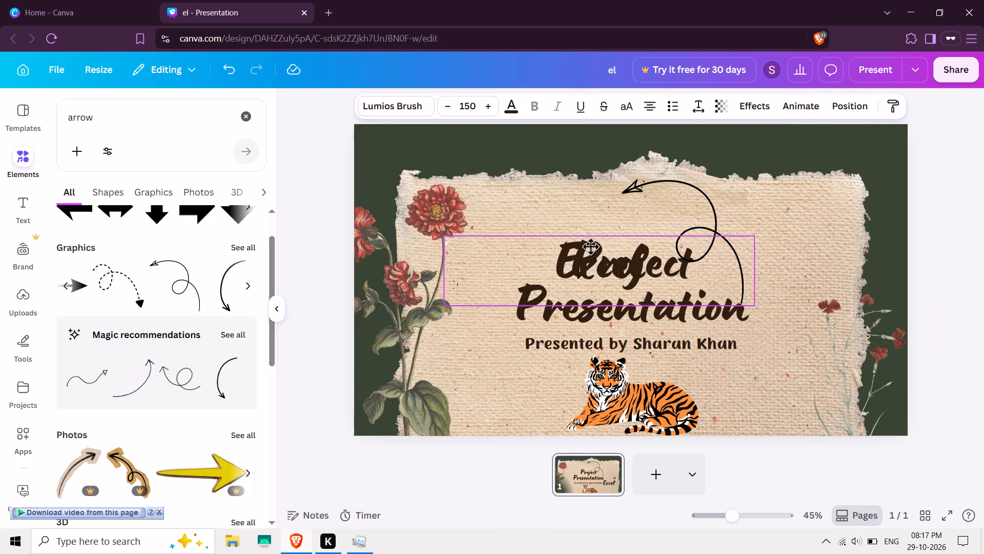
drag(590, 246, 582, 212)
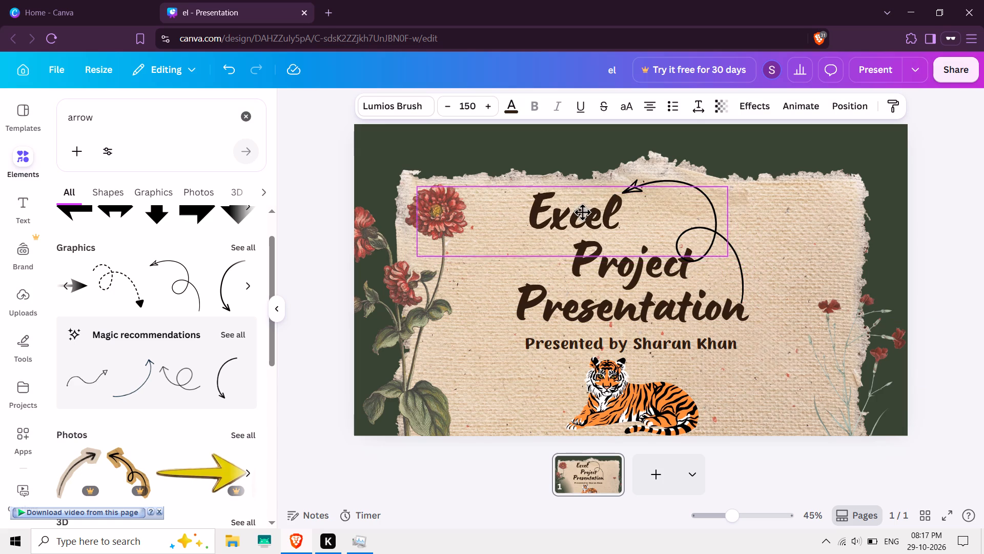
drag(582, 212, 579, 205)
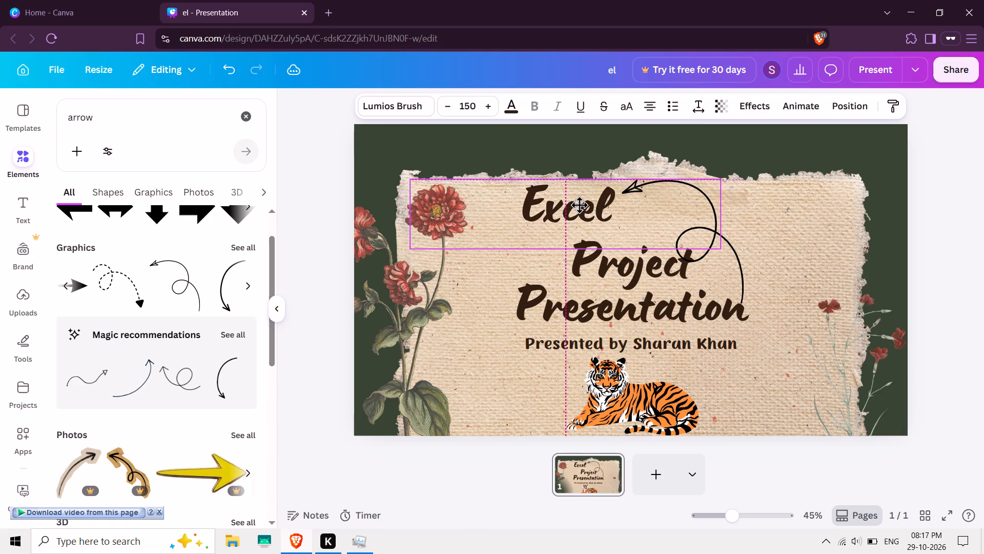
drag(579, 205, 580, 205)
click(849, 197)
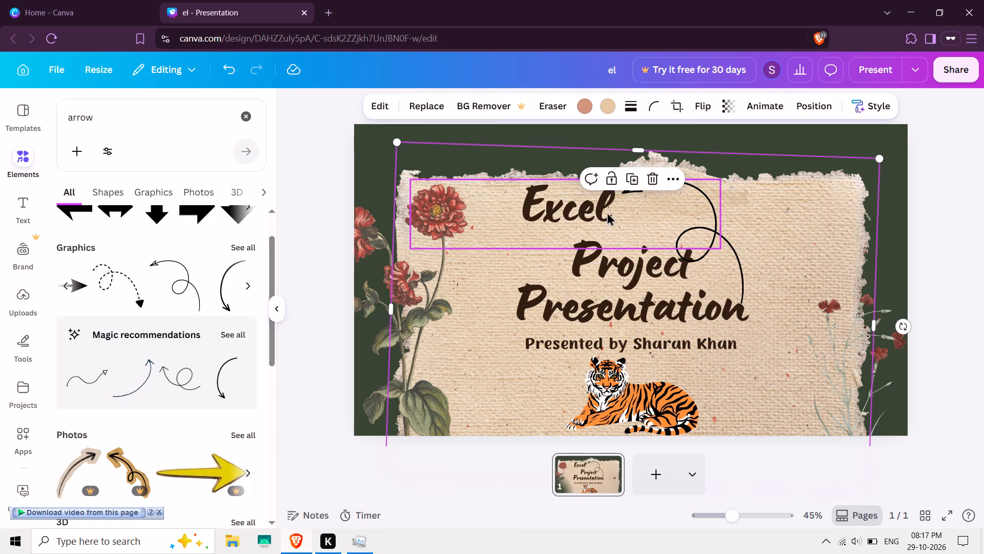
Shrink the "Excel" text to font size 107 and place it directly beside the looping arrow's head.
click(720, 246)
drag(720, 246, 676, 228)
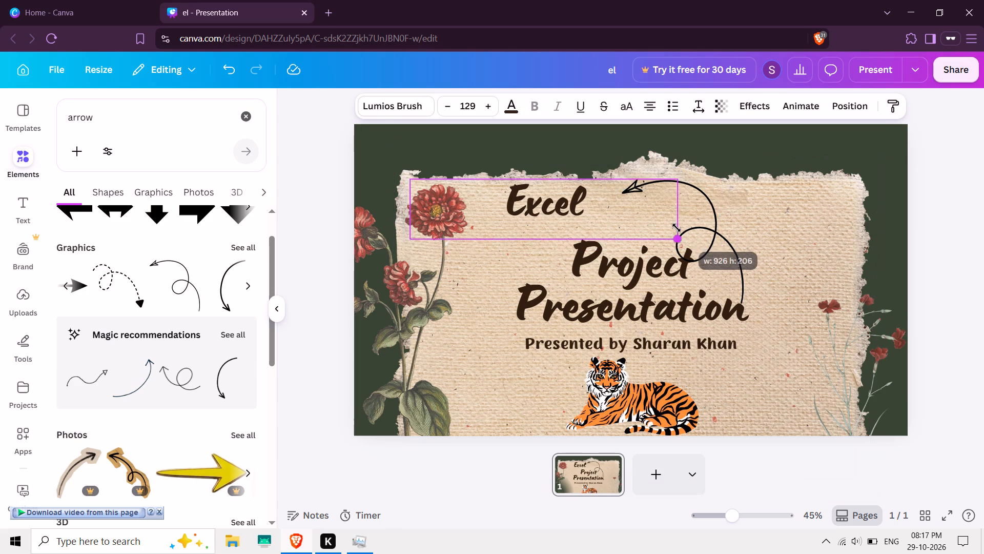
drag(676, 228, 635, 217)
drag(538, 206, 584, 205)
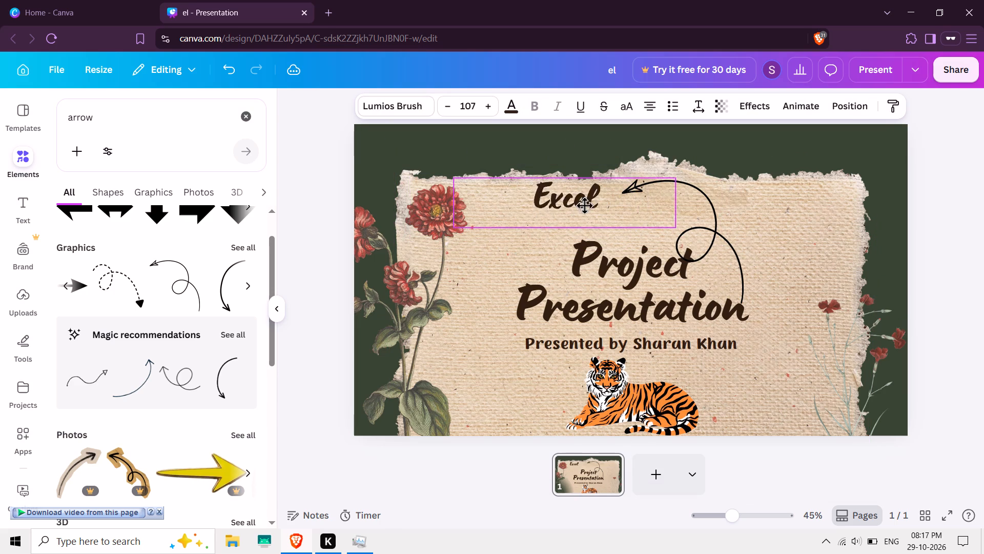
drag(584, 205, 591, 202)
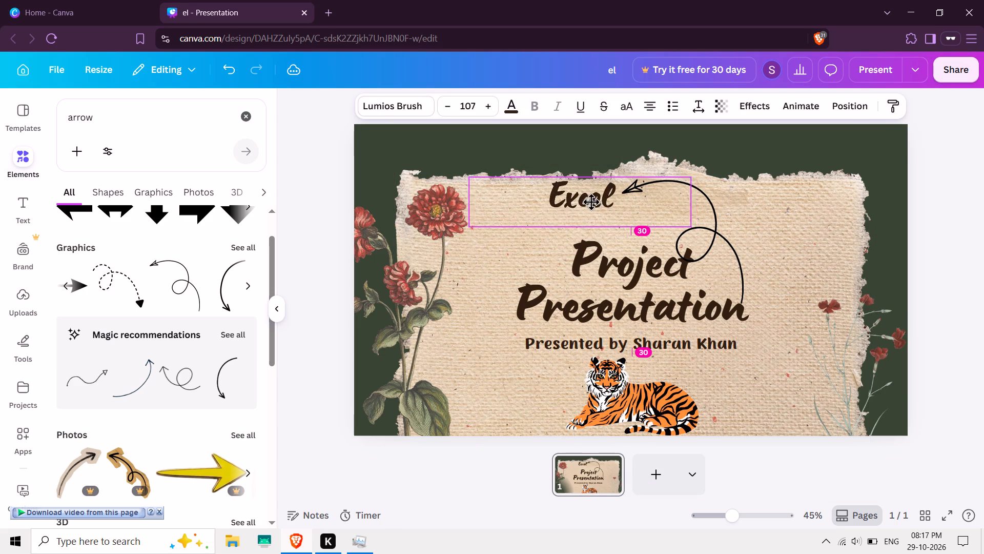
drag(591, 202, 599, 197)
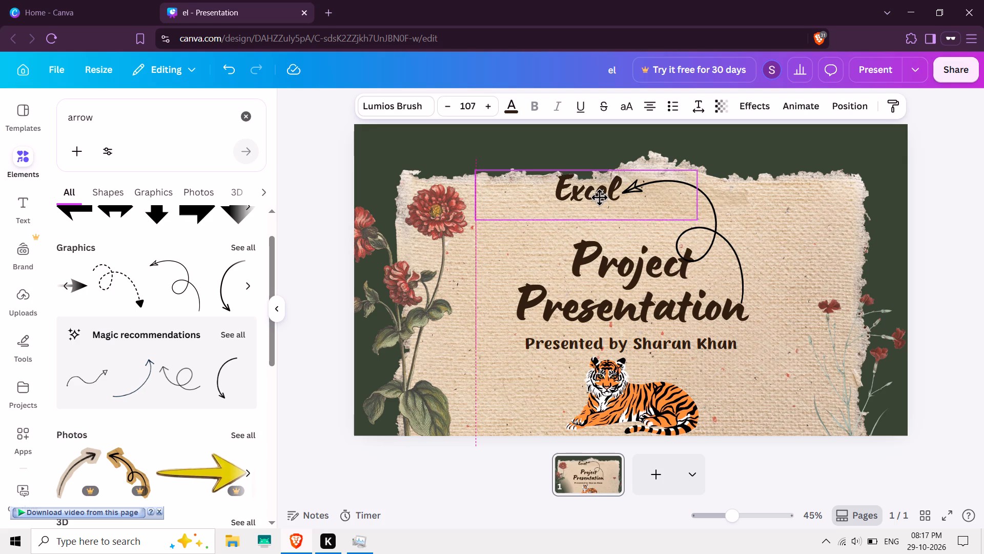
drag(599, 197, 600, 202)
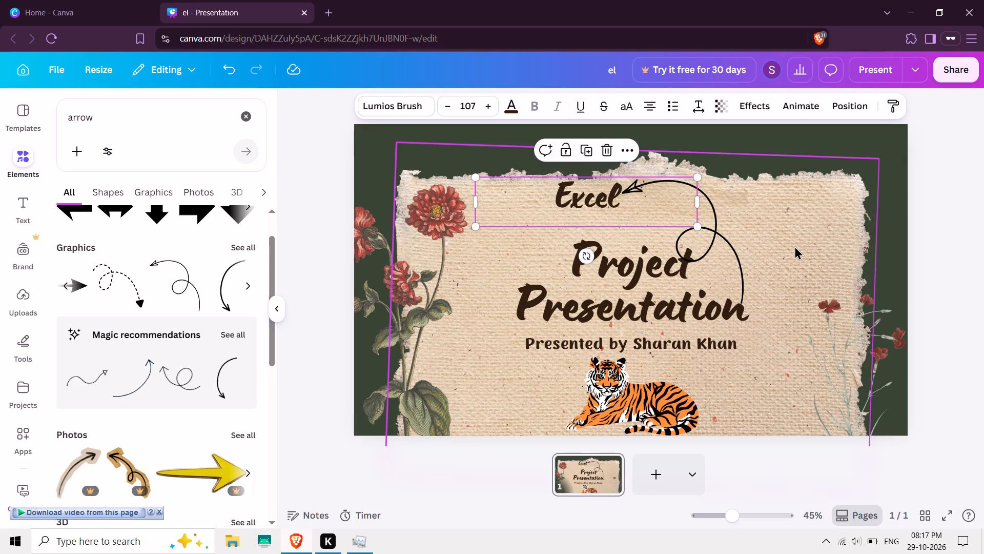
click(794, 246)
click(924, 245)
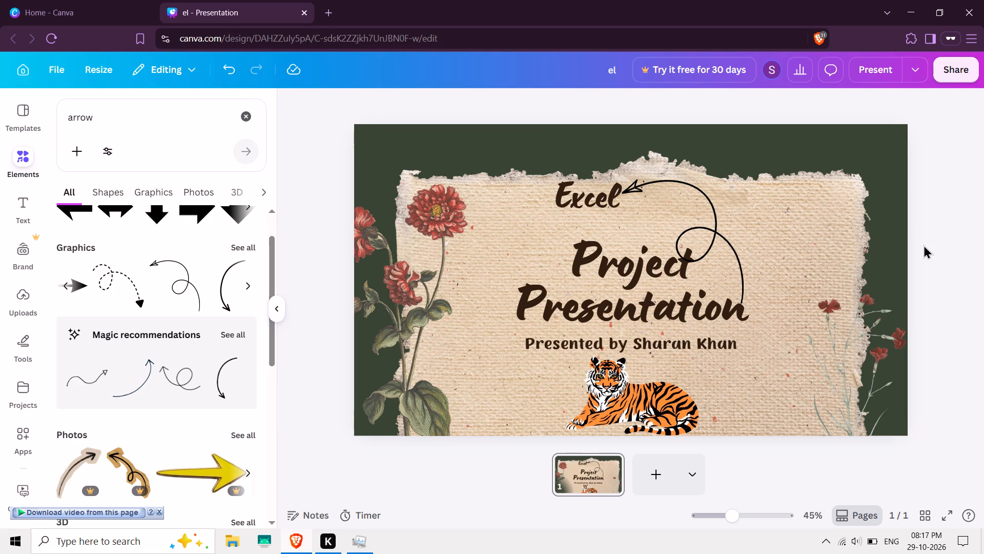
Enlarge the looping arrow slightly, shift it to the right, and move "Excel" back beside its arrowhead.
click(708, 252)
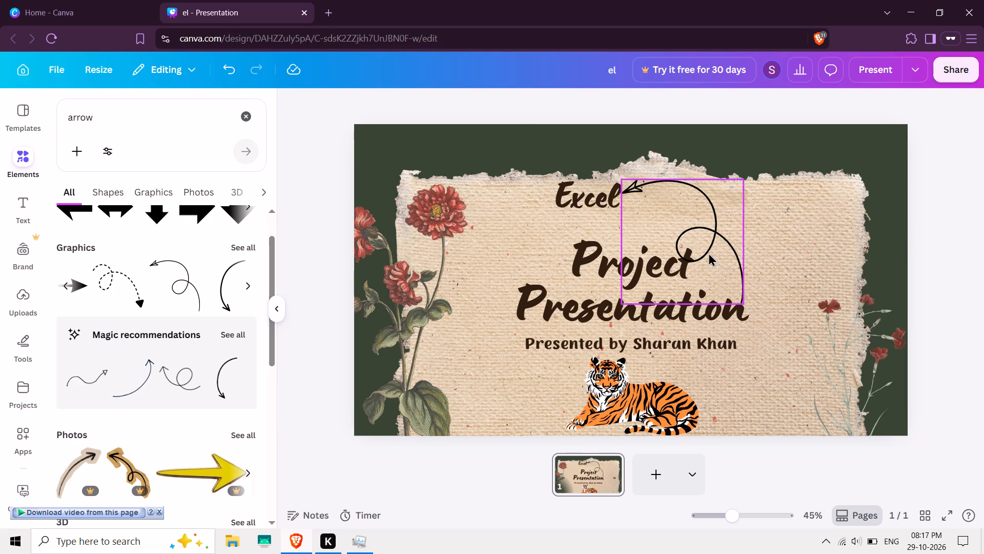
drag(744, 183, 757, 173)
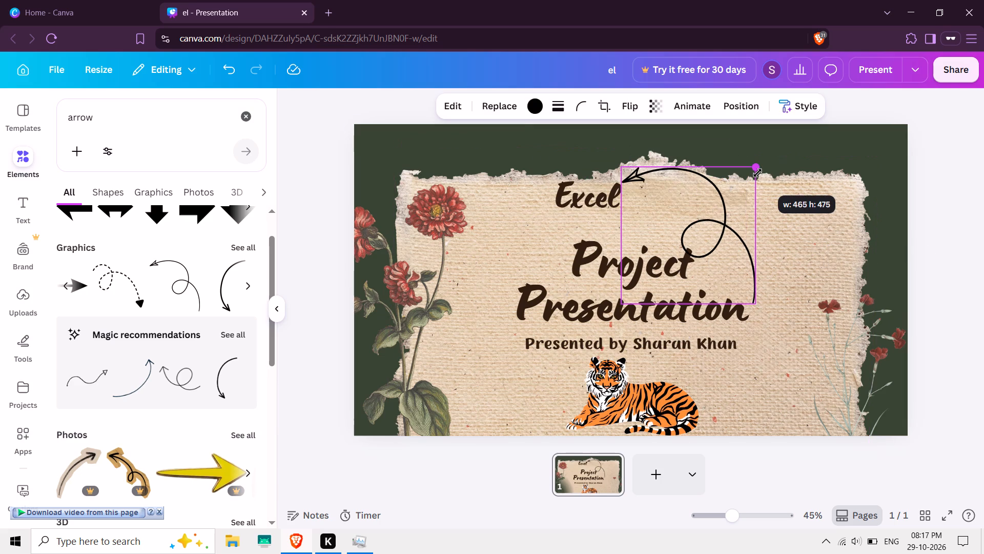
drag(757, 173, 754, 185)
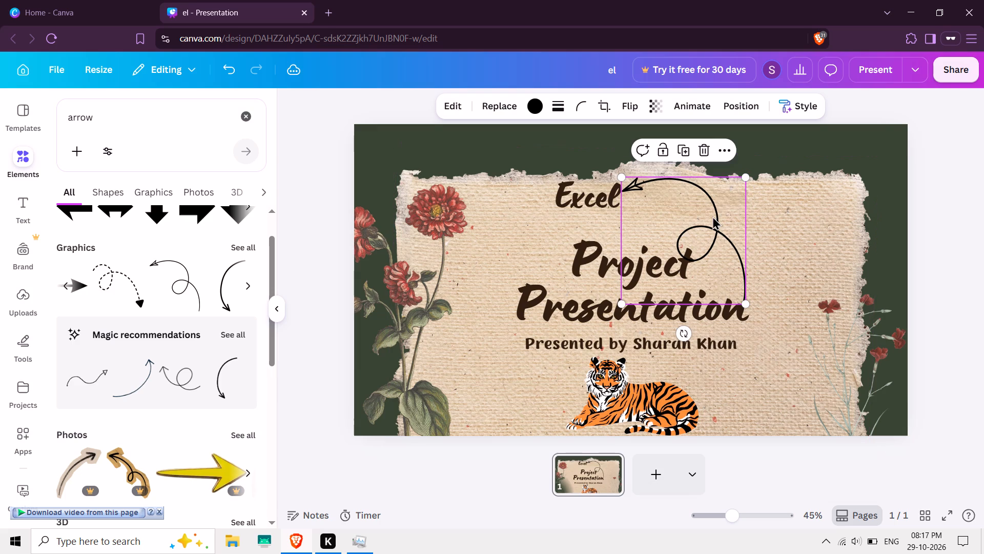
drag(712, 216, 734, 214)
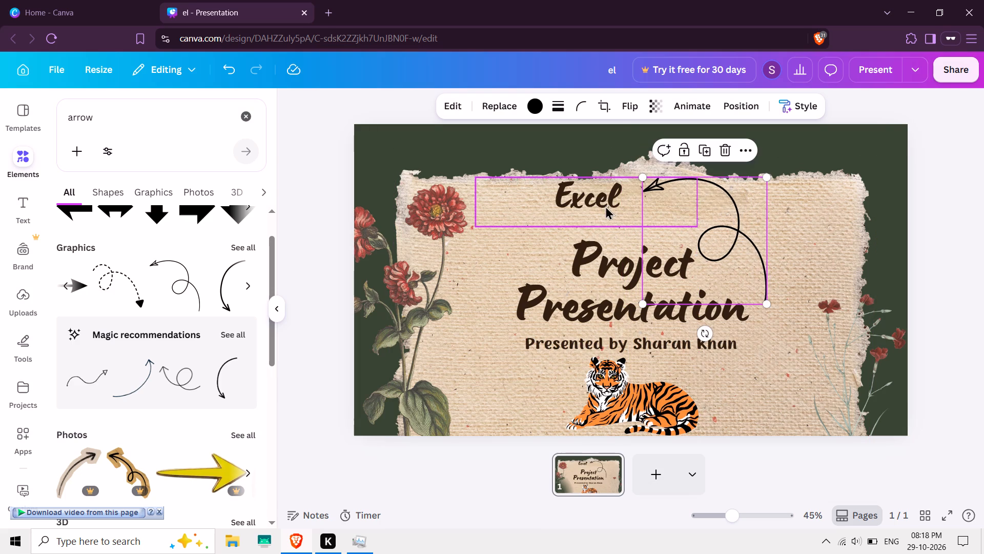
drag(594, 204, 611, 201)
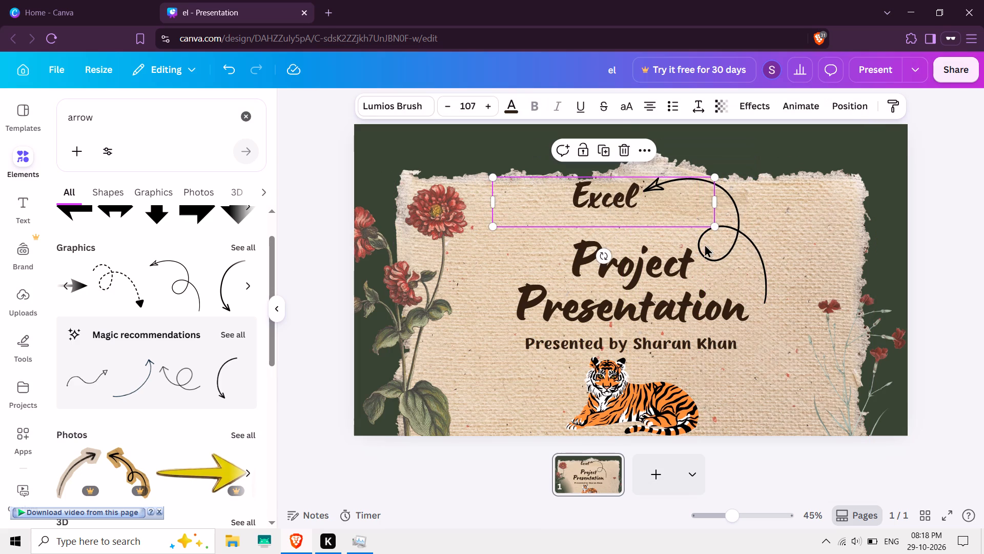
Shrink the looping arrow to about 412 wide by 420 high.
click(749, 268)
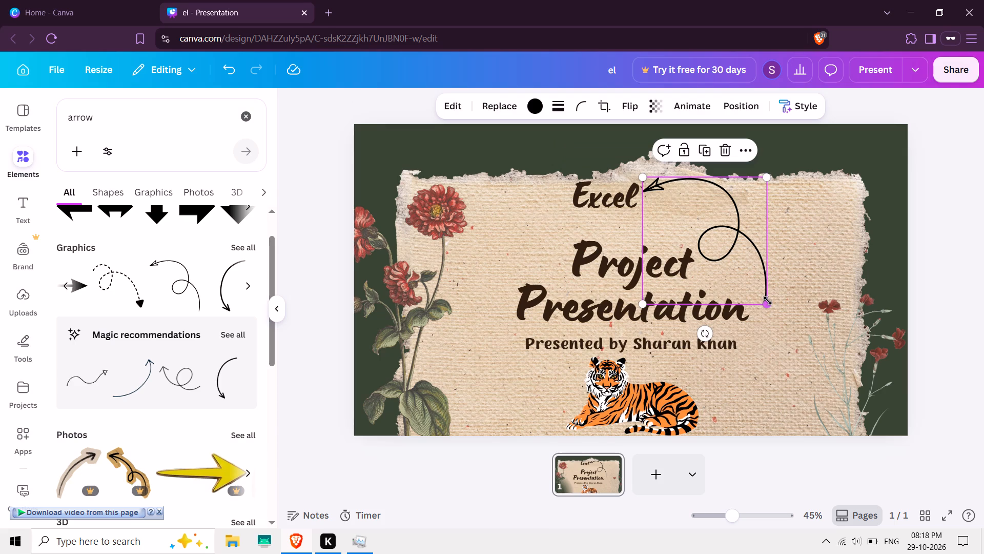
drag(768, 307, 755, 308)
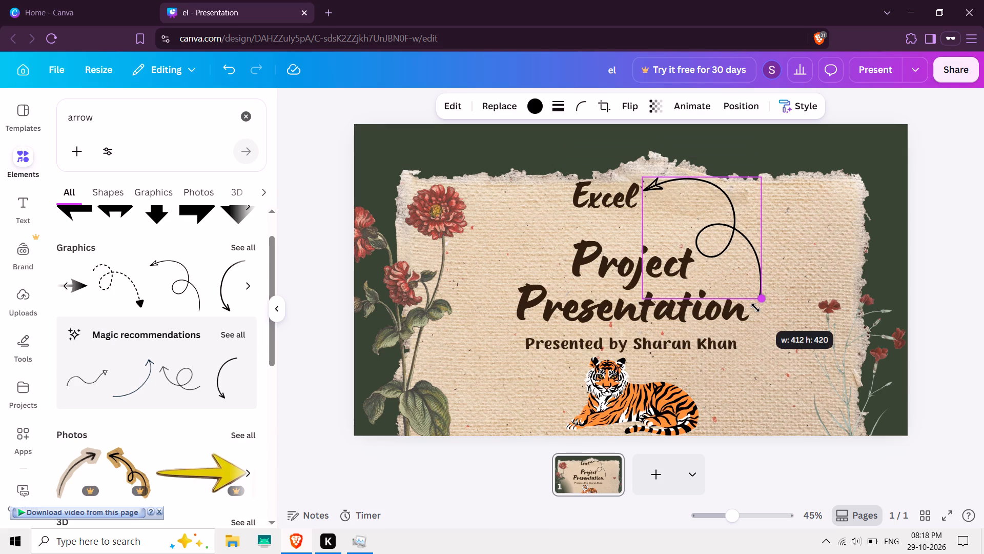
drag(755, 308, 755, 308)
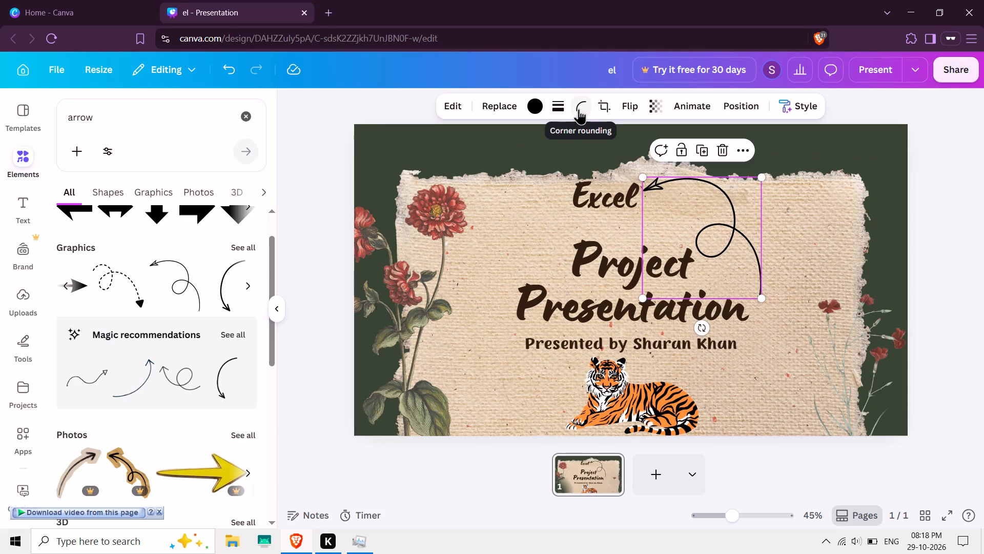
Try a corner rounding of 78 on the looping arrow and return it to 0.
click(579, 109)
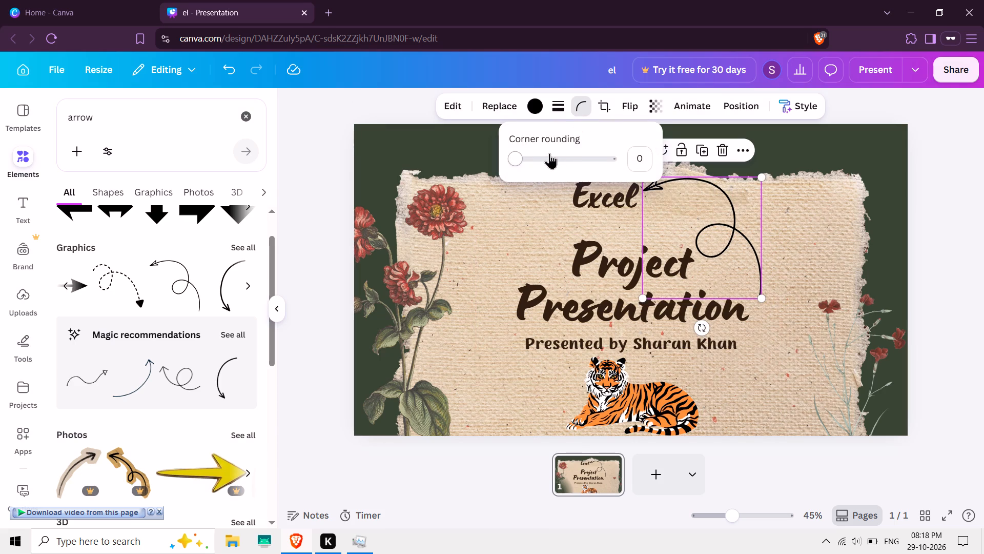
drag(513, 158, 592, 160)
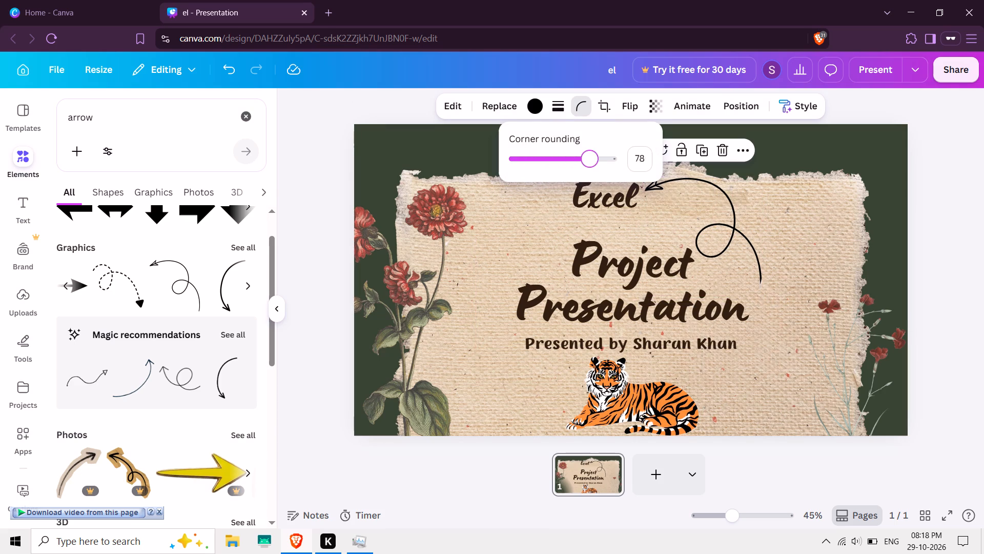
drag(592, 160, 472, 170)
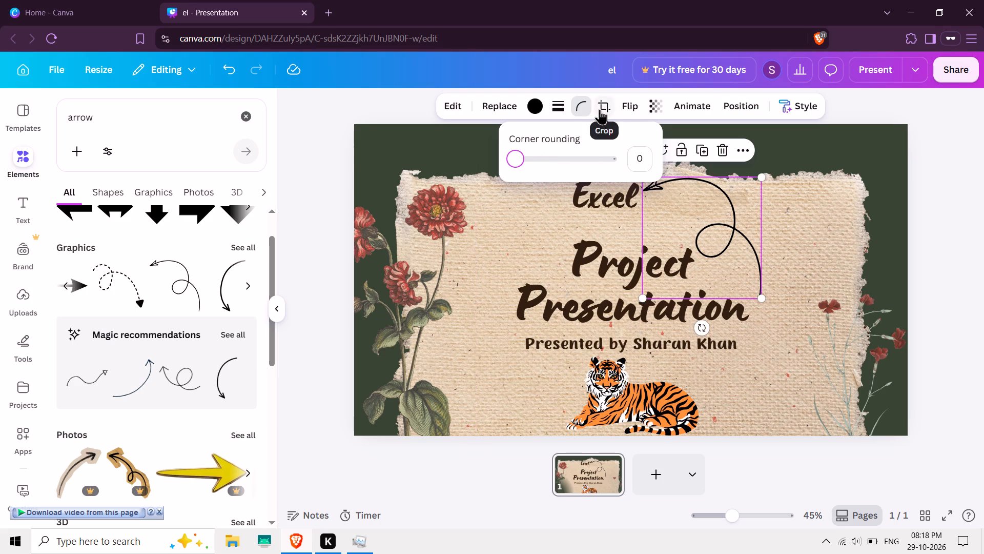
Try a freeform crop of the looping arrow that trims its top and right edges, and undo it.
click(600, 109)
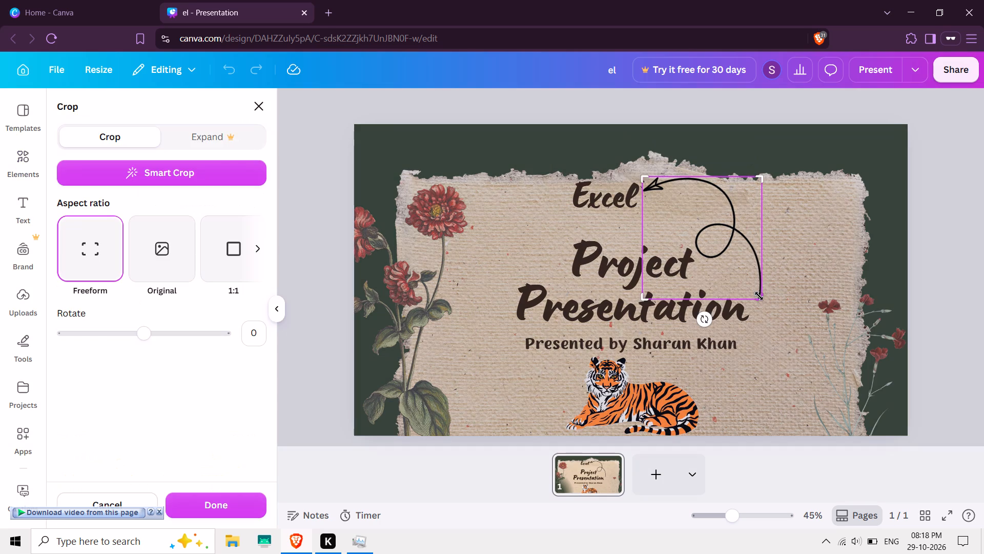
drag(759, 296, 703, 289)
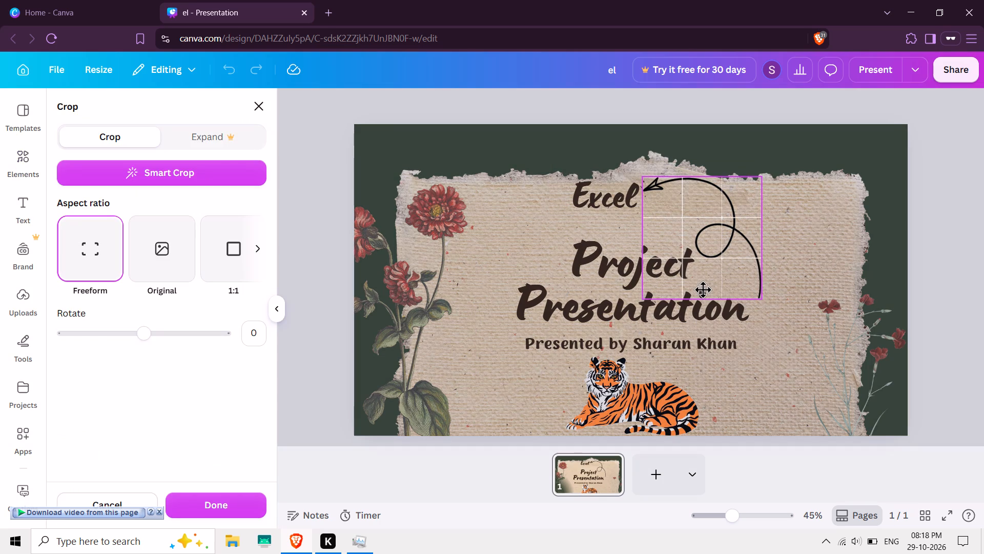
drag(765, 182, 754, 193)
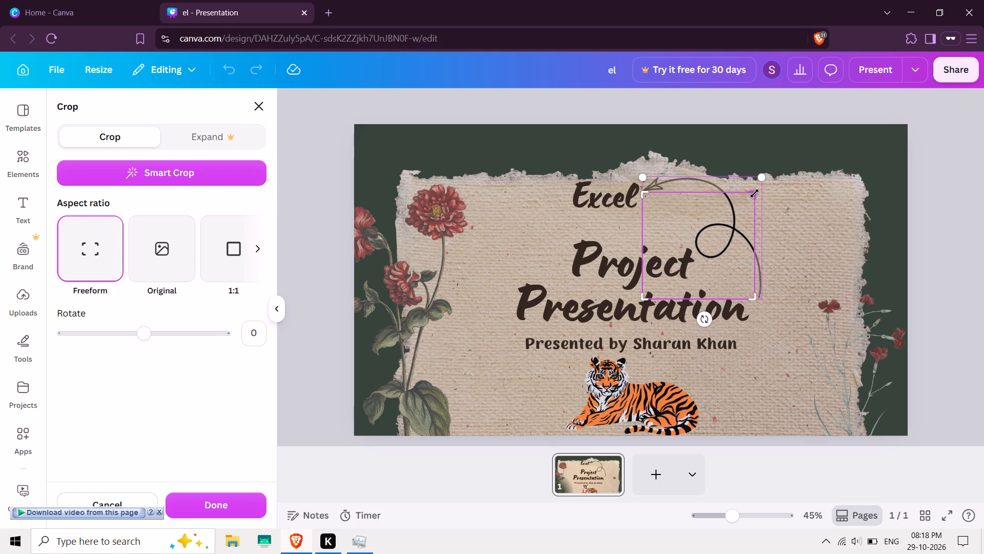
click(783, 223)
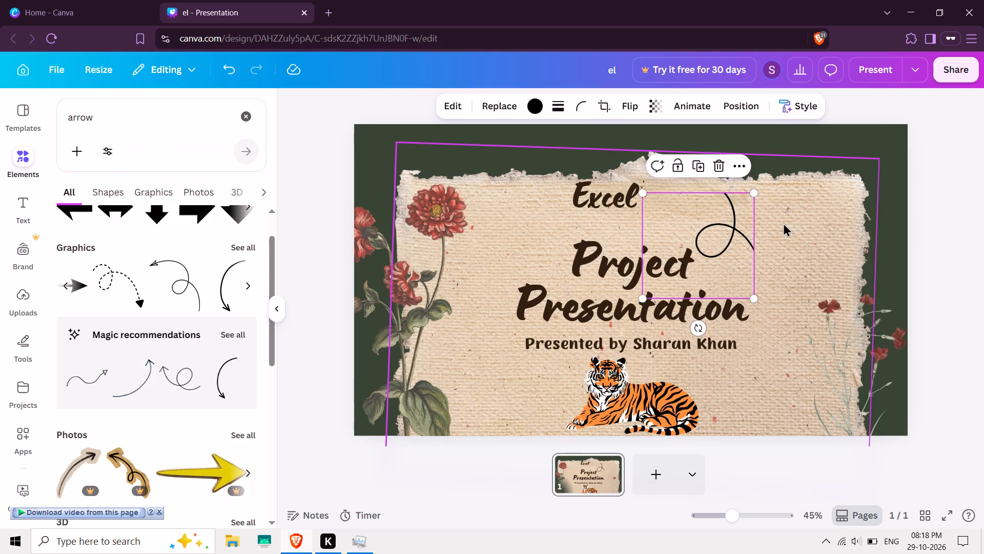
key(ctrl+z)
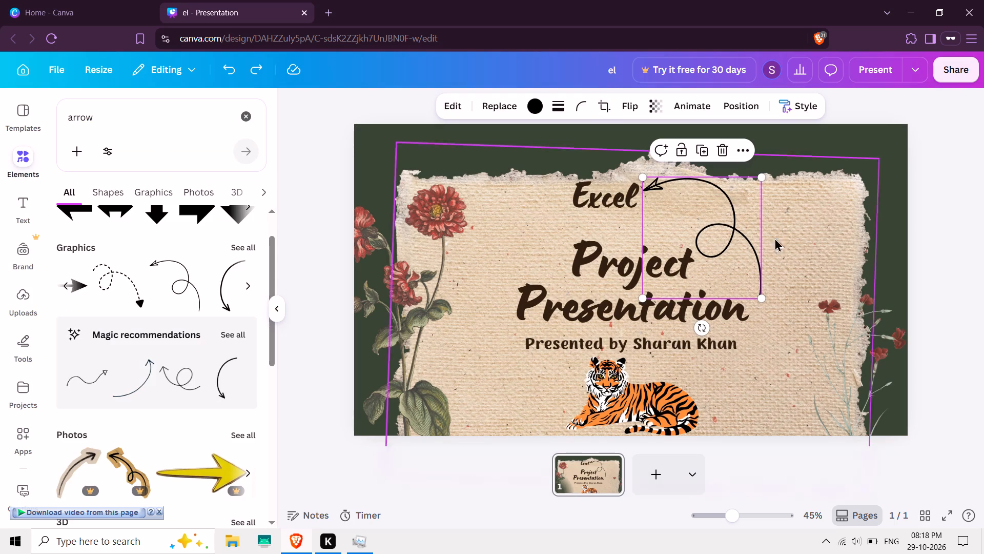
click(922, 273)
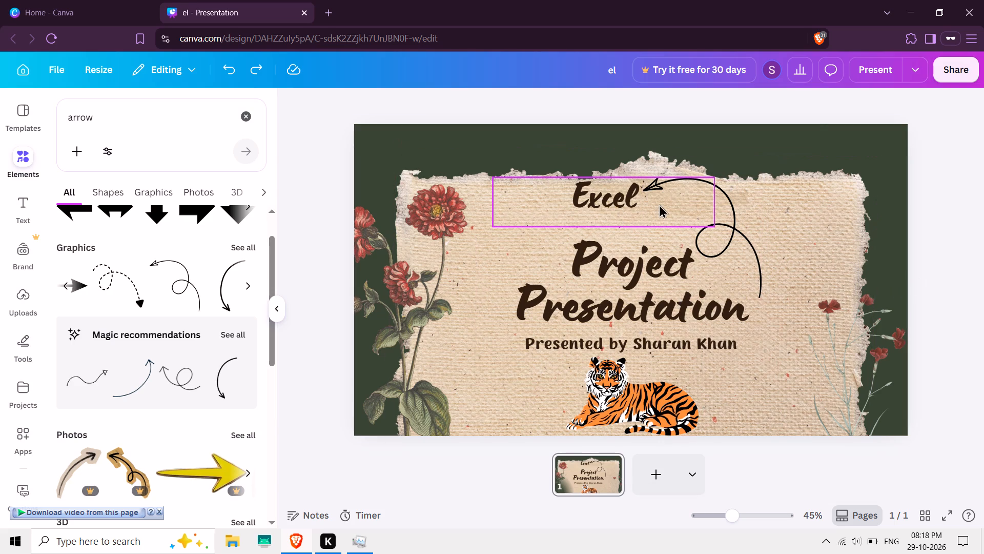
Adjust the spacing between "Excel" and the looping arrow's head, leaving a small gap above "Project".
drag(613, 202, 597, 200)
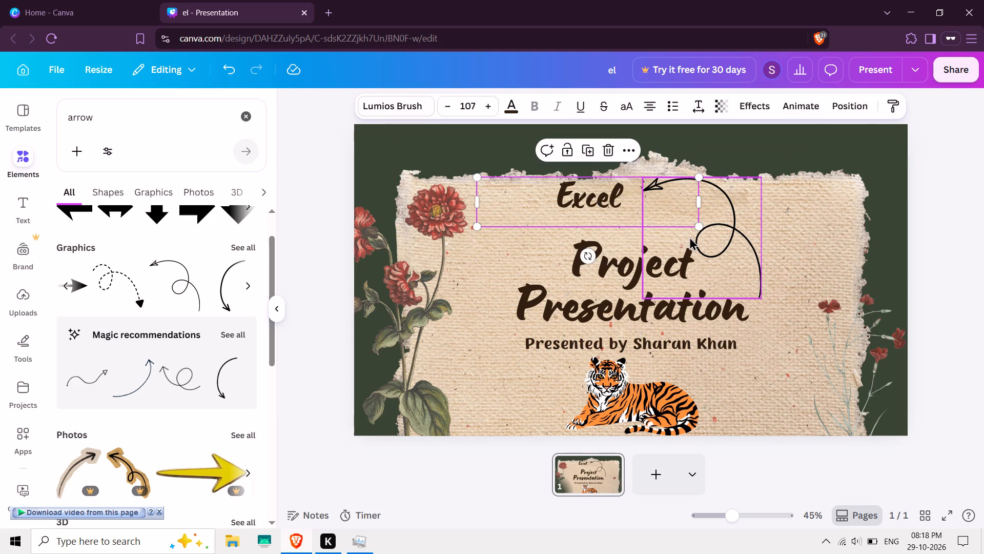
click(702, 237)
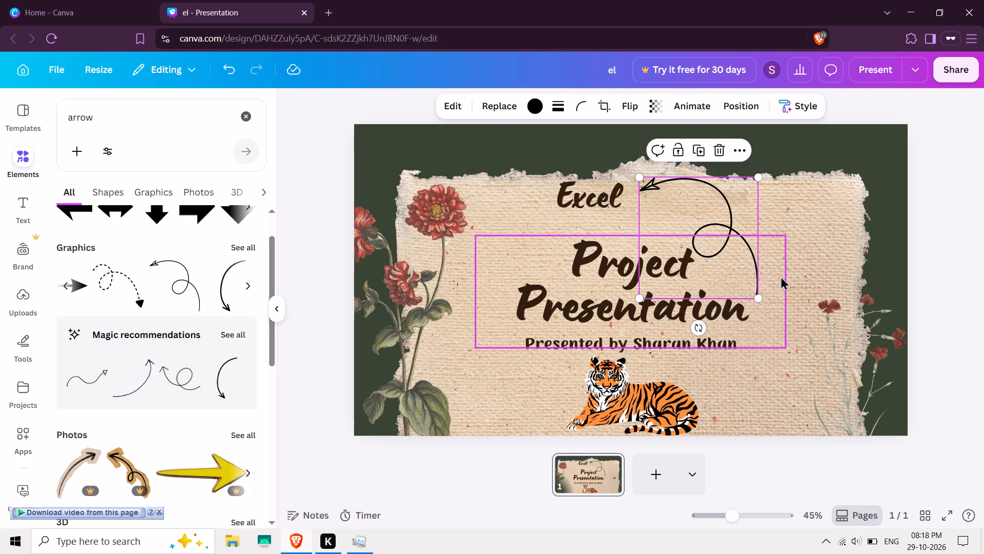
click(884, 278)
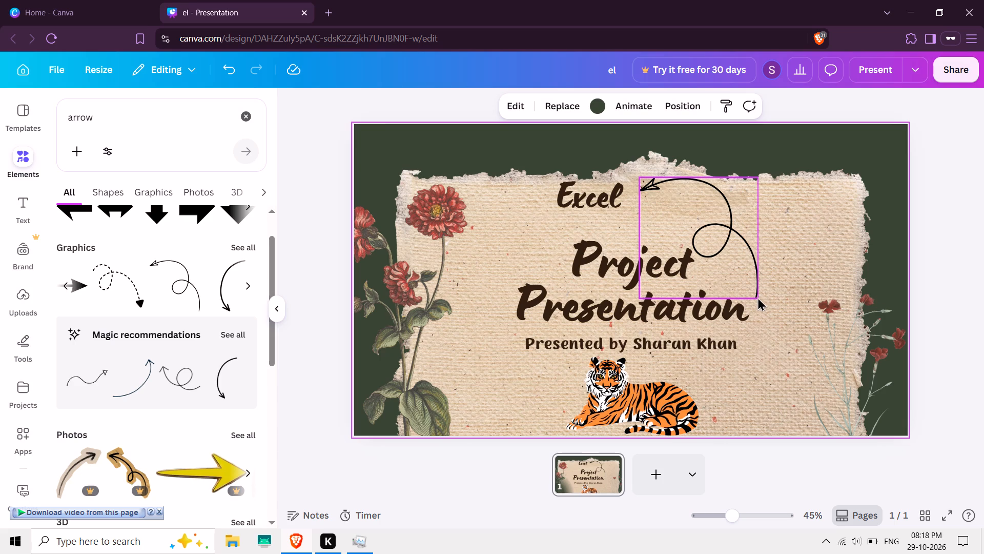
drag(603, 206, 610, 204)
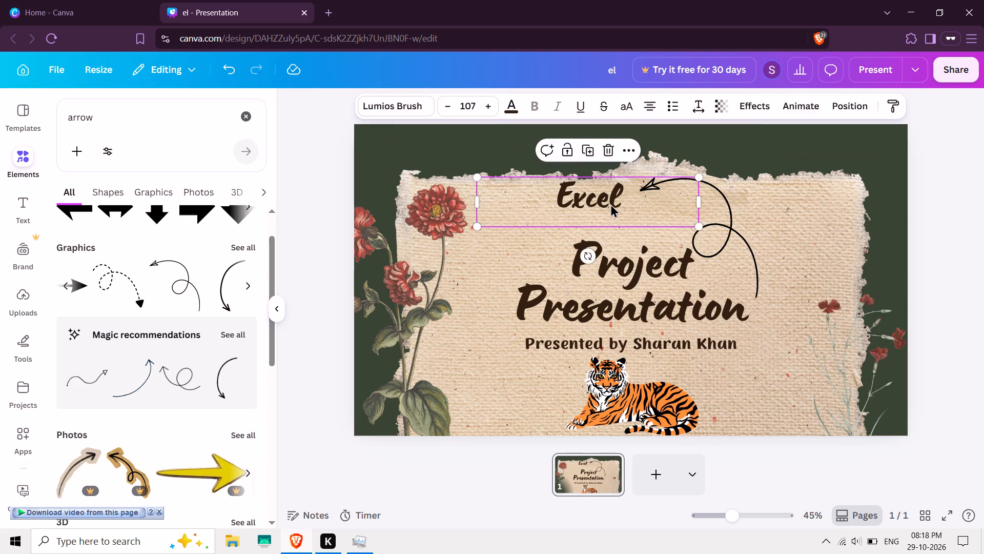
drag(610, 204, 616, 207)
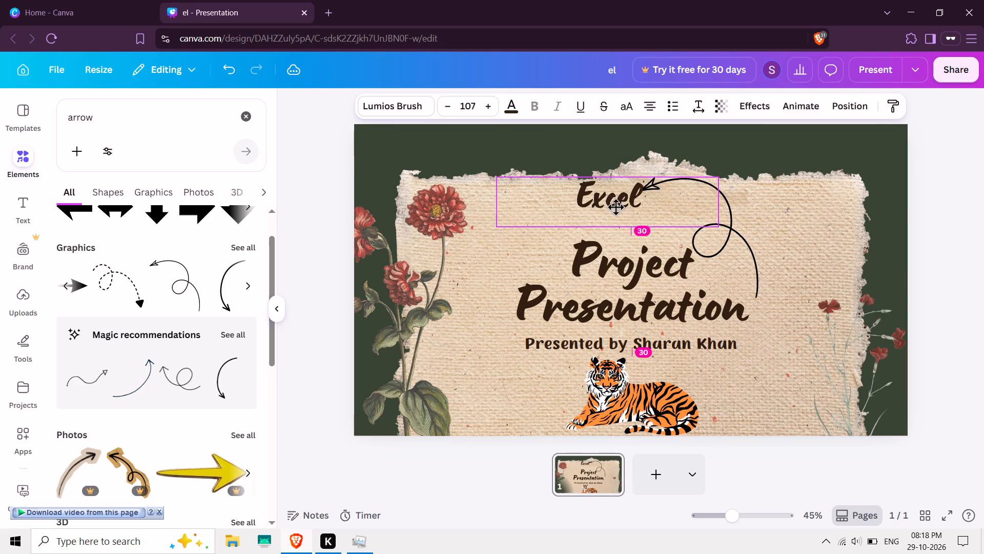
drag(616, 207, 613, 207)
Shift the looping arrow further right and centre "Excel" horizontally on the page, slightly closer to "Project".
drag(722, 229, 740, 229)
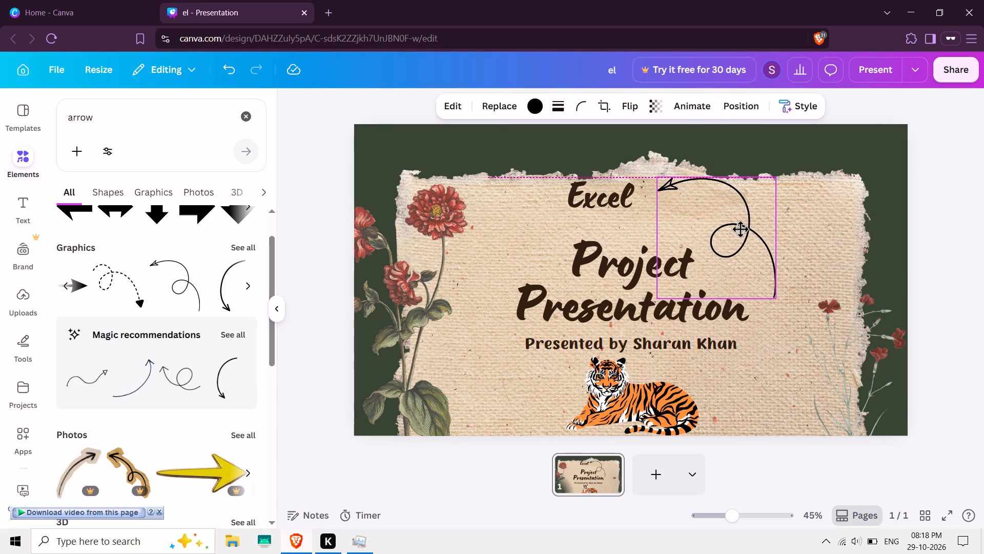
drag(740, 229, 749, 230)
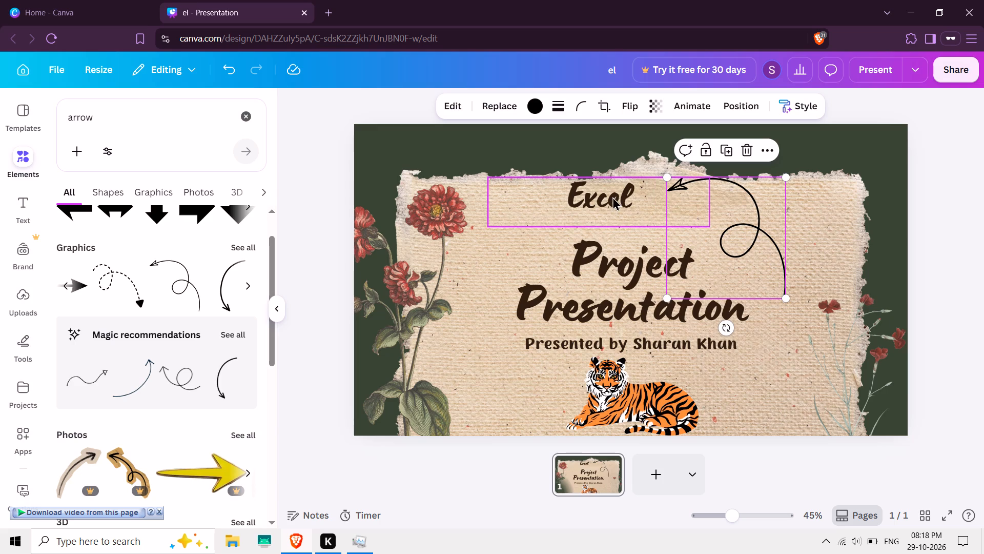
drag(612, 196, 643, 197)
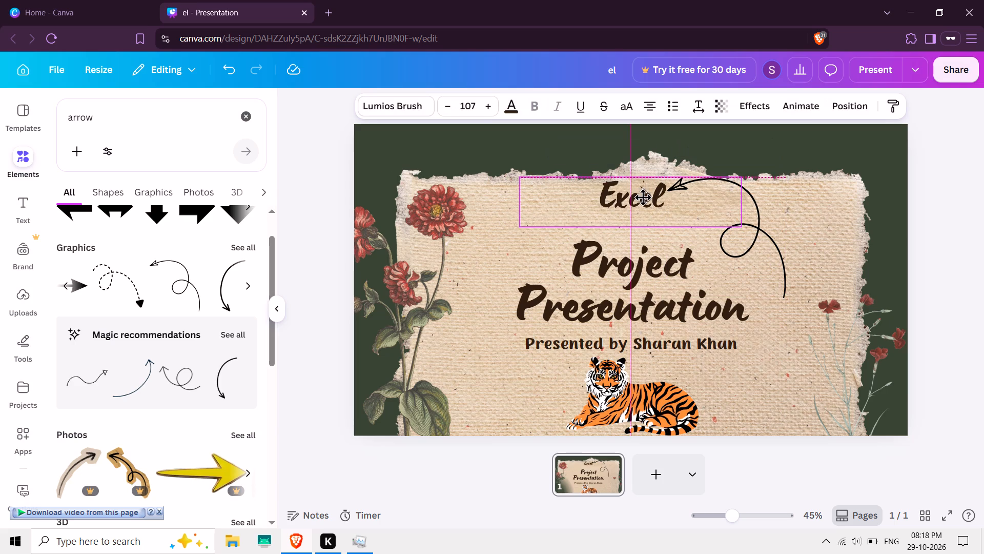
drag(643, 197, 641, 203)
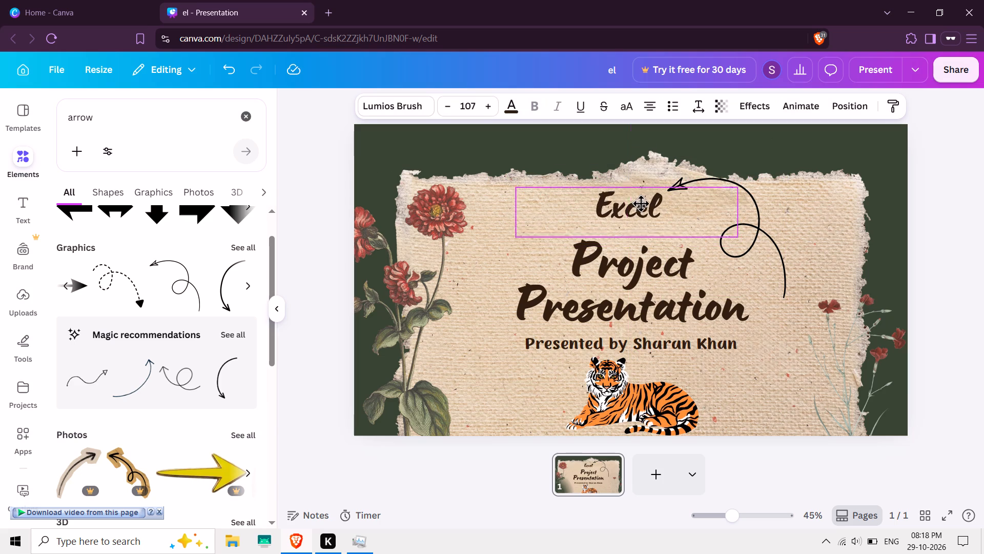
drag(641, 203, 641, 203)
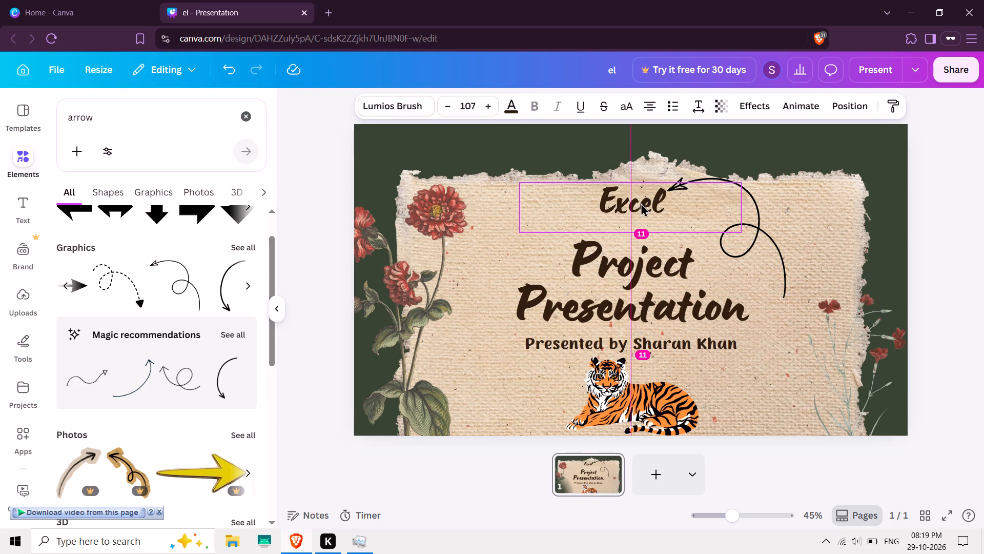
Lower the looping arrow slightly so its head sits right beside the end of "Excel".
drag(767, 231, 774, 240)
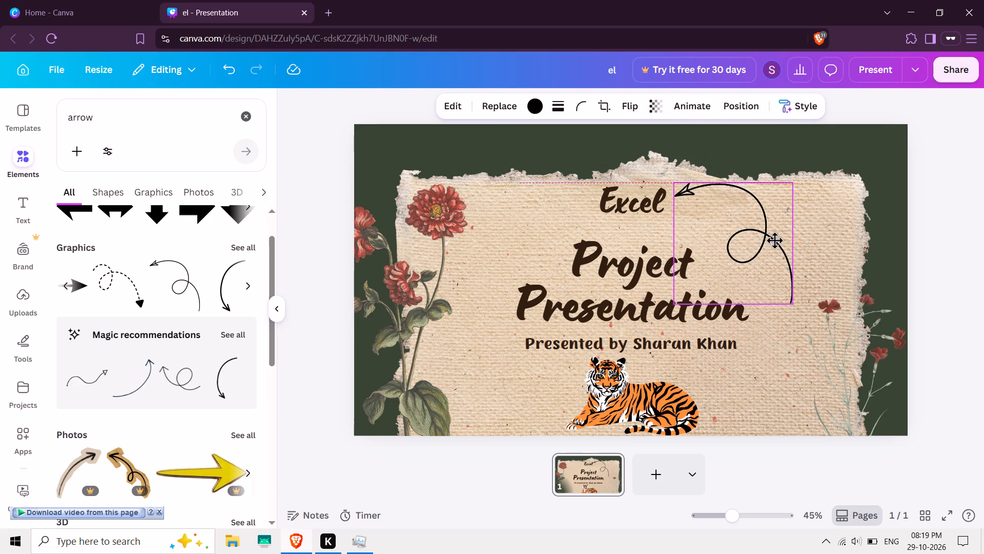
drag(774, 240, 765, 243)
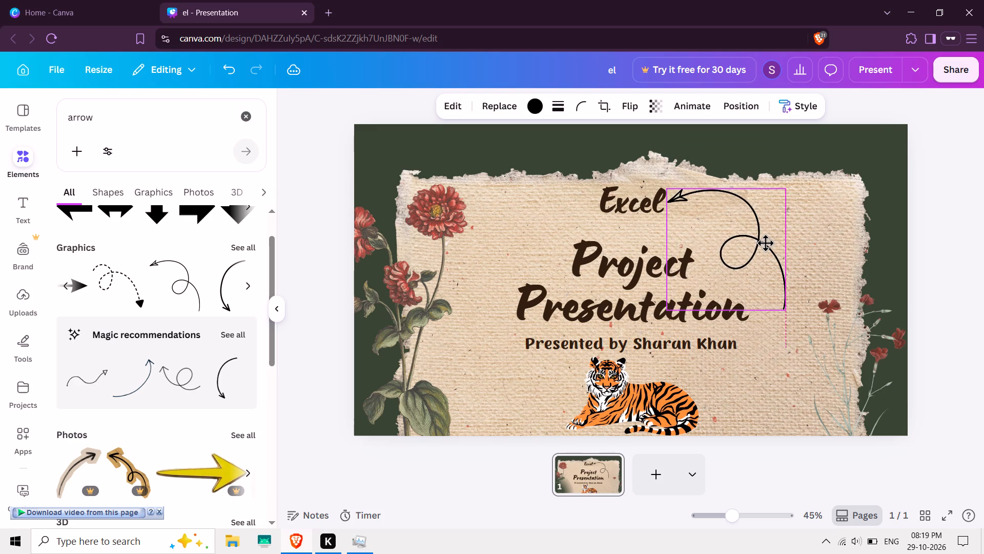
Nudge the looping arrow up slightly, keeping its head beside the end of "Excel".
drag(765, 243, 765, 241)
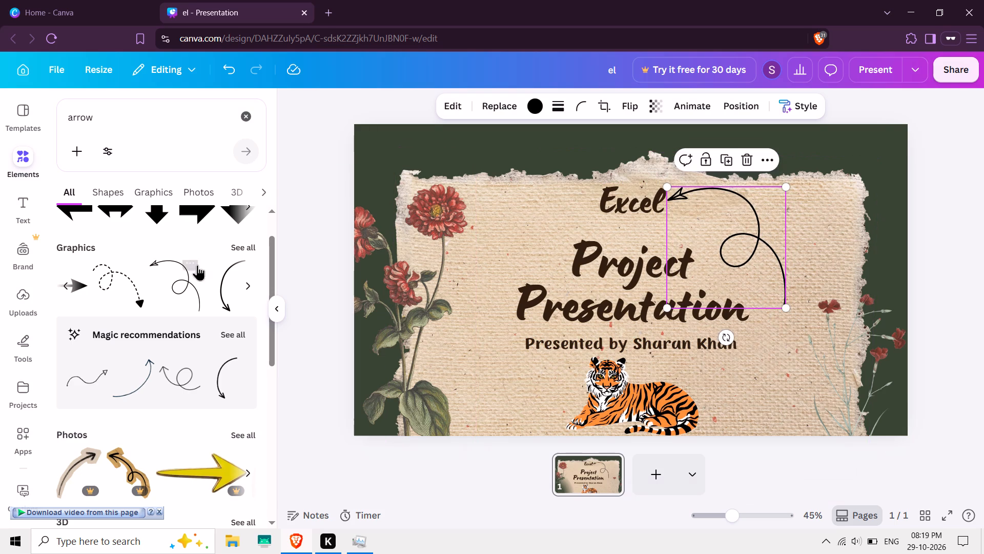
Add the solid curved arrow with a downward-pointing head from the full set of arrow graphics.
drag(271, 330, 271, 325)
click(247, 298)
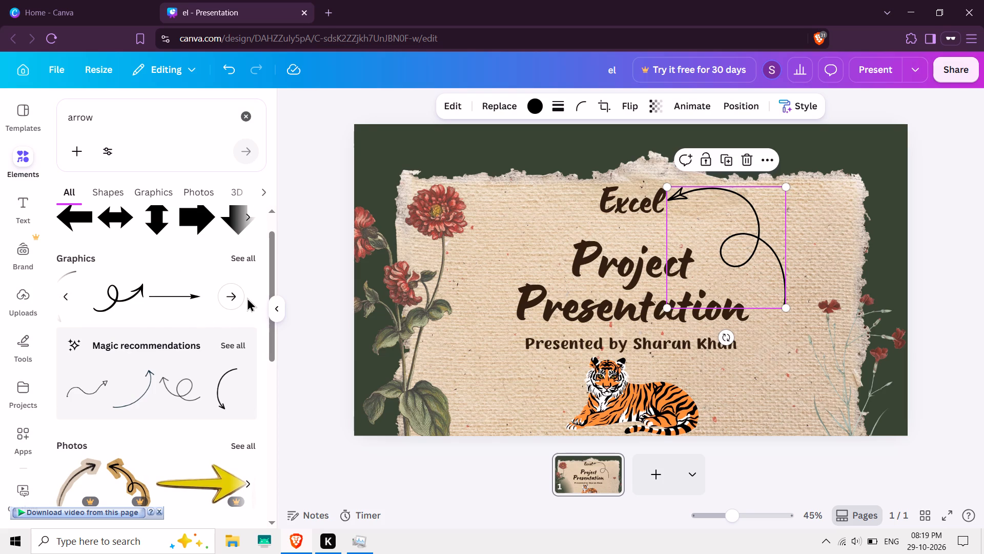
click(232, 298)
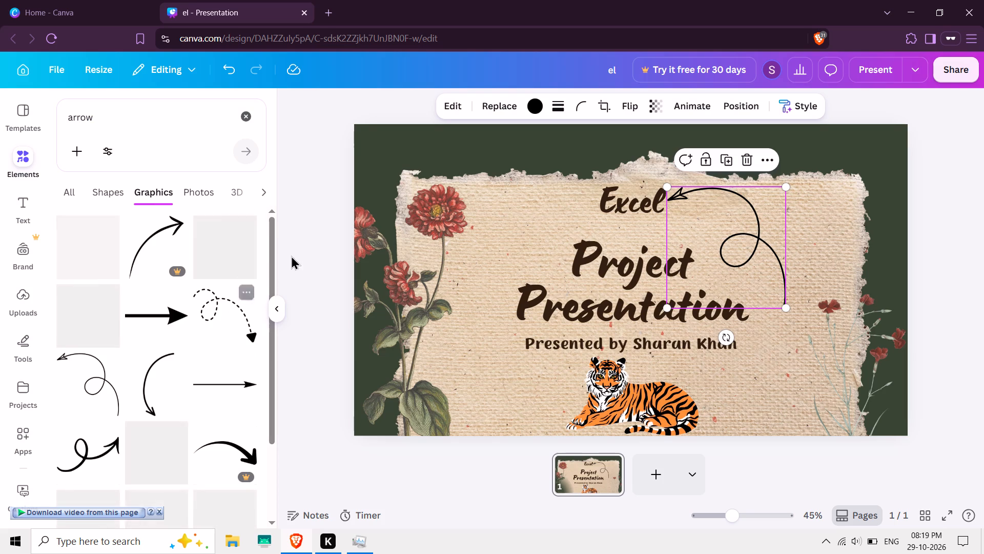
drag(268, 261, 270, 301)
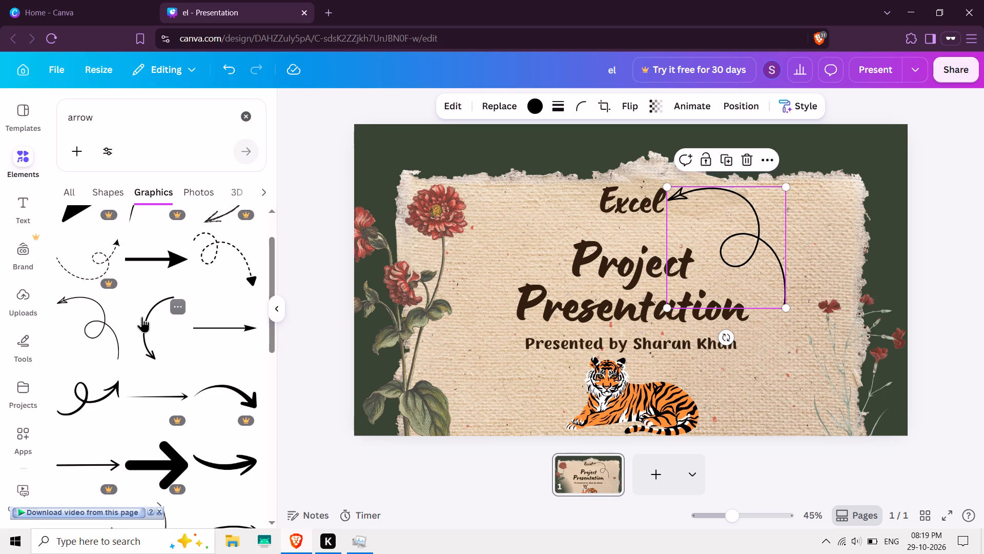
click(142, 316)
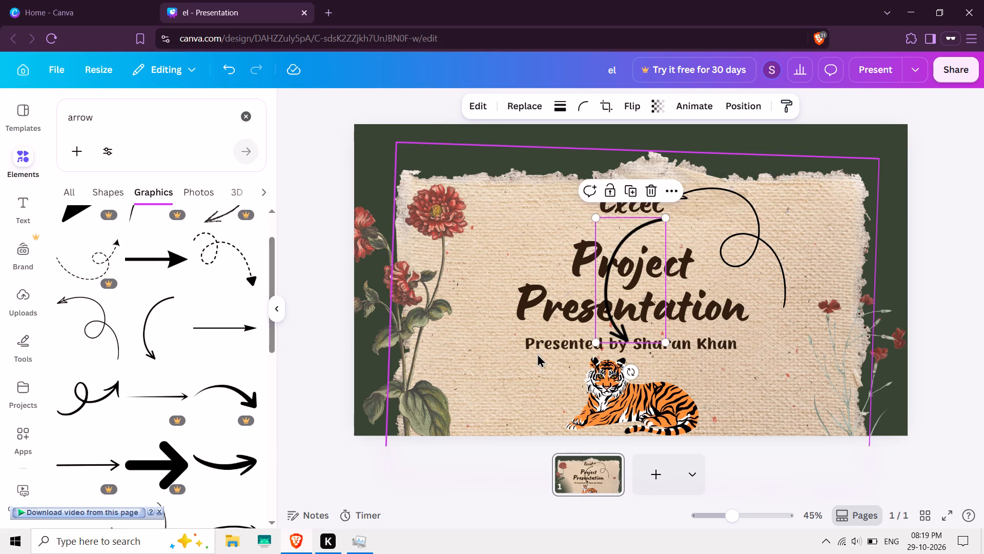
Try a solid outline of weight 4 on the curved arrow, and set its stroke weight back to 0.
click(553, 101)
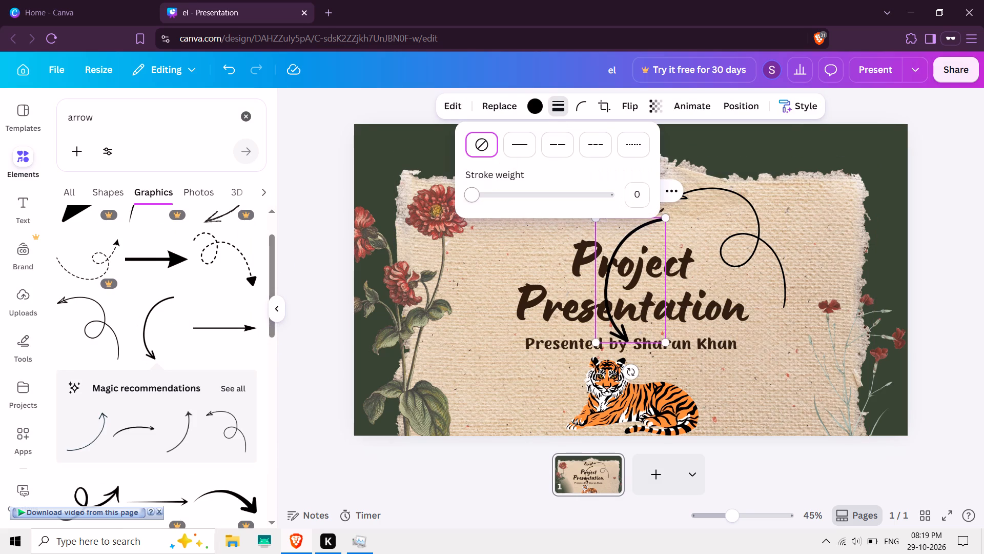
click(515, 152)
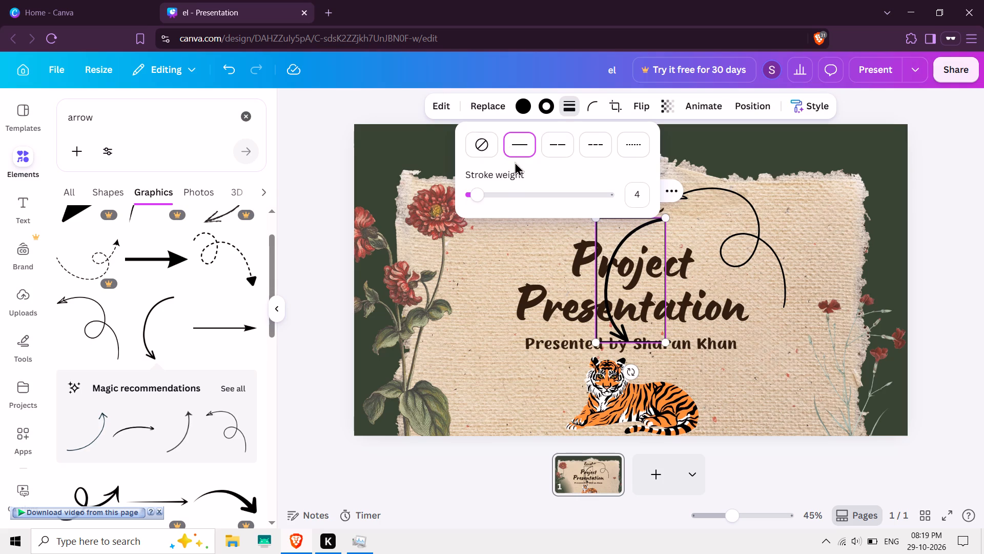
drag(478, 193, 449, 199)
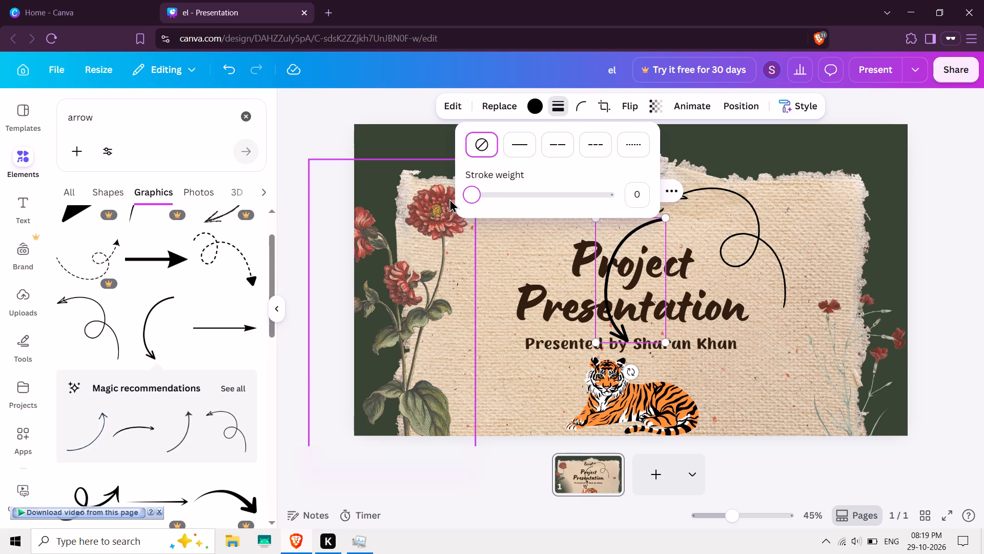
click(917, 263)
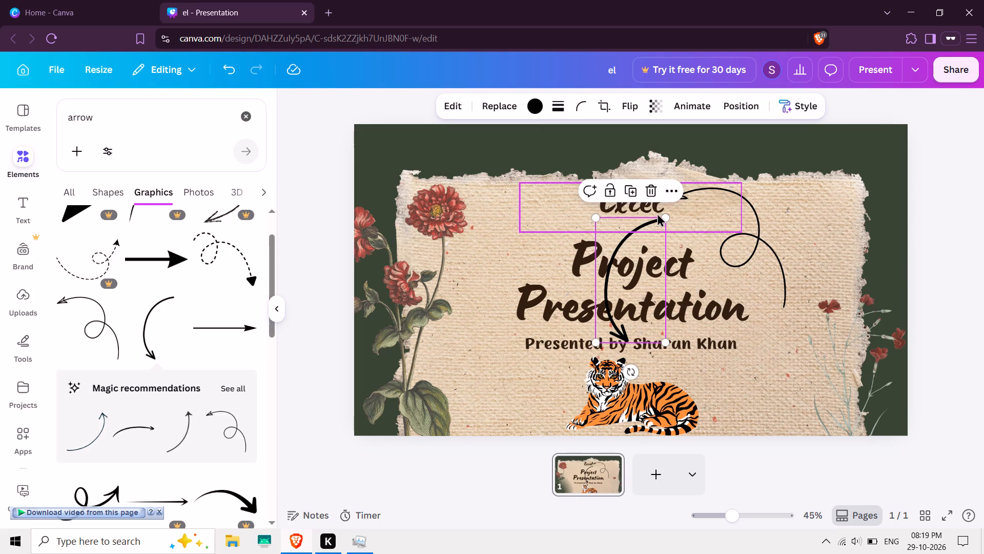
Shrink the curved arrow to about 123 by 220.
drag(665, 215, 685, 310)
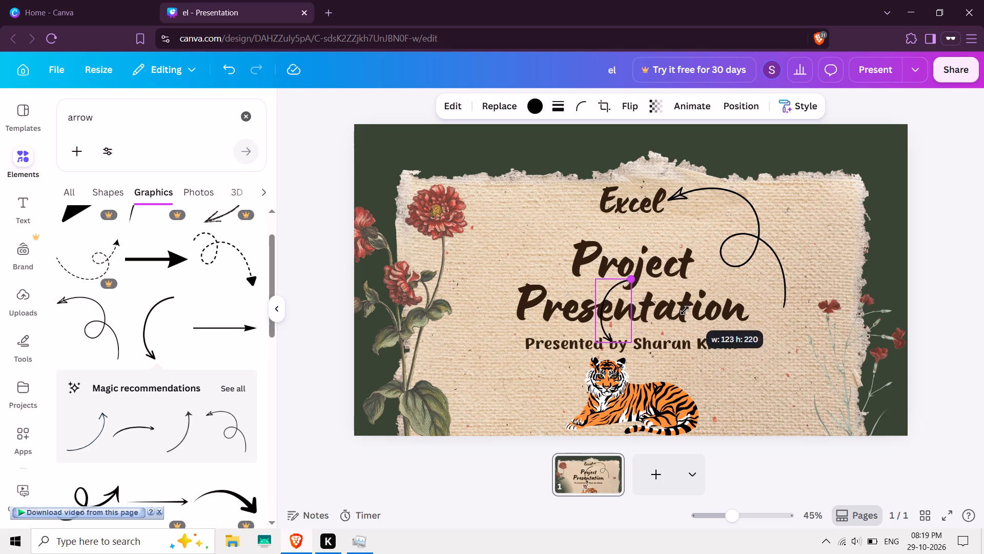
drag(685, 310, 684, 308)
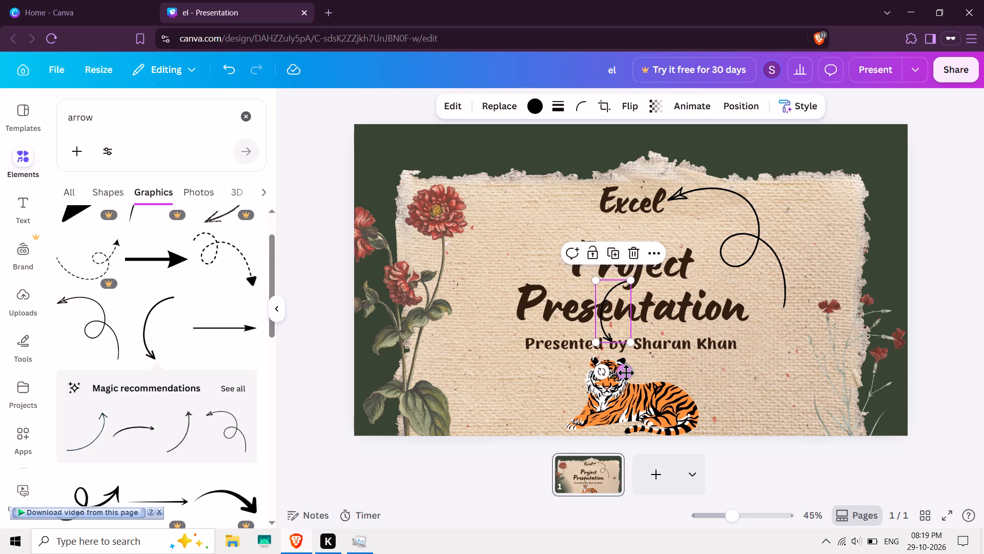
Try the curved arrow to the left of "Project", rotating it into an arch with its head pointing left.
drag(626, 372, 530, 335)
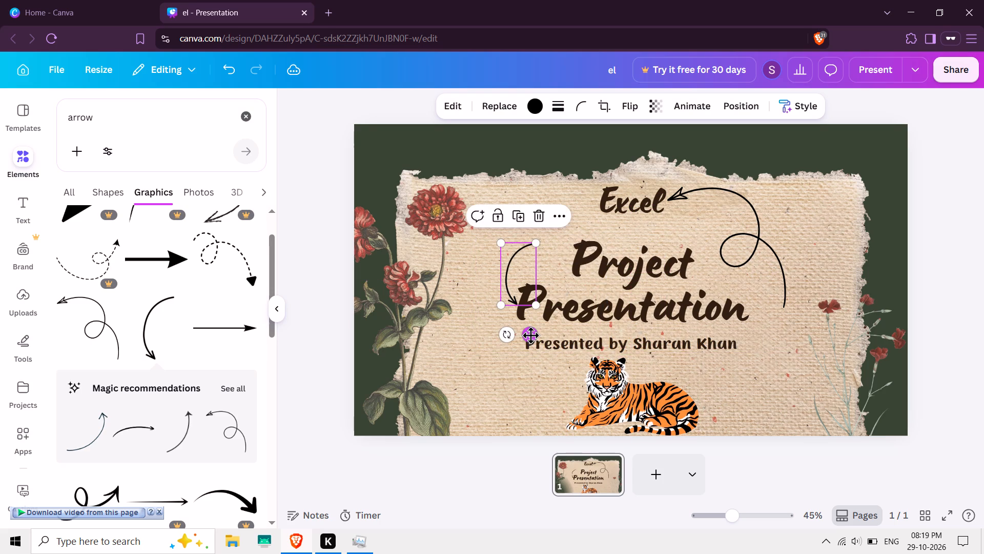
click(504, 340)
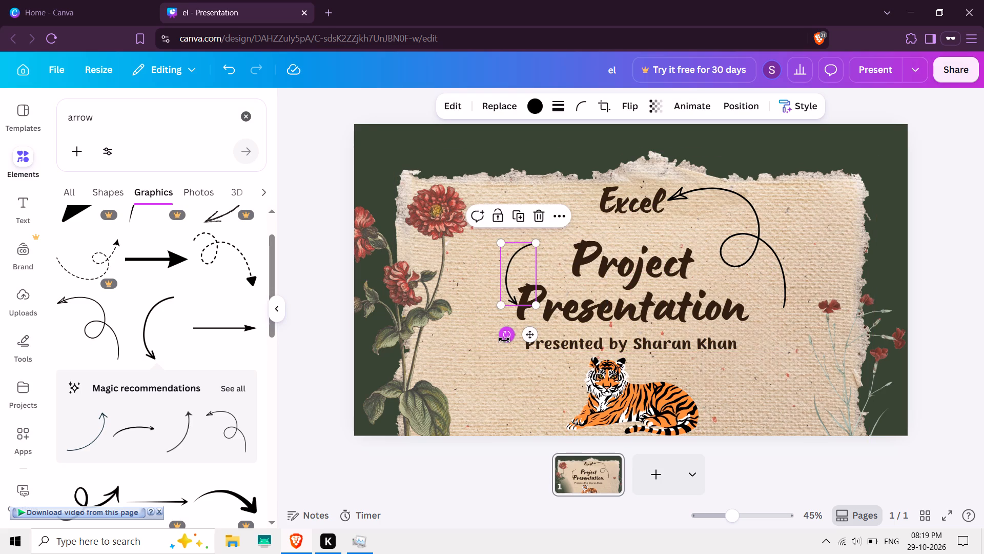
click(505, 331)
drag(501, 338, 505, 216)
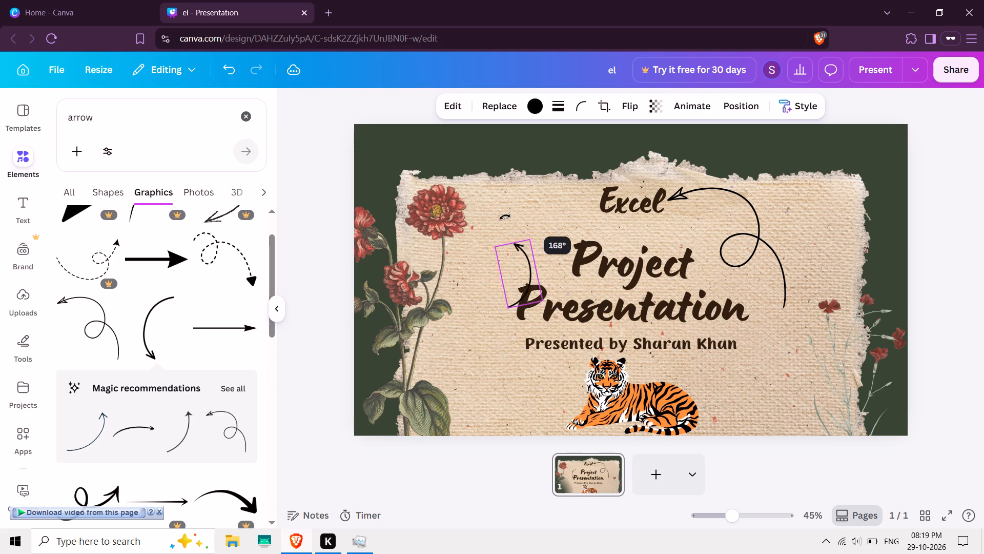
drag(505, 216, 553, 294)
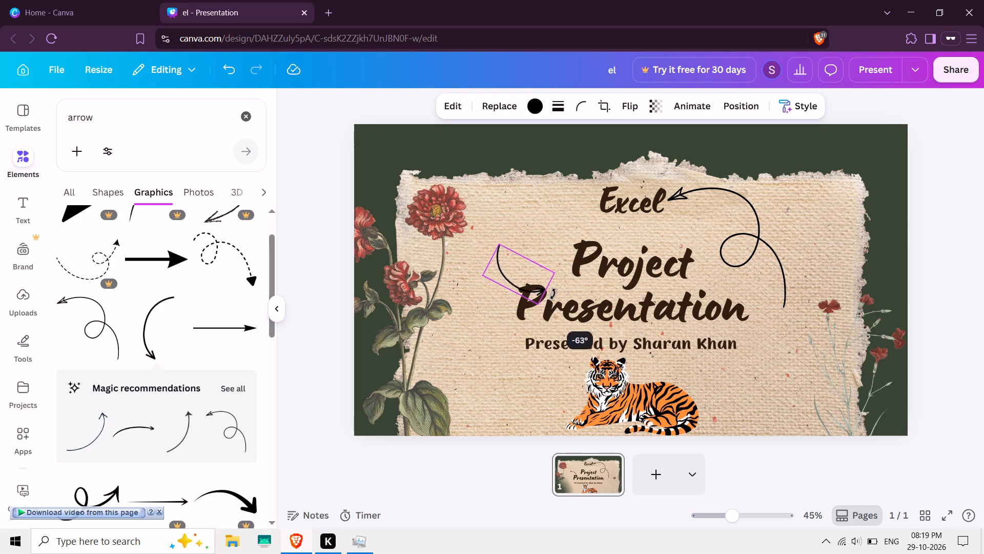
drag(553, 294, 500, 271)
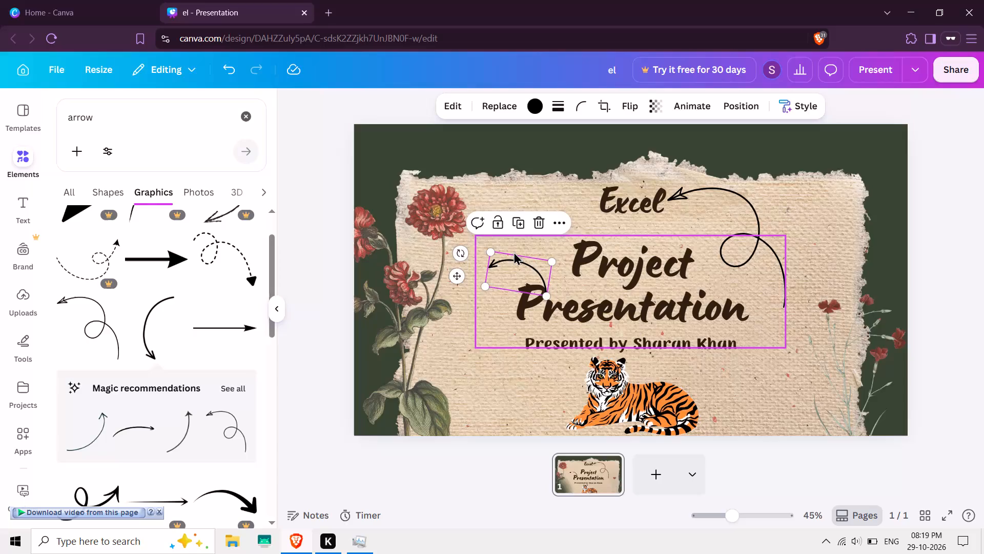
Move the curved arrow to the looping arrow's tail and rotate it to curve upward from the end of "Presentation".
drag(521, 264, 782, 283)
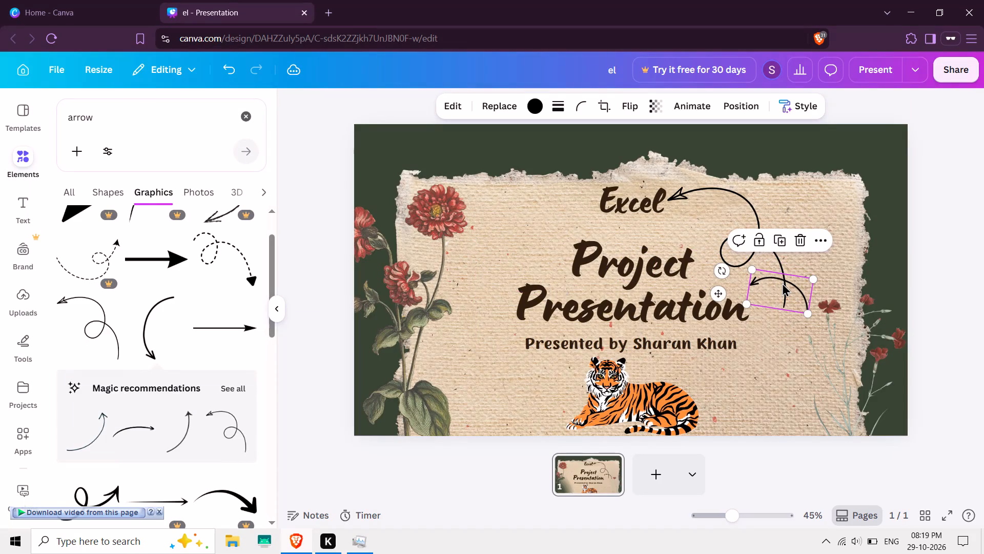
drag(720, 265, 809, 290)
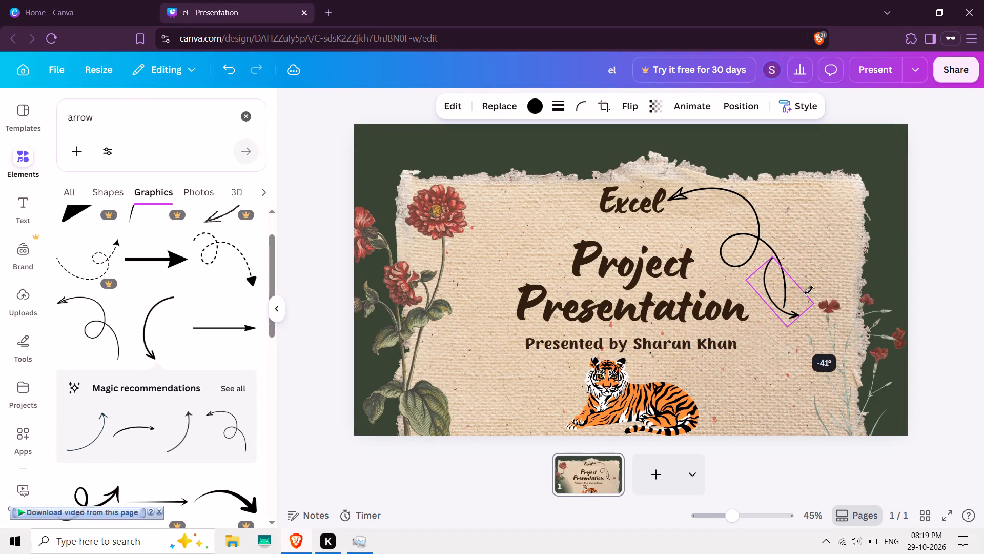
drag(809, 290, 799, 260)
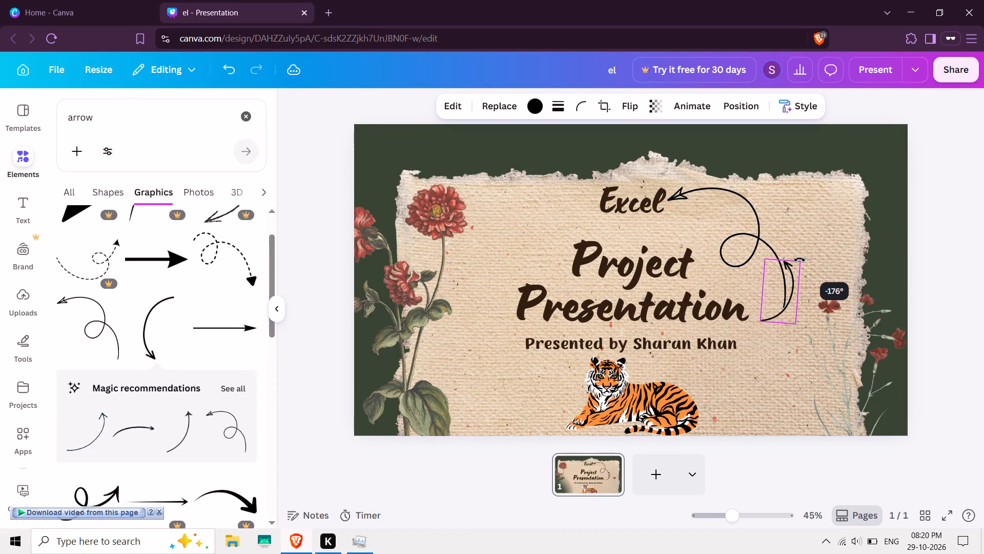
drag(799, 260, 805, 263)
drag(782, 289, 774, 300)
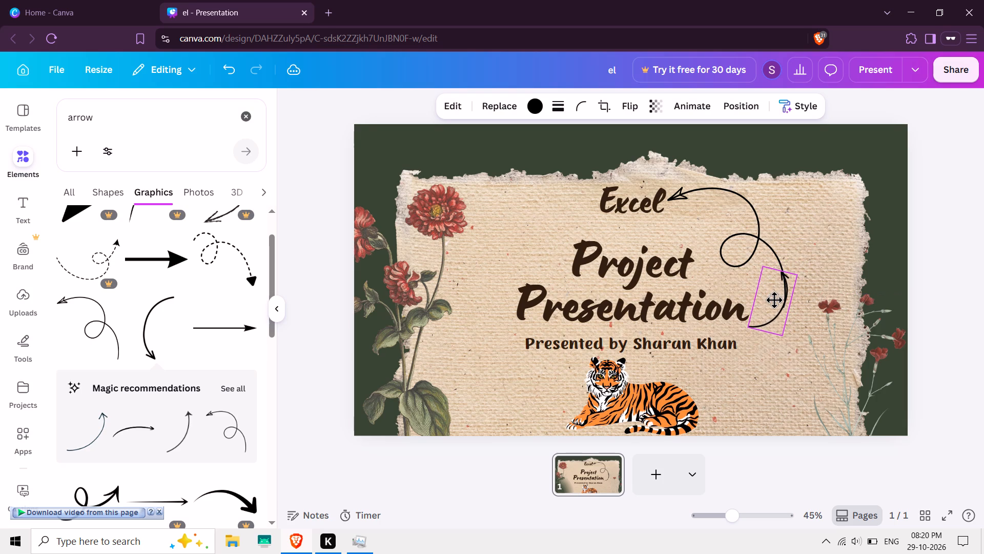
drag(774, 300, 774, 299)
drag(728, 301, 712, 289)
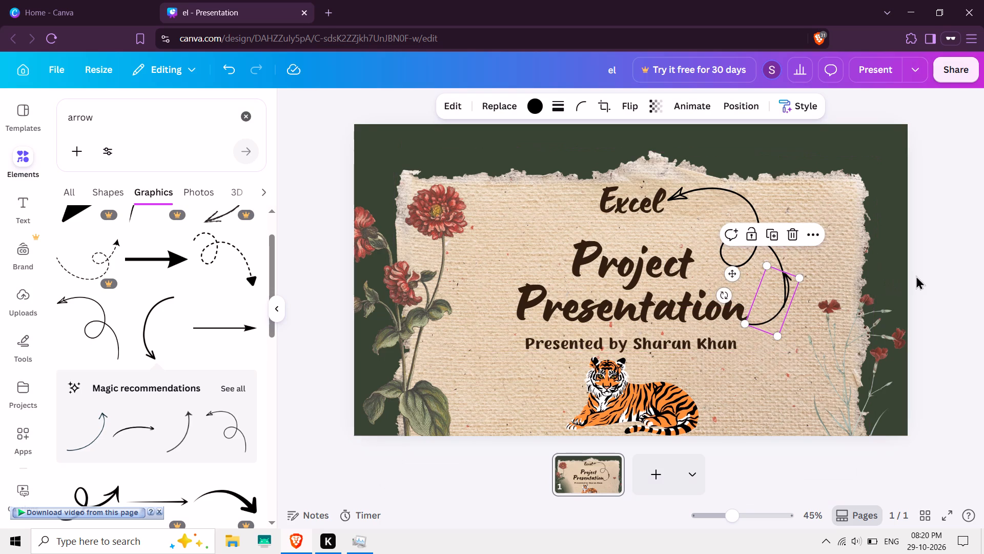
Shift the curved arrow slightly down and to the left so its head lines up with the looping arrow's tail.
click(916, 275)
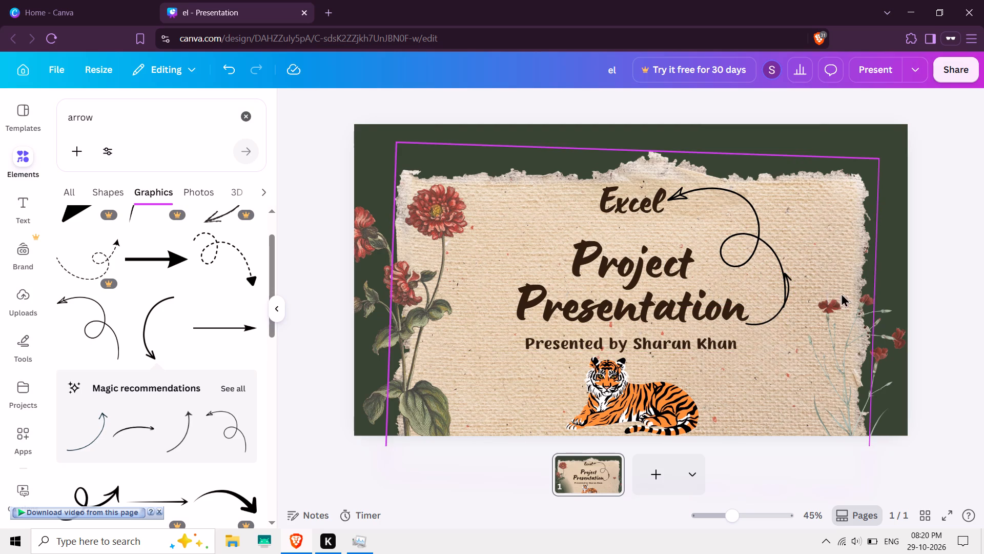
click(789, 285)
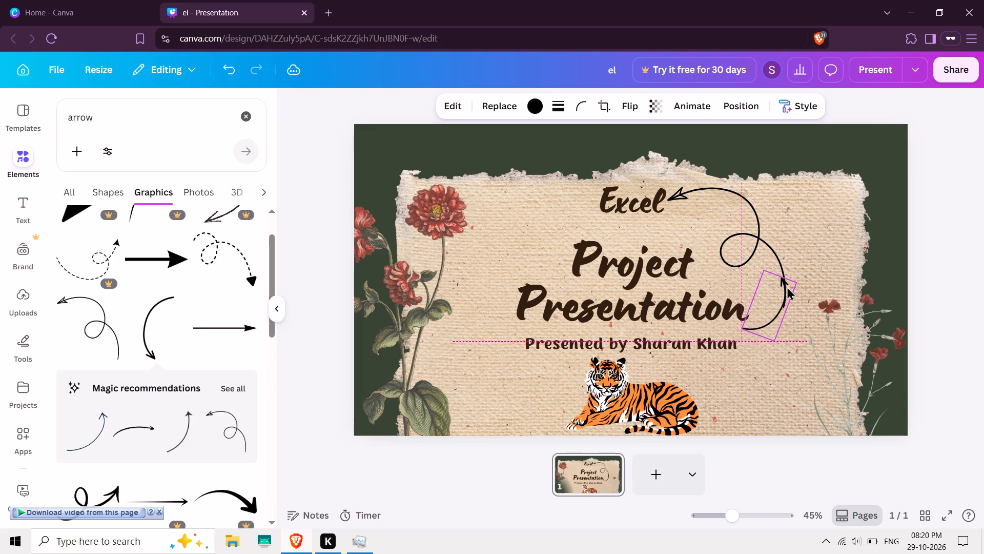
click(949, 255)
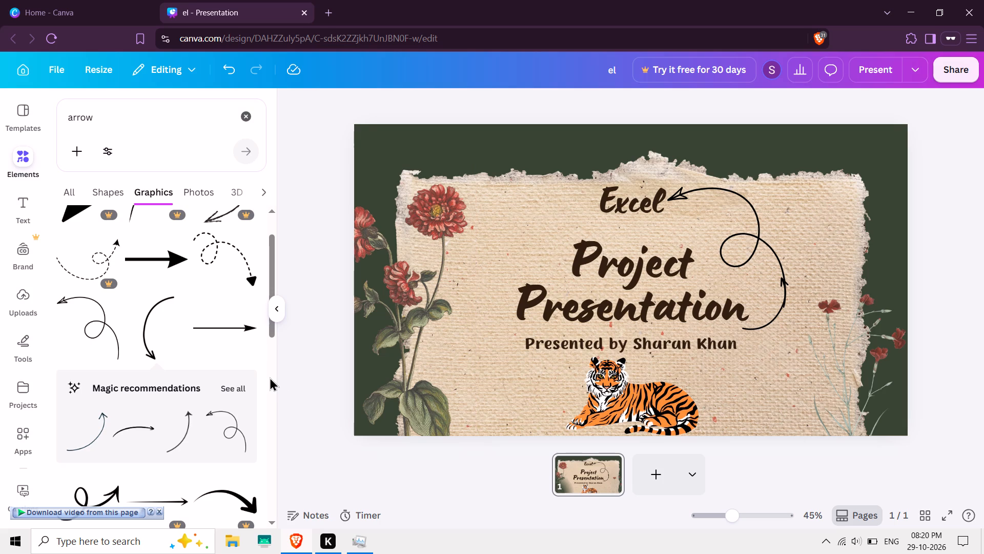
click(766, 305)
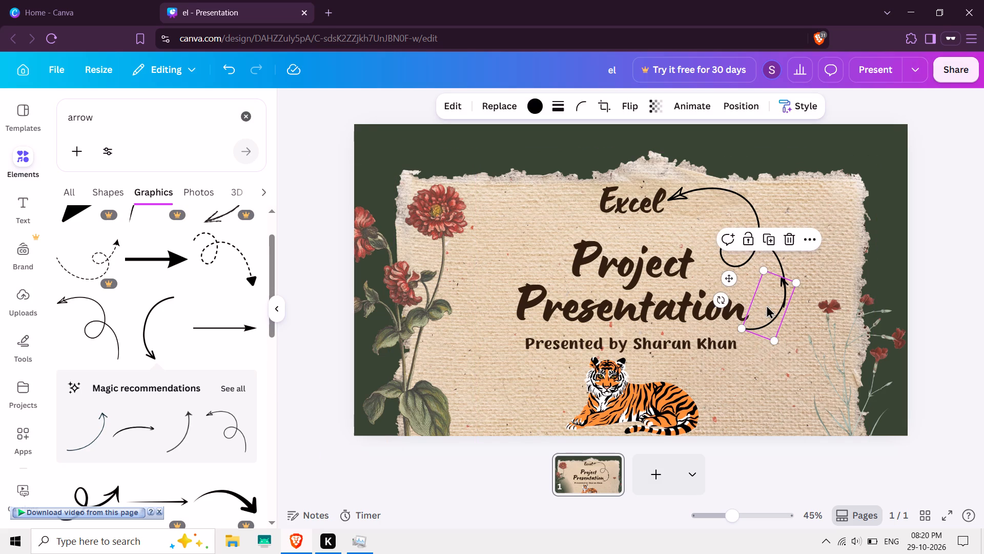
click(784, 295)
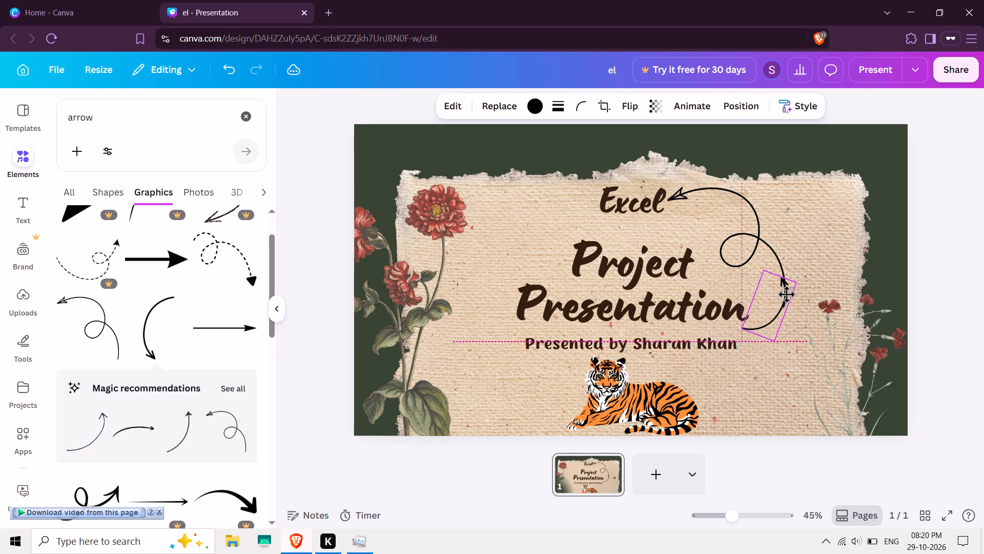
click(941, 273)
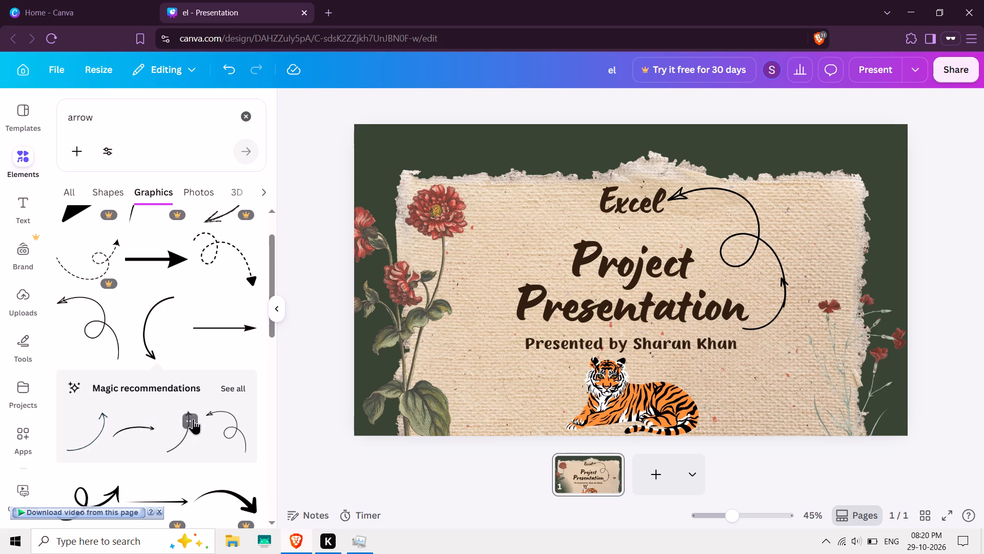
Browse the full set of recommended arrow graphics for an alternative to the curved arrow beside "Presentation".
click(231, 384)
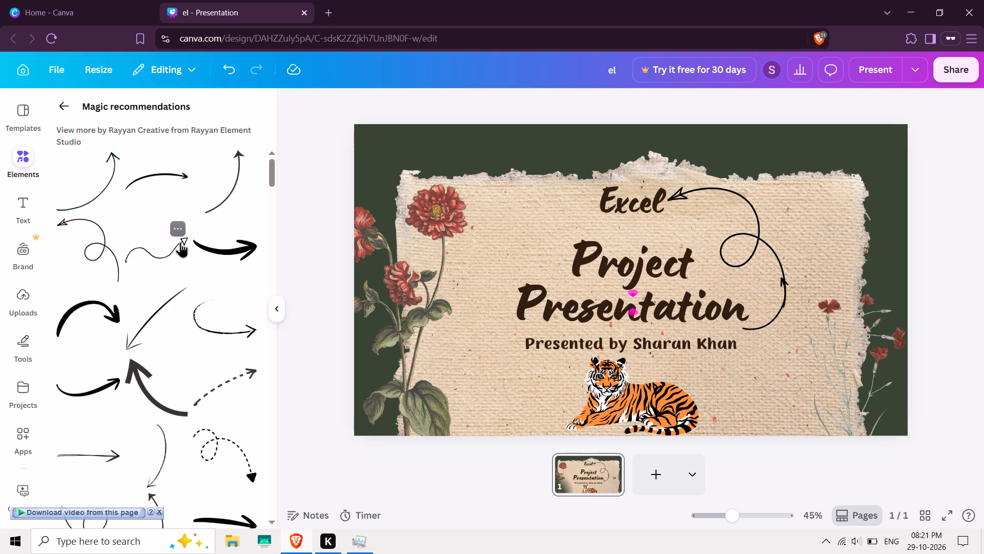
drag(268, 176, 266, 210)
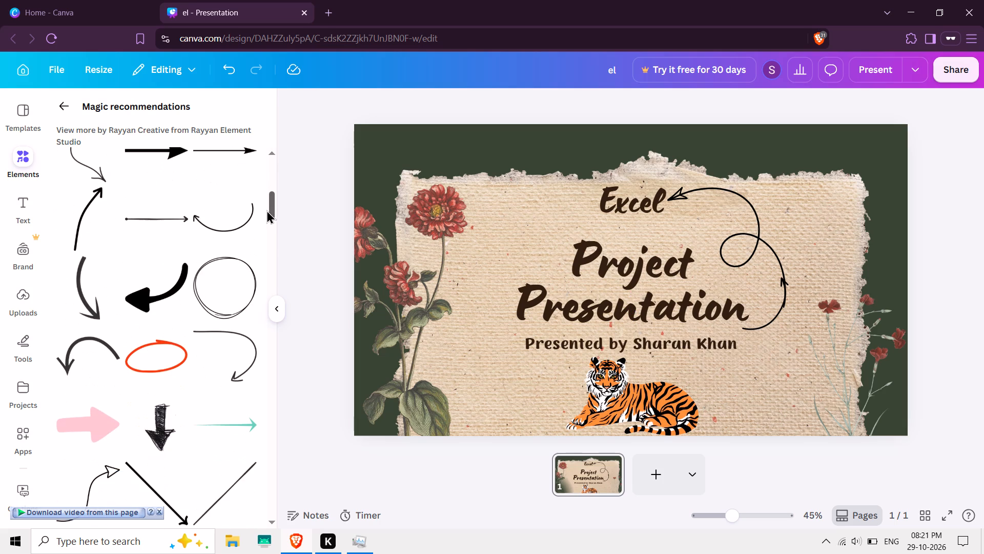
drag(266, 210, 265, 197)
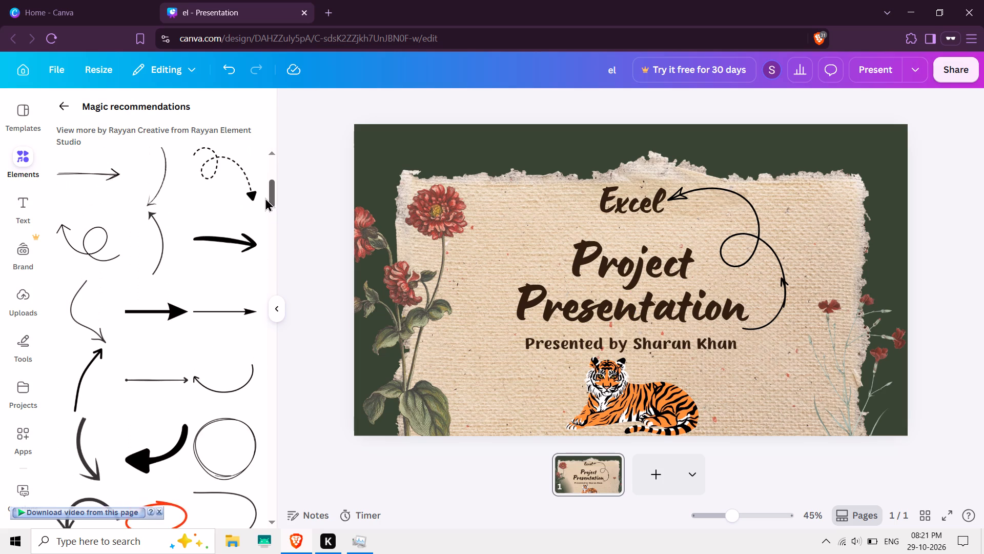
drag(265, 197, 257, 172)
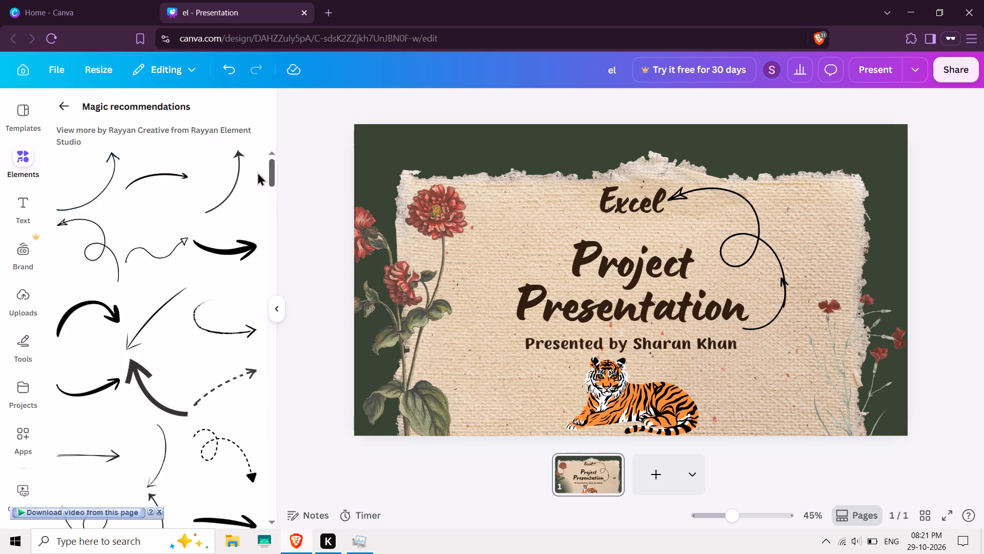
drag(257, 172, 258, 232)
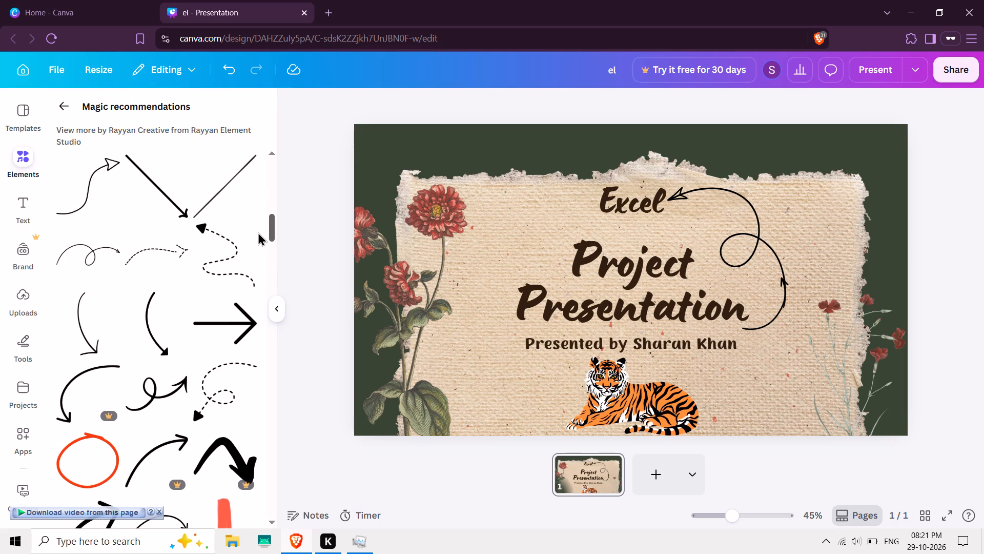
drag(258, 232, 254, 249)
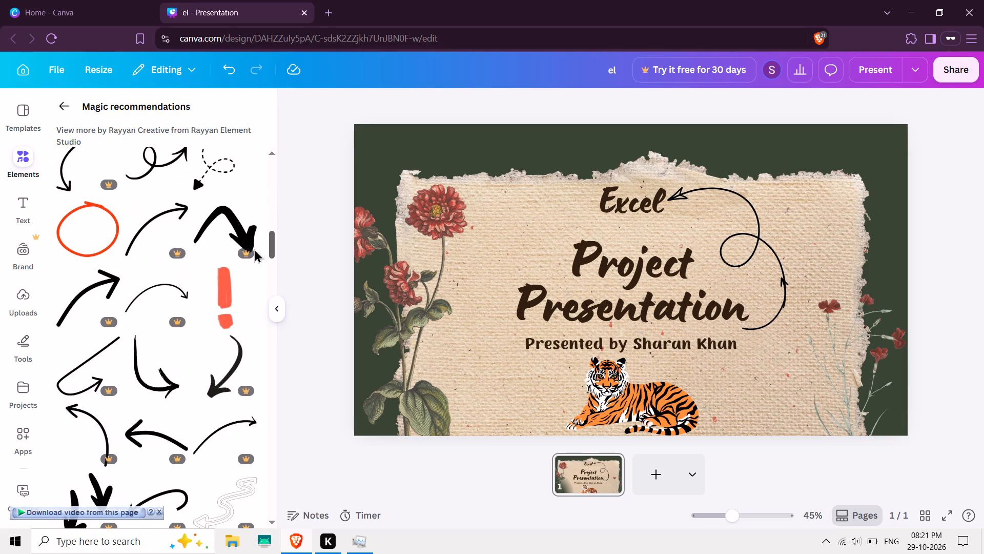
drag(254, 249, 253, 274)
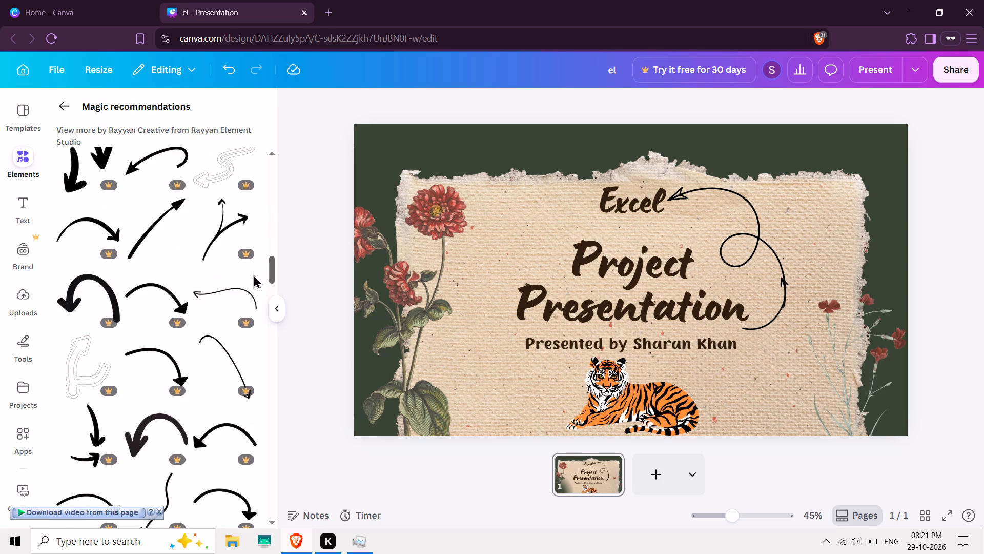
drag(253, 274, 270, 126)
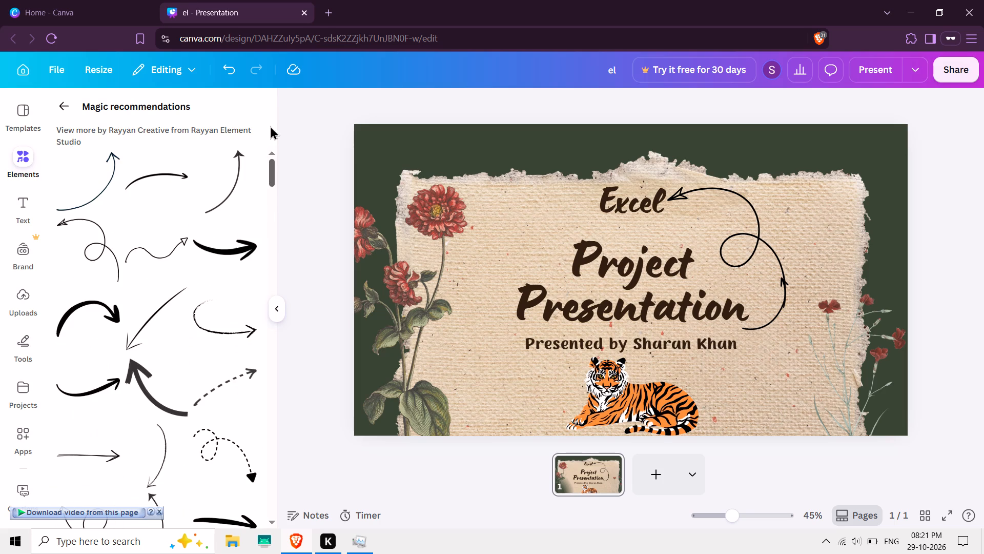
drag(270, 126, 263, 203)
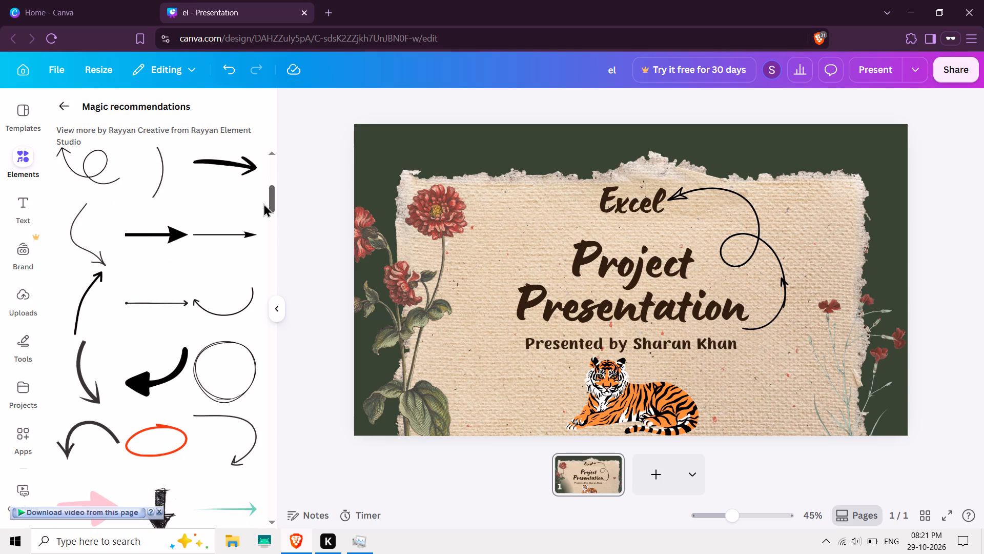
drag(263, 203, 263, 211)
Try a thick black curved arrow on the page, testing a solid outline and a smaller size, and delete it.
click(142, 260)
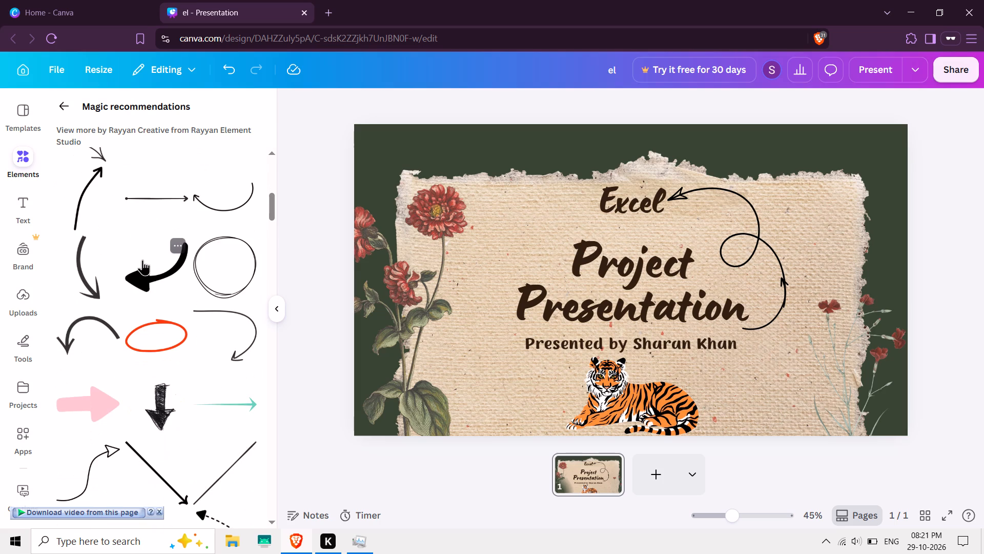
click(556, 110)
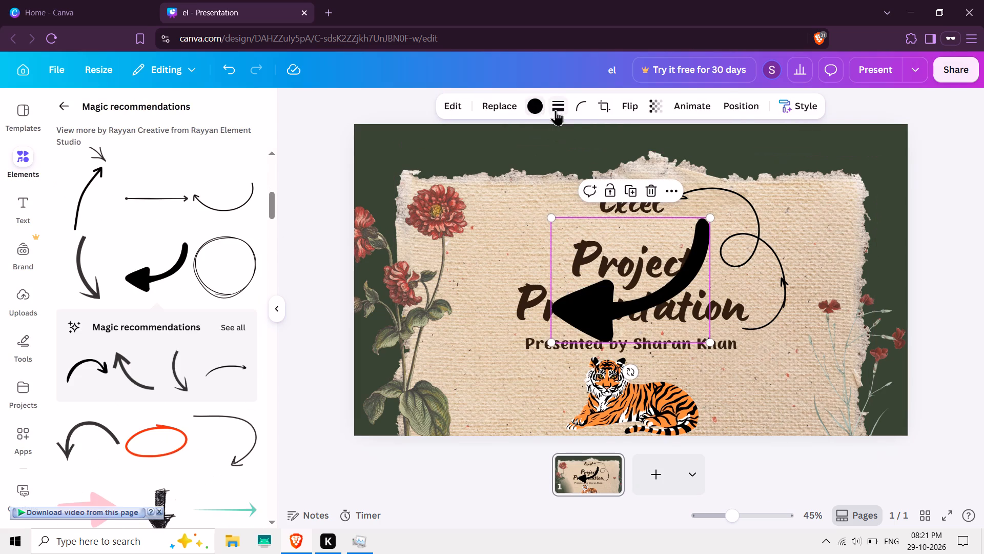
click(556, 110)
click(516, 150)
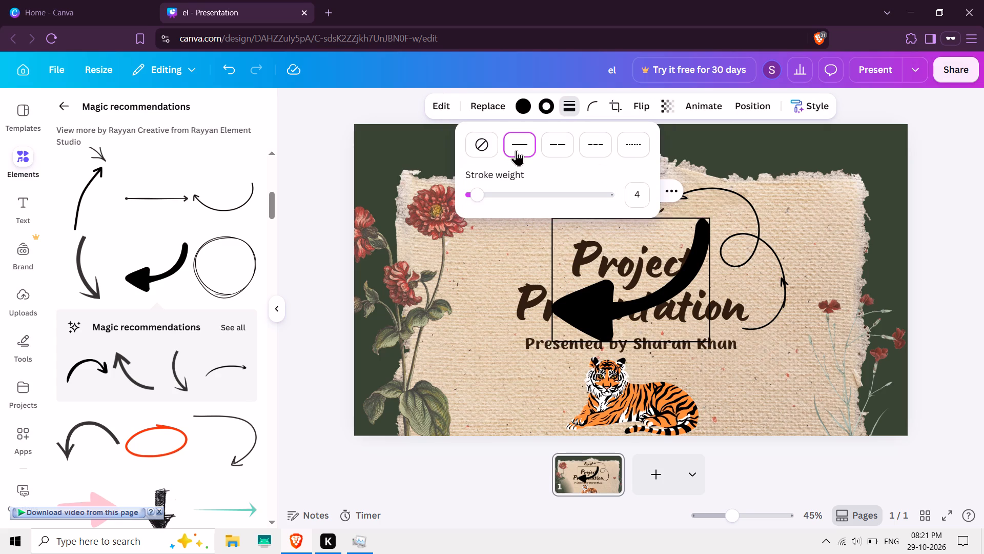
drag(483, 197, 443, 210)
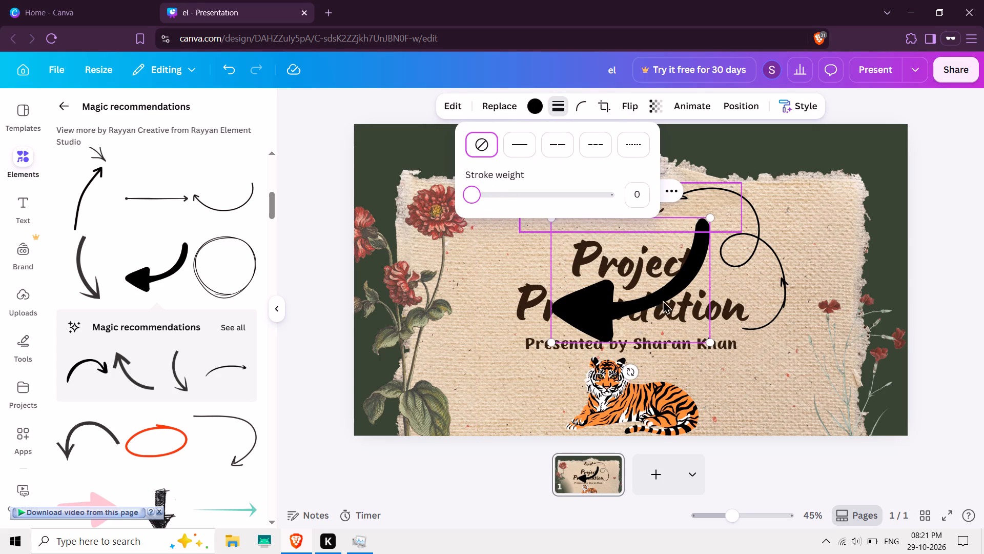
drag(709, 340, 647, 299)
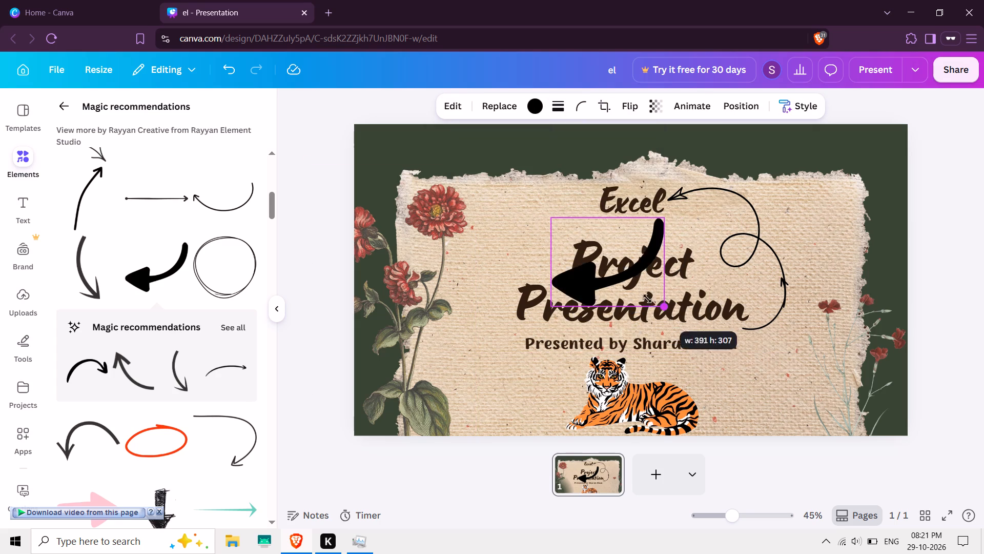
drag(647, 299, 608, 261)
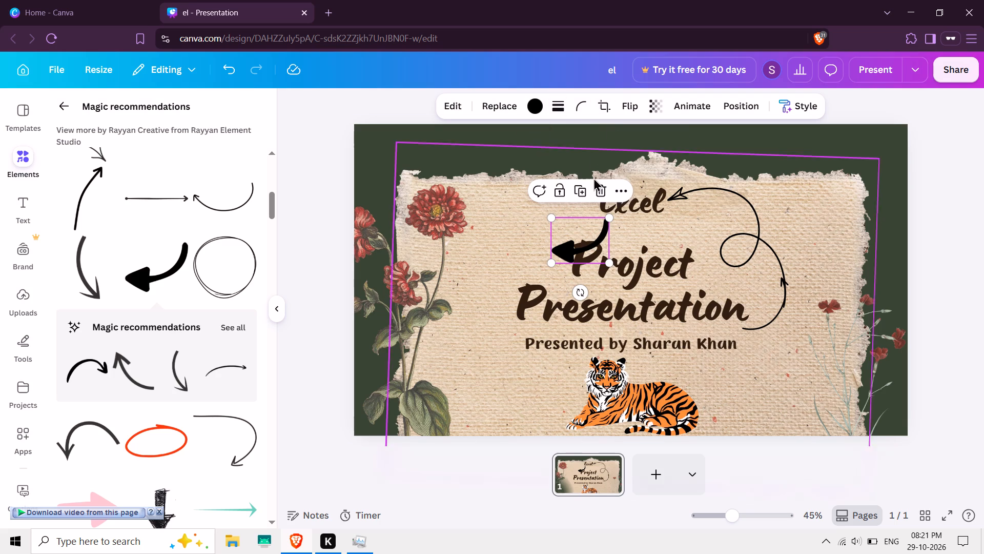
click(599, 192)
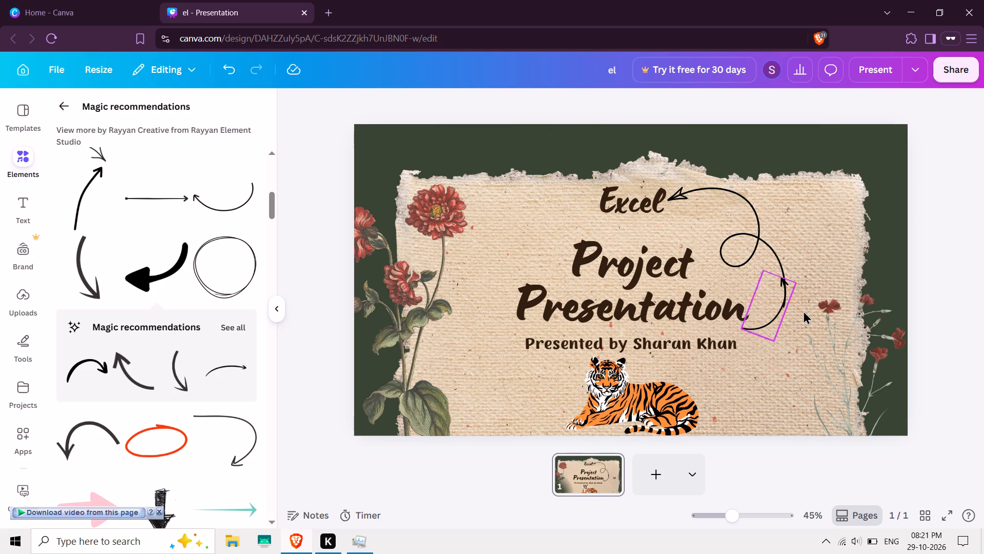
Add the thin U-shaped arrow with its head at the left end from the recommended graphics.
click(781, 306)
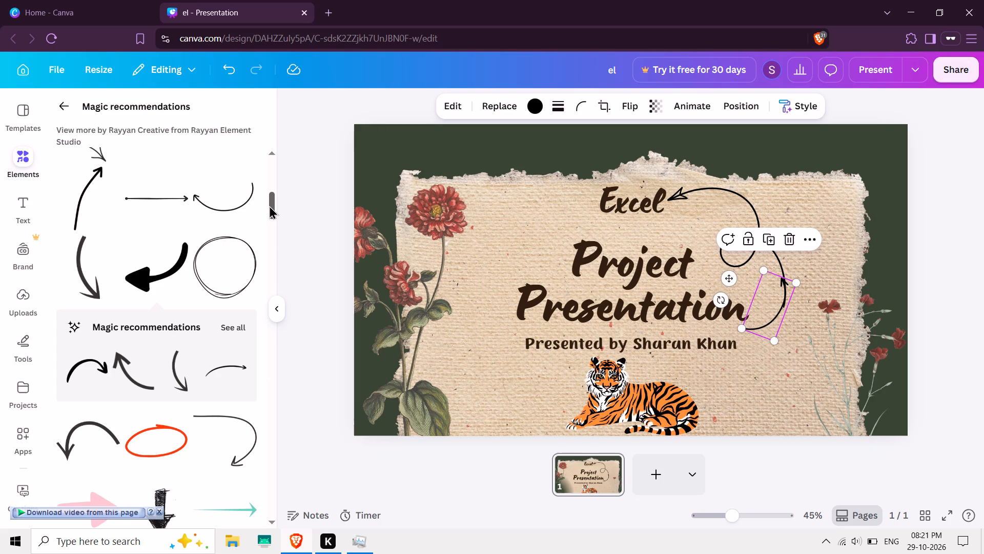
drag(269, 205, 271, 201)
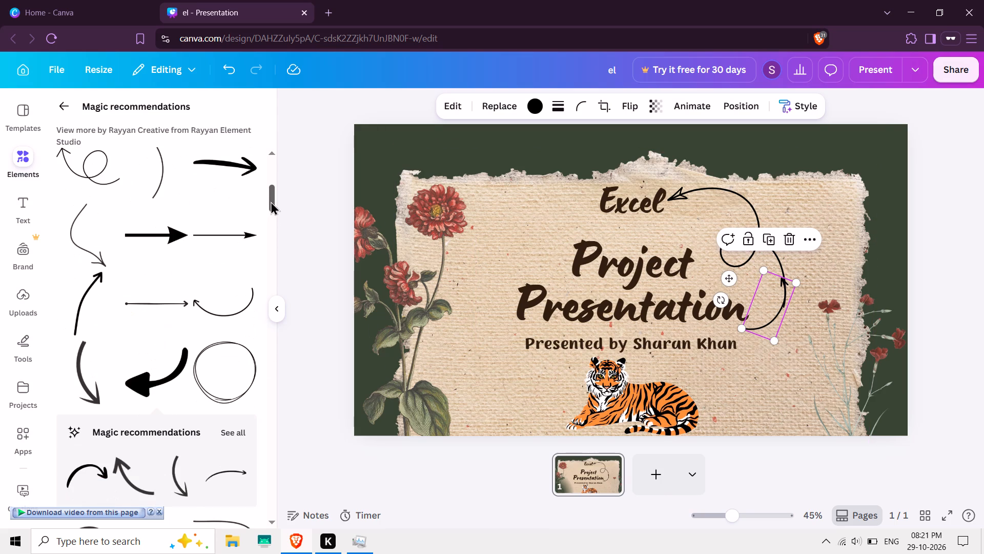
drag(271, 201, 272, 199)
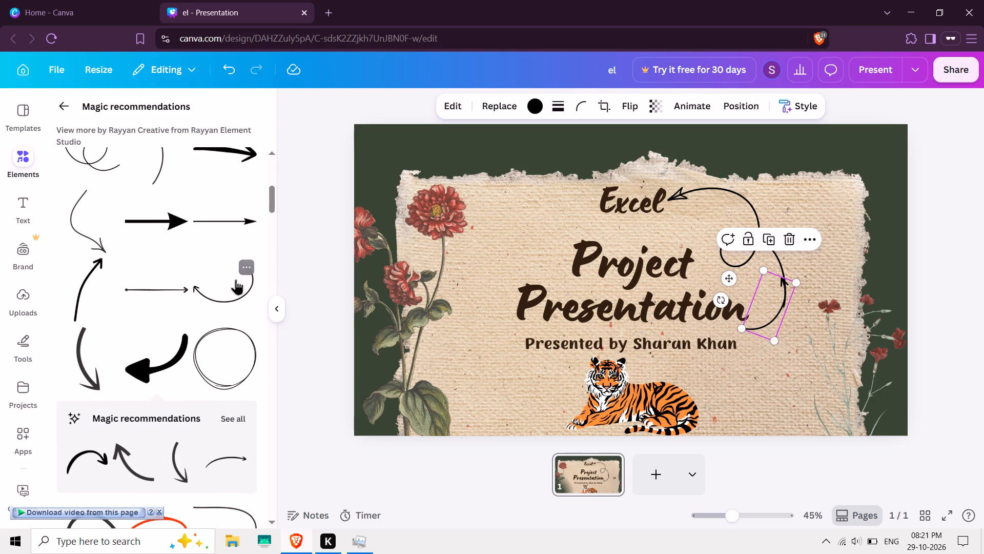
click(235, 292)
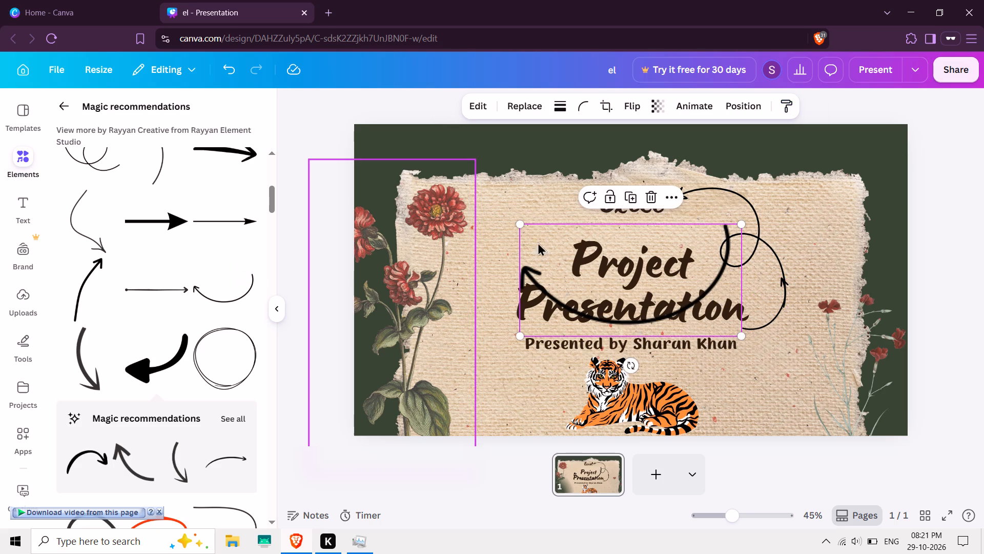
Delete the old curved arrow at the end of "Presentation".
click(768, 305)
click(788, 232)
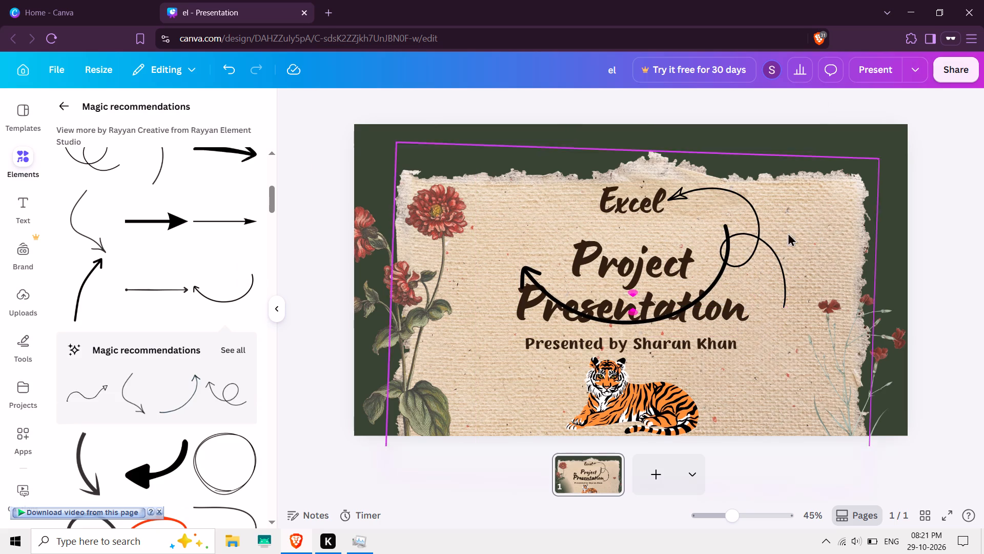
Shrink the U-shaped arrow and move it over the end of "Presentation" so its tail meets the looping arrow's tail.
drag(688, 290, 756, 311)
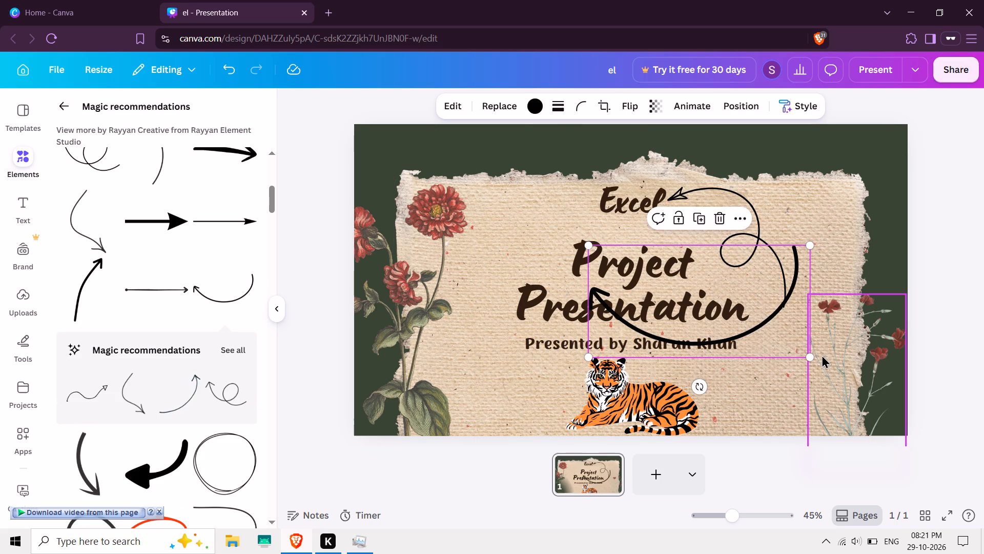
drag(811, 355, 712, 309)
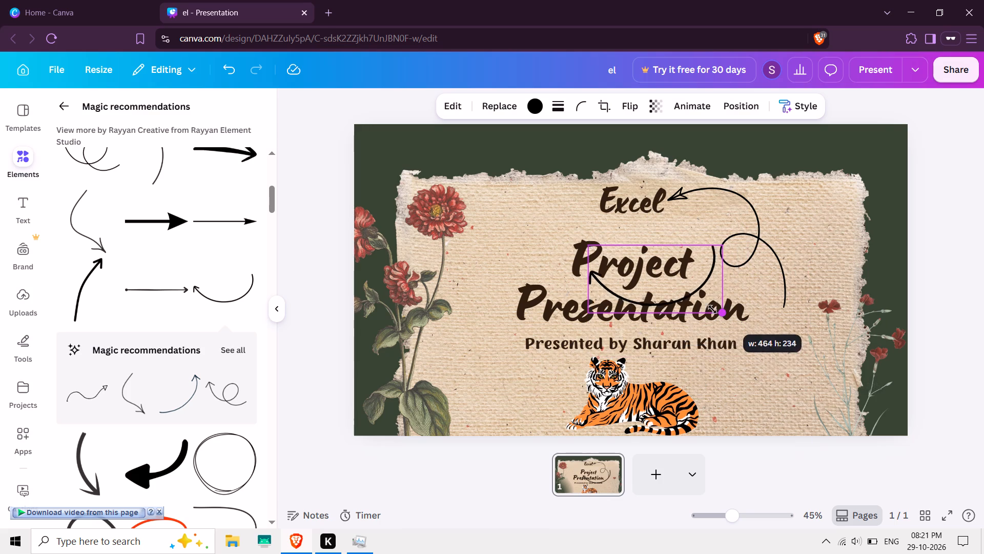
drag(712, 309, 691, 298)
drag(662, 277, 751, 322)
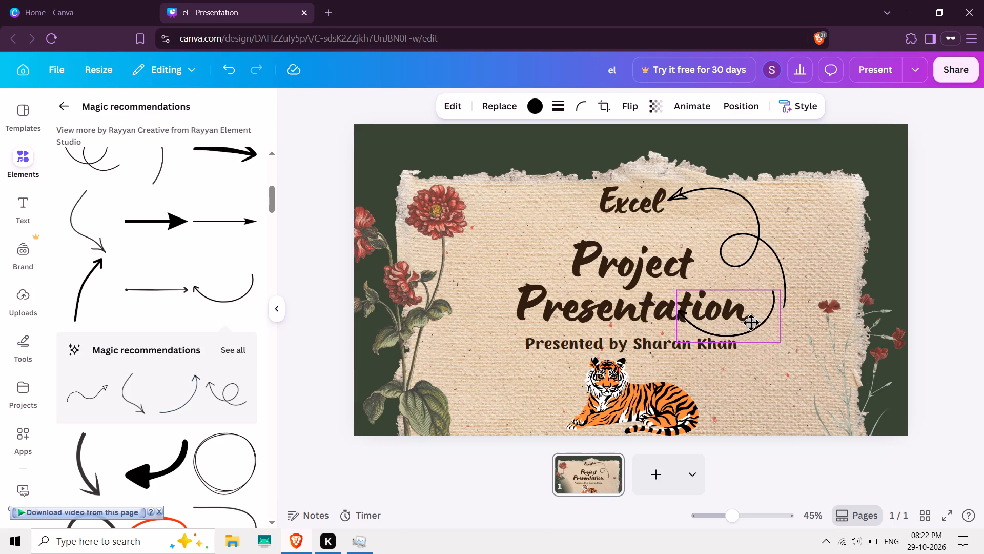
drag(751, 322, 764, 320)
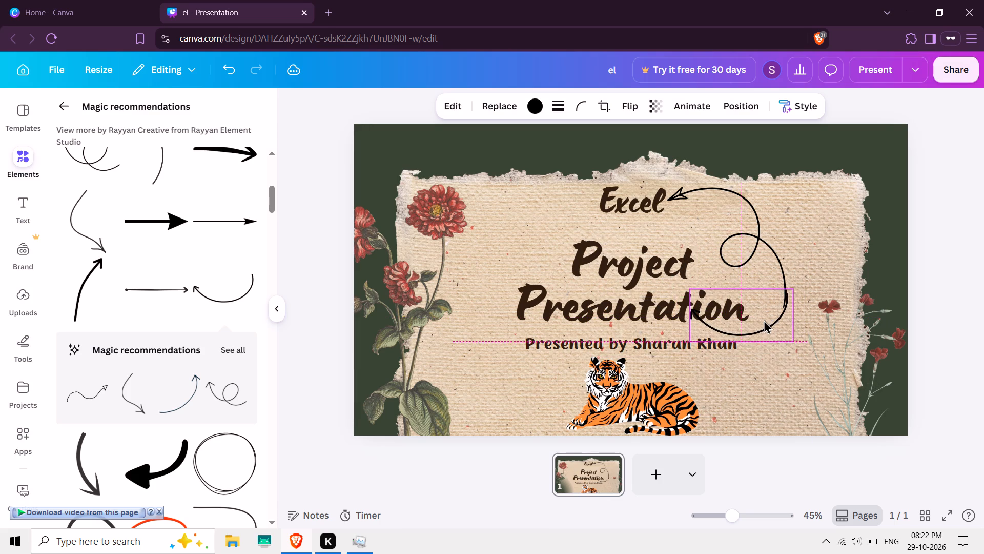
Shrink the U-shaped arrow further and place it just below the looping arrow's tail, with its head near the final "n".
drag(793, 341, 767, 329)
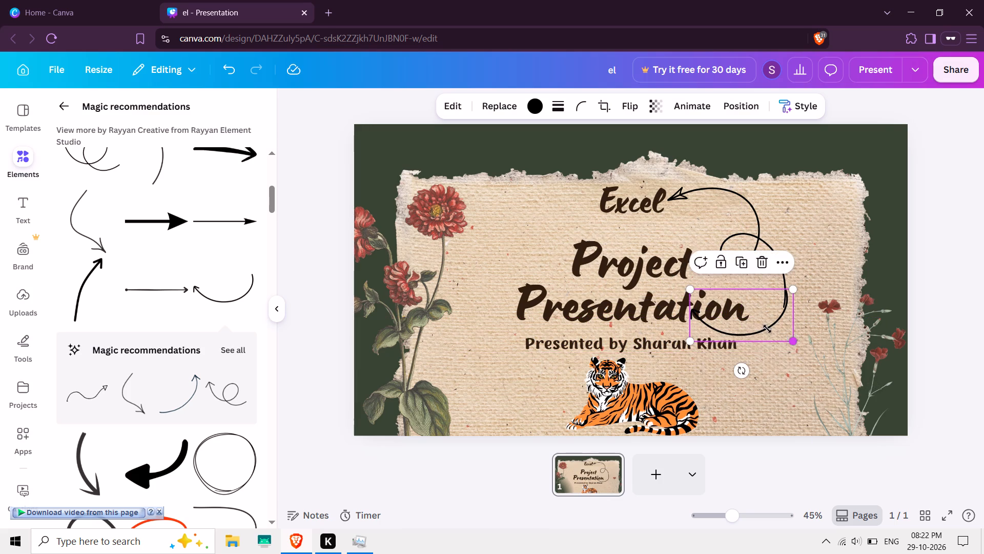
drag(767, 329, 748, 319)
drag(713, 305, 754, 315)
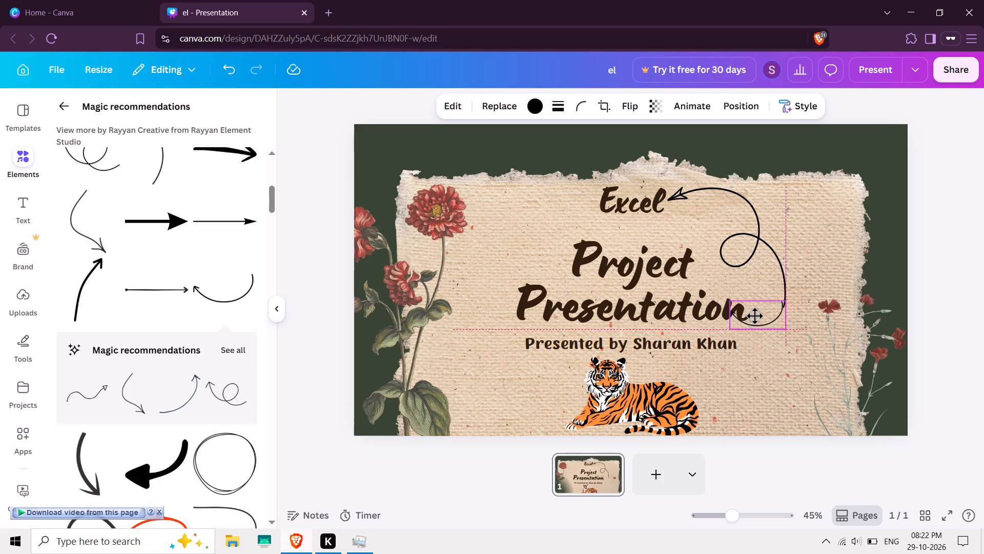
drag(754, 315, 754, 323)
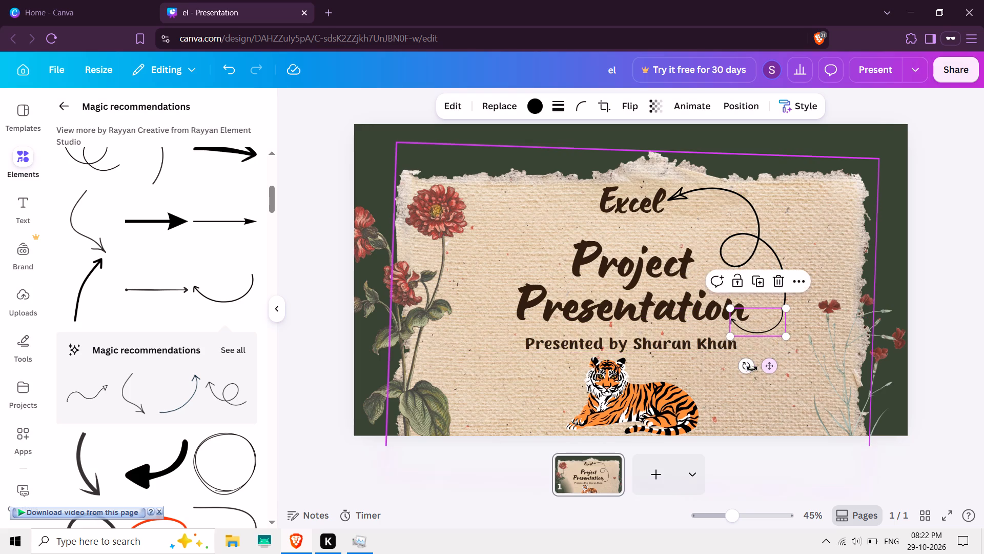
Tilt the U-shaped arrow slightly counterclockwise and shift it up and right until its tail joins the looping arrow's tail.
drag(751, 368, 758, 371)
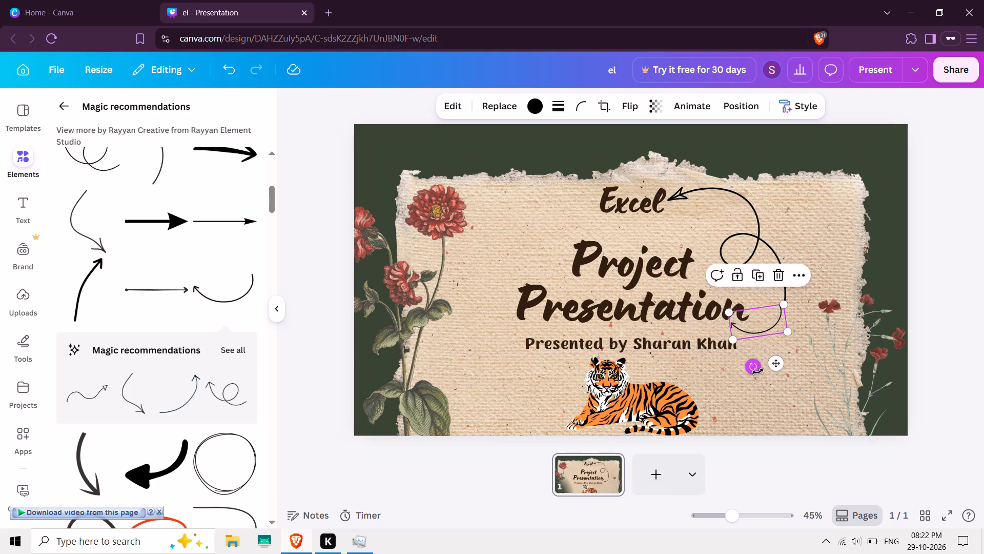
drag(763, 310, 771, 309)
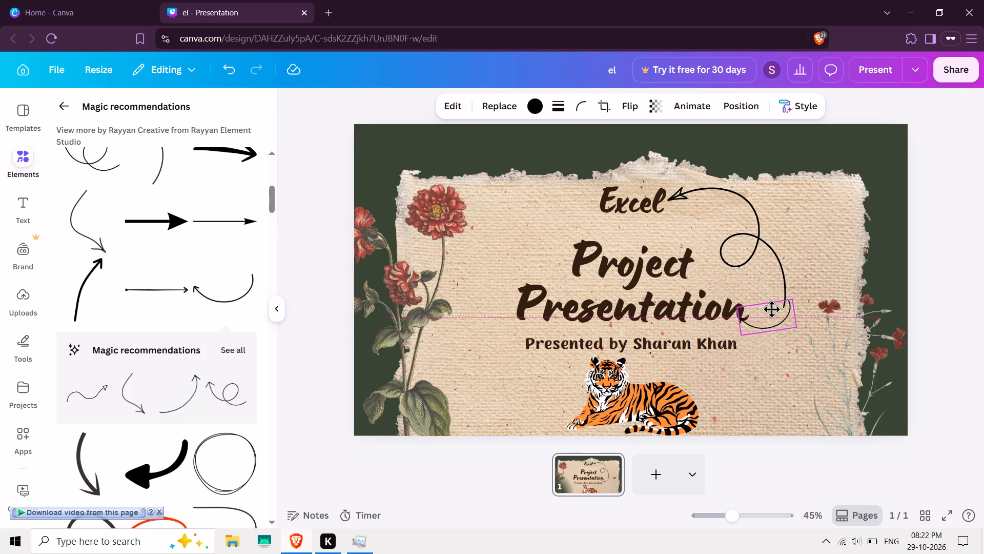
drag(771, 309, 768, 303)
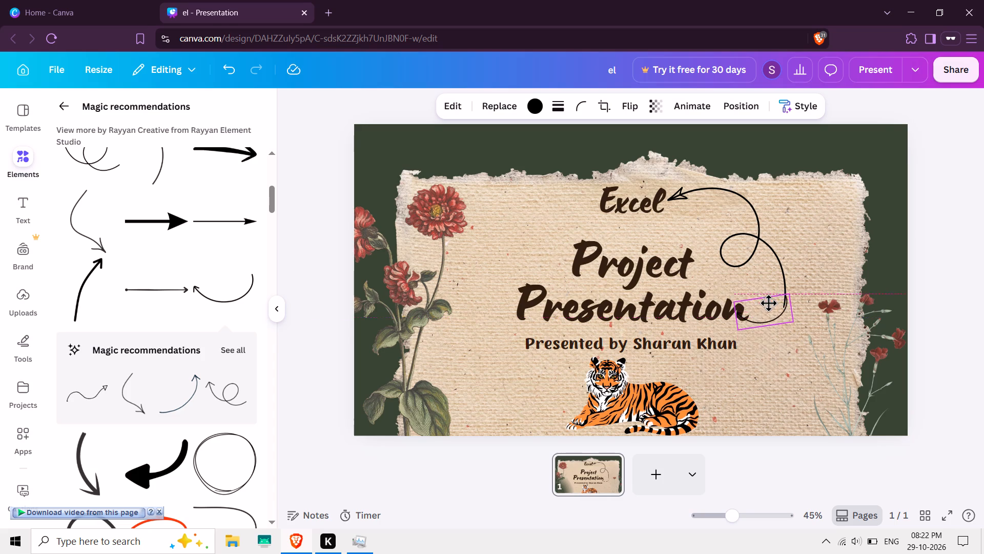
drag(768, 303, 768, 295)
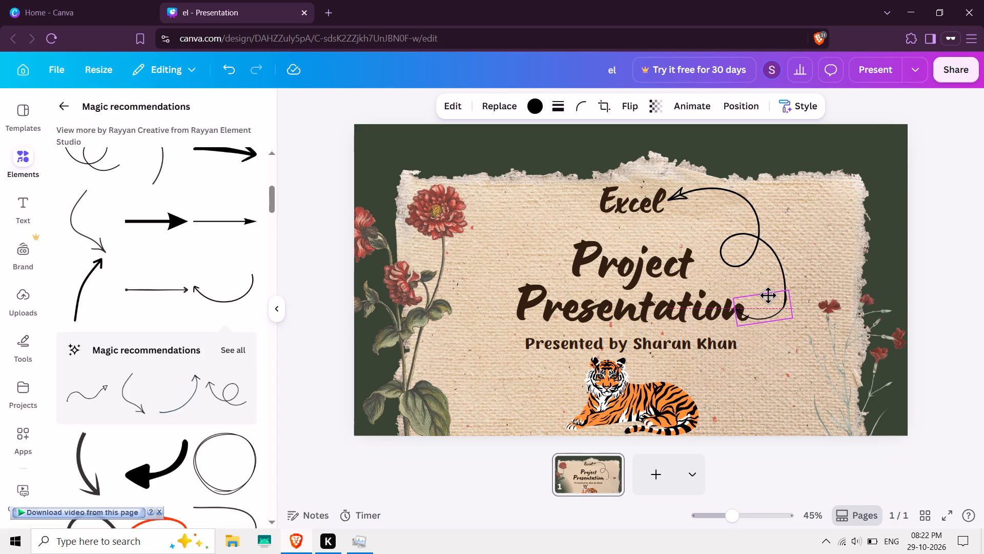
drag(768, 295, 767, 296)
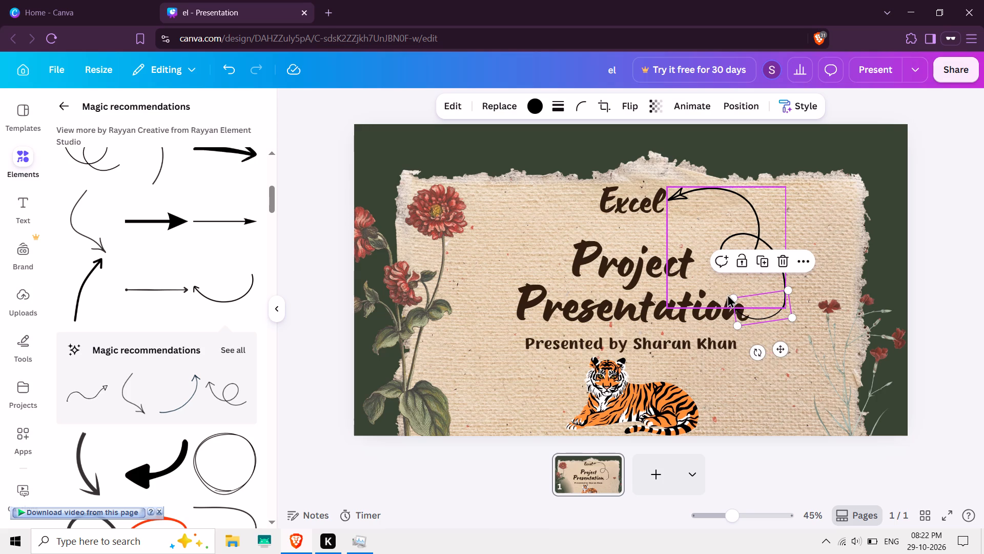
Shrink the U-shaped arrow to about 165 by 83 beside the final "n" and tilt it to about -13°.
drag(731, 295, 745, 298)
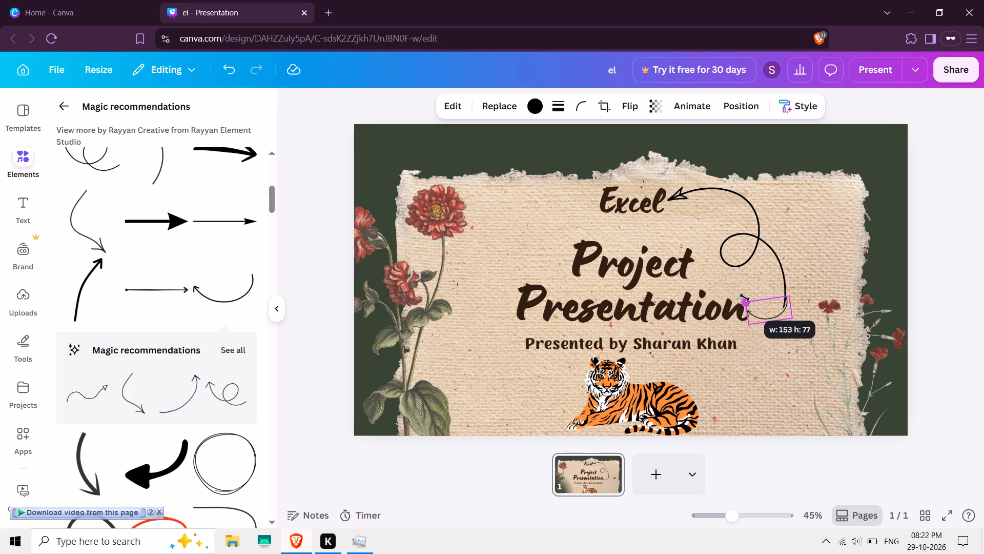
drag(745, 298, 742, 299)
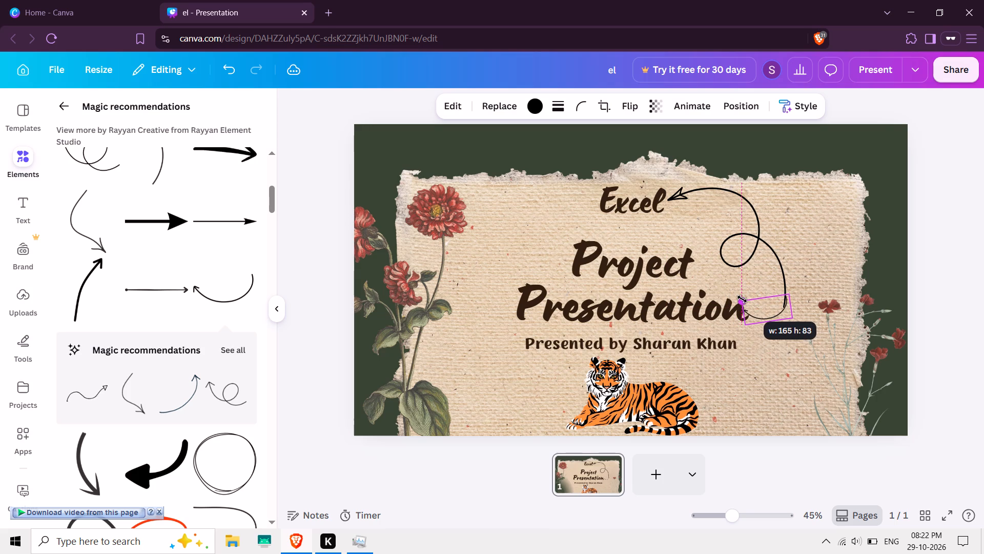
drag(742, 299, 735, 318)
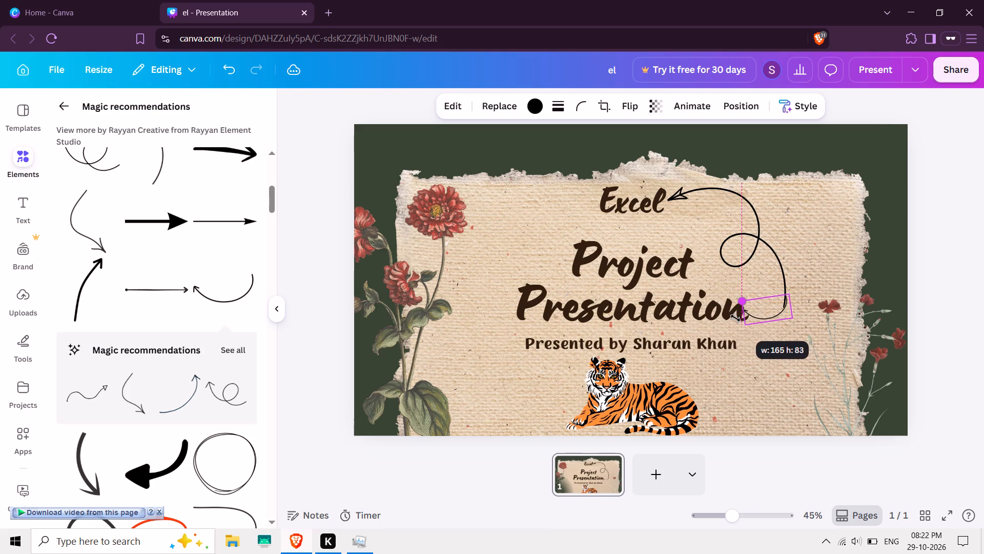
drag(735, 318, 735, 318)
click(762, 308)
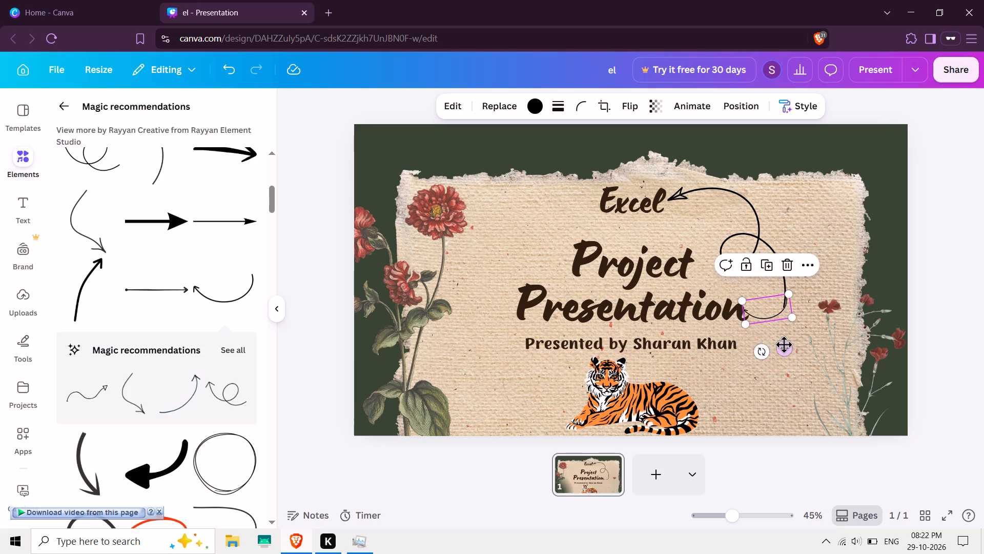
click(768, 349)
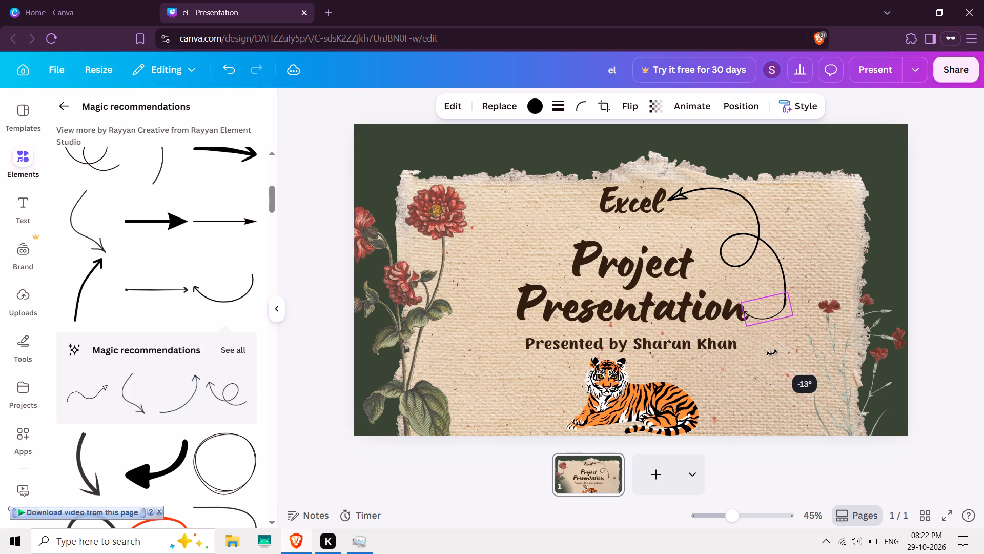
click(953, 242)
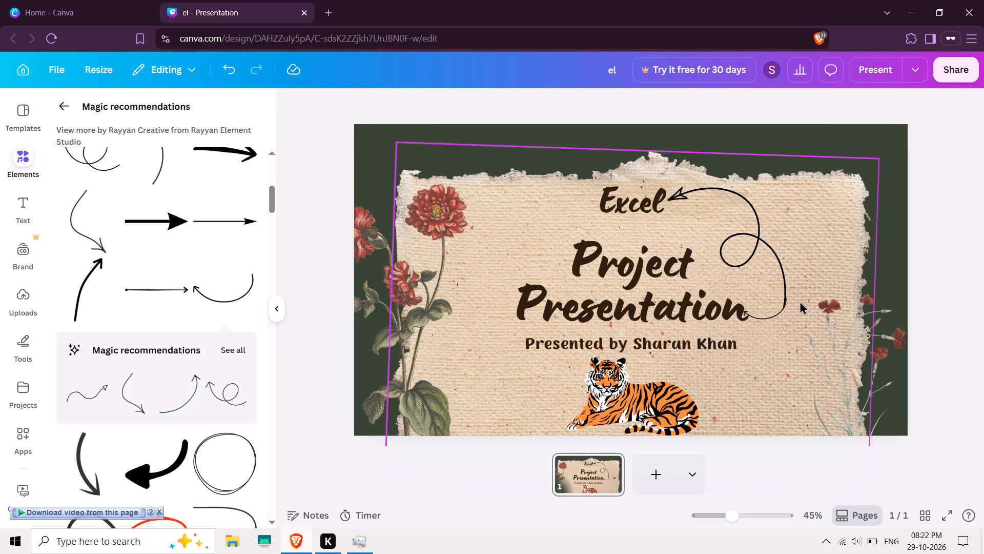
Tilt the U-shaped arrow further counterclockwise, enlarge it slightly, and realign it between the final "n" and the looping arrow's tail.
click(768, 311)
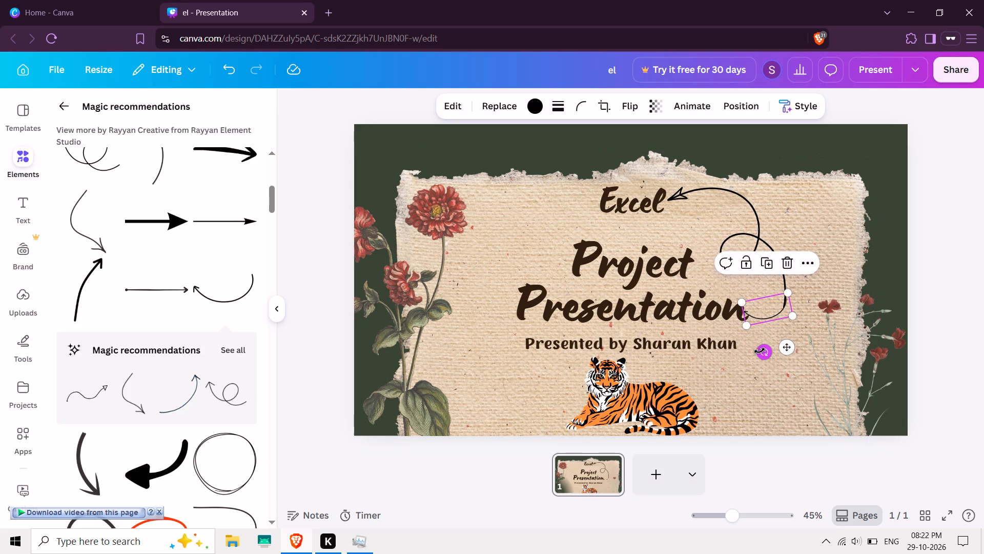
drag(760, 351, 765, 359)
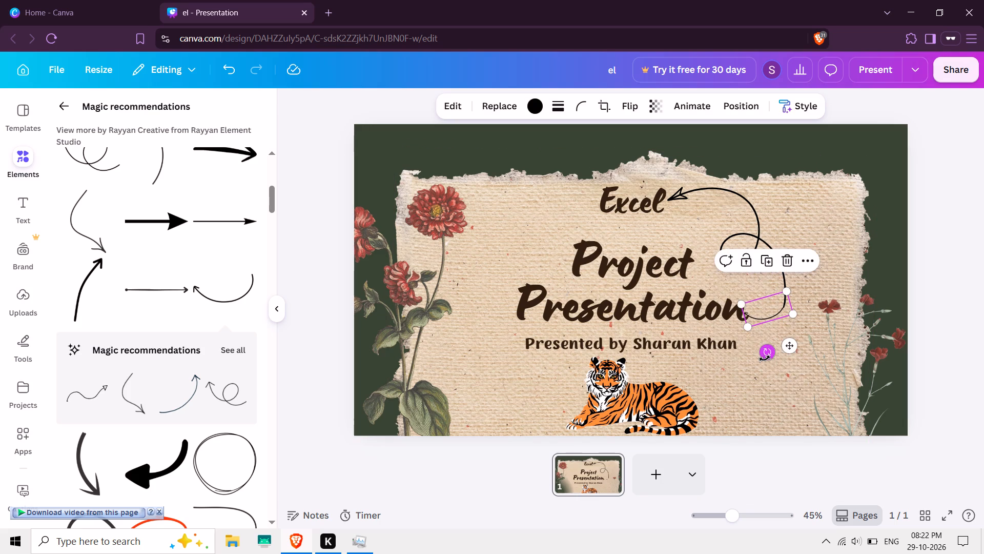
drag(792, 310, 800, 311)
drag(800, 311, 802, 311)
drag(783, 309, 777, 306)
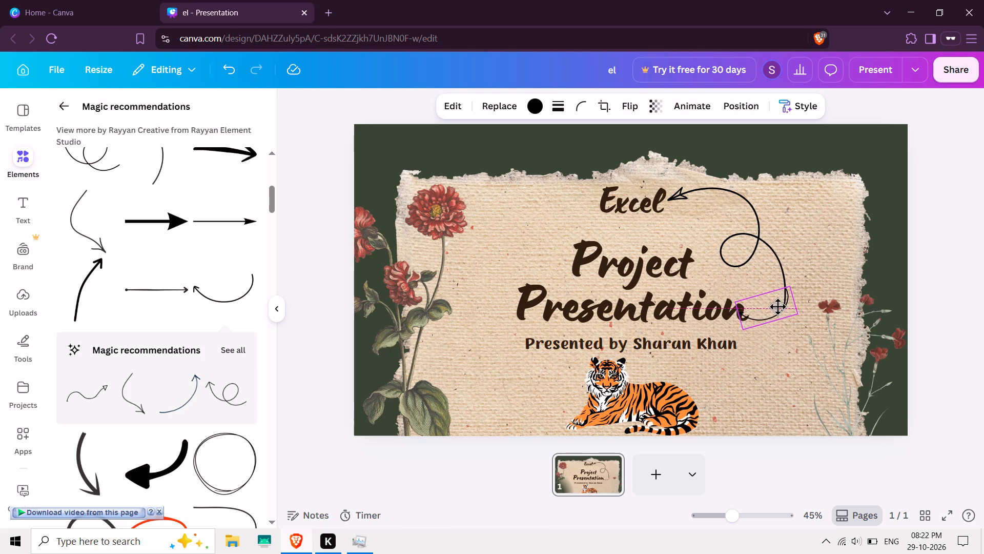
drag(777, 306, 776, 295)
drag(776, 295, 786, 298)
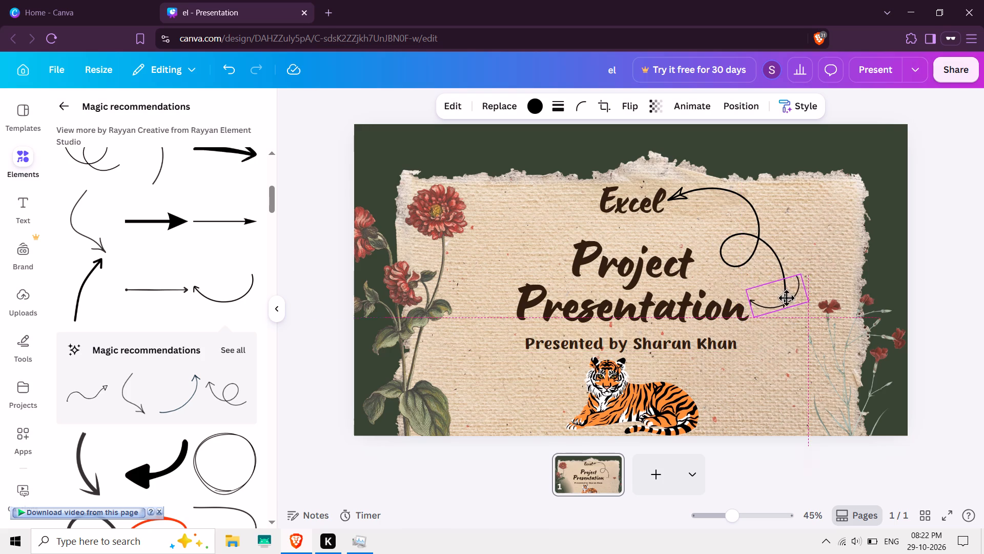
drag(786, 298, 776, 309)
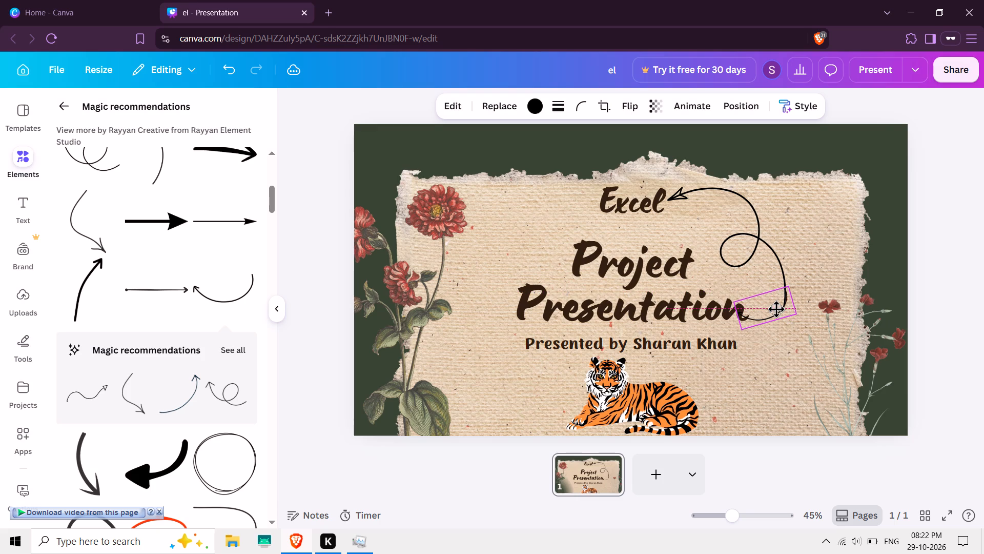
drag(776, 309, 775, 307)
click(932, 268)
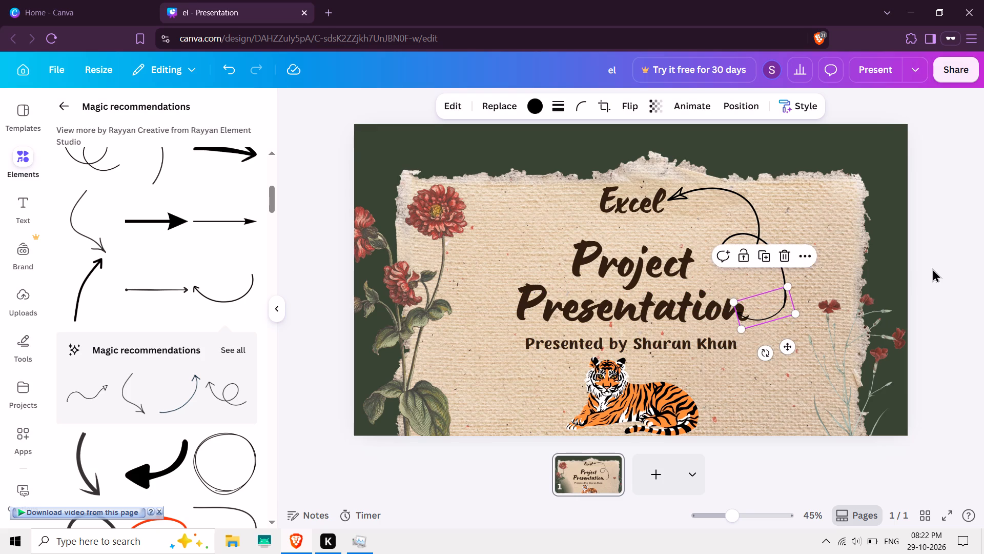
Delete the U-shaped arrow at the end of "Presentation".
click(760, 323)
click(785, 256)
Nudge the looping arrow up slightly beside "Excel".
click(772, 300)
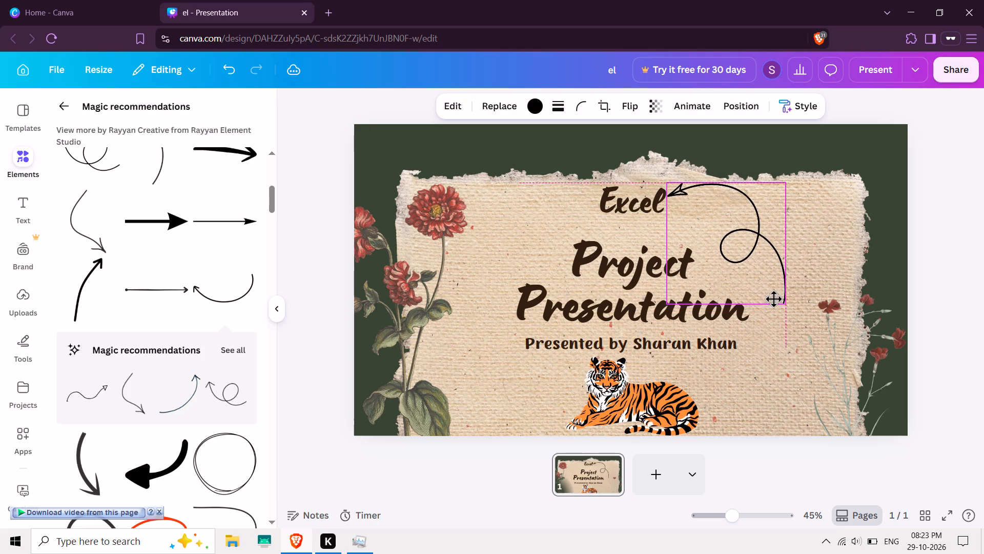
Shift the "Project Presentation" heading slightly down and to the right.
click(698, 311)
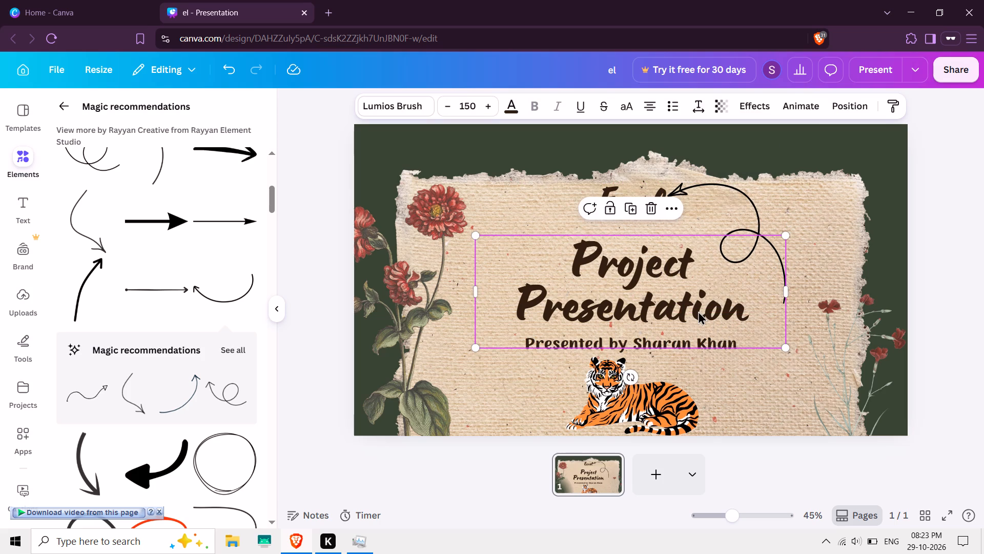
double_click(698, 311)
click(698, 311)
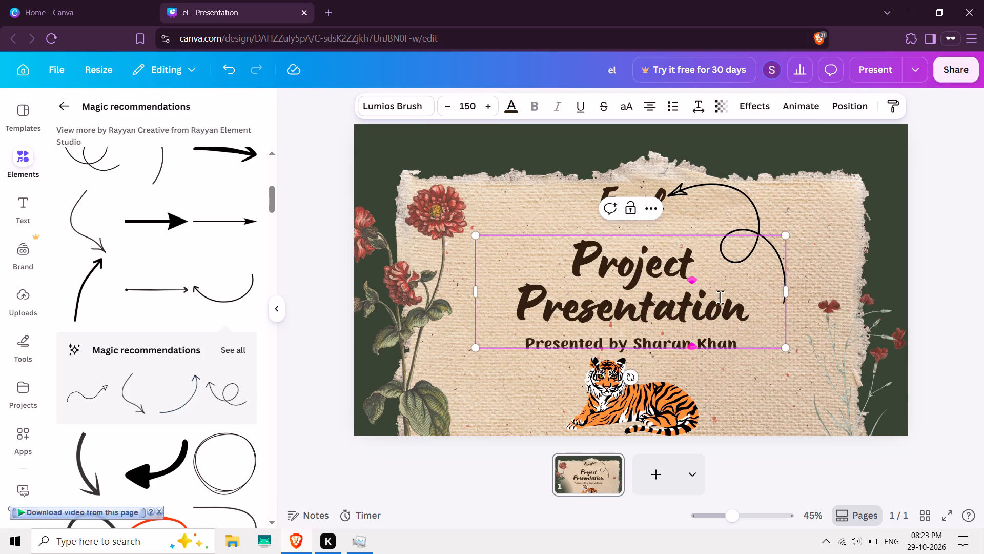
click(734, 291)
click(908, 241)
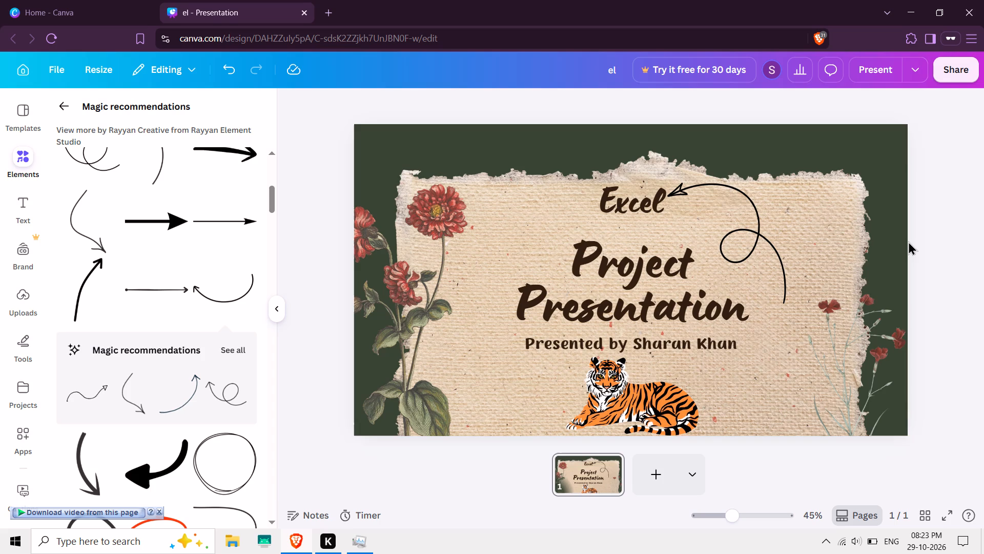
click(637, 303)
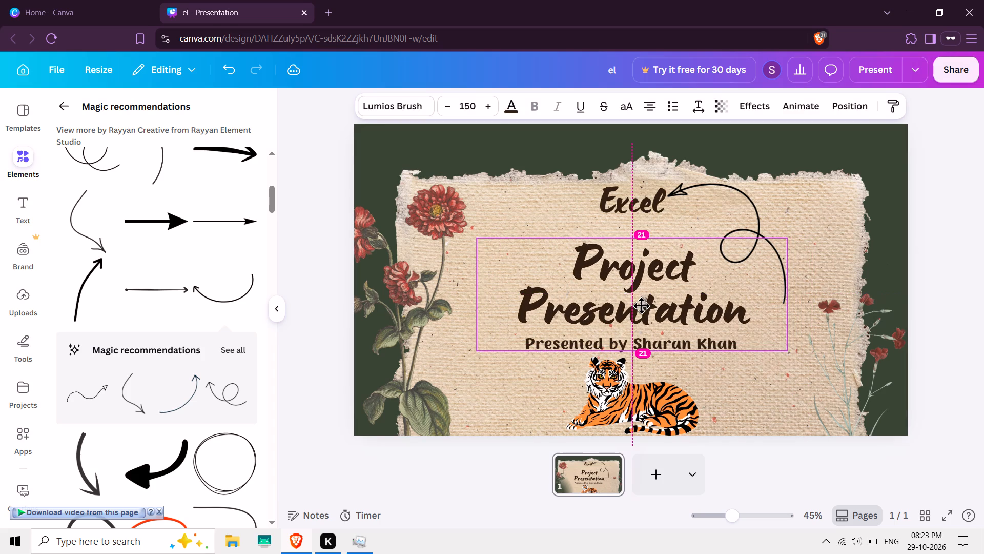
click(971, 256)
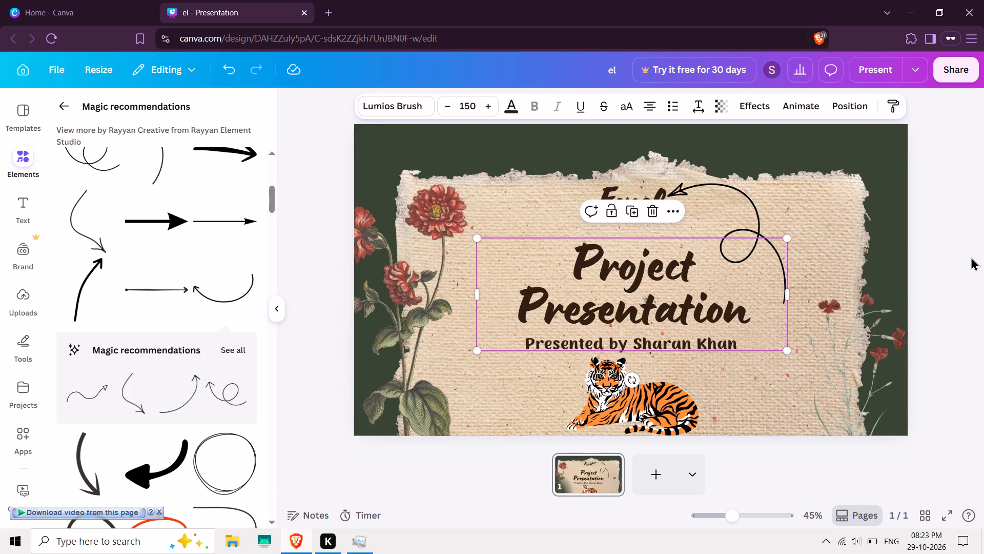
Enlarge the looping arrow to about 457 by 467, keeping its head at "Excel" and extending its tail down and right.
click(780, 306)
click(736, 222)
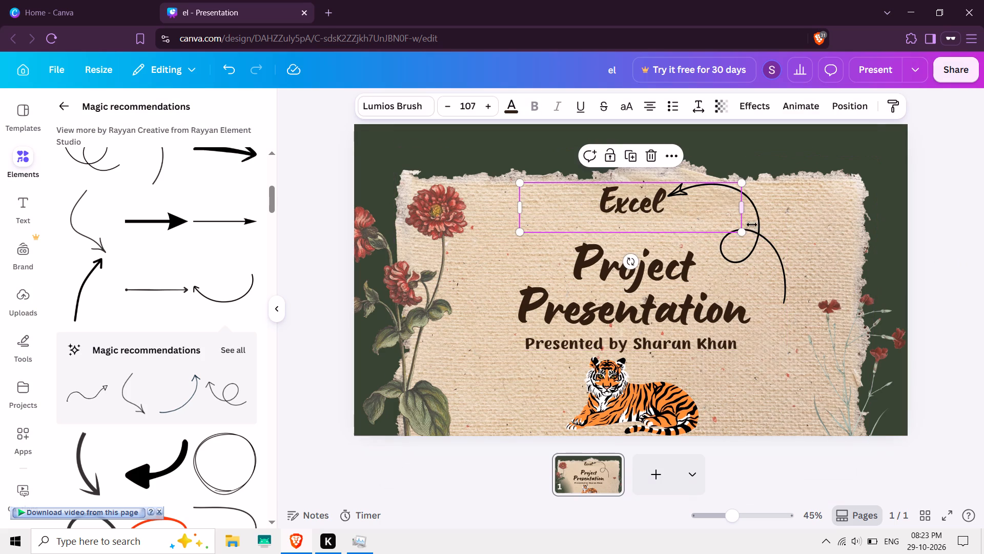
click(753, 225)
drag(785, 302, 789, 318)
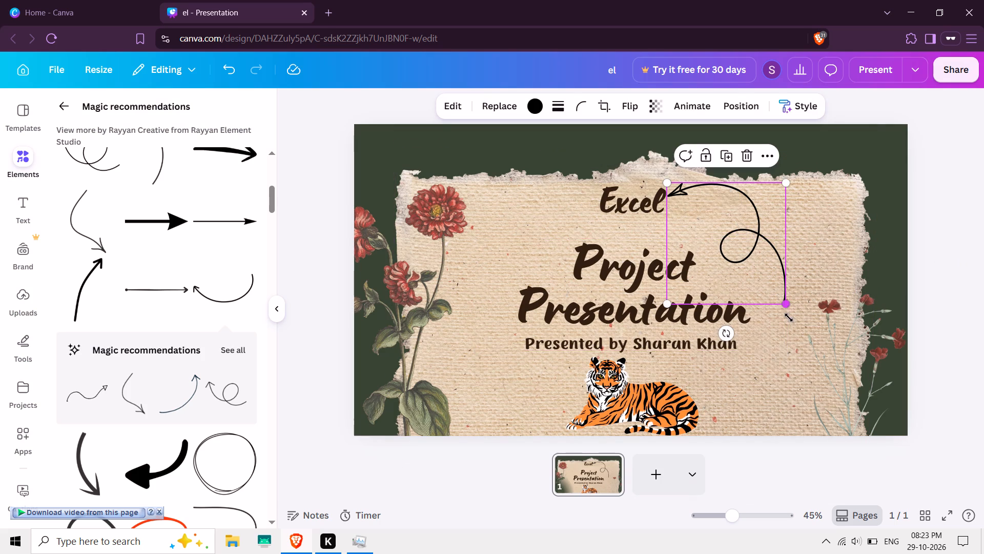
drag(789, 318, 791, 324)
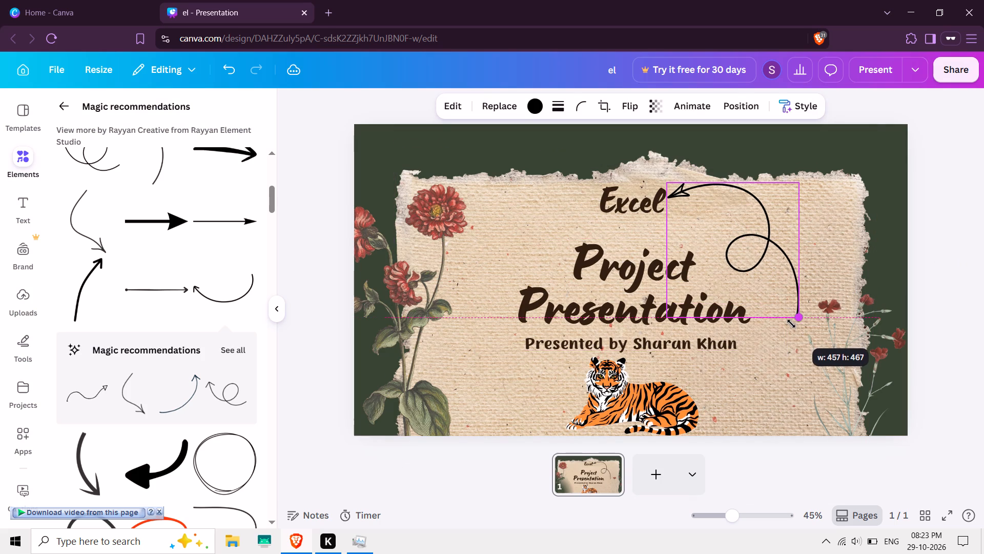
drag(791, 324, 789, 321)
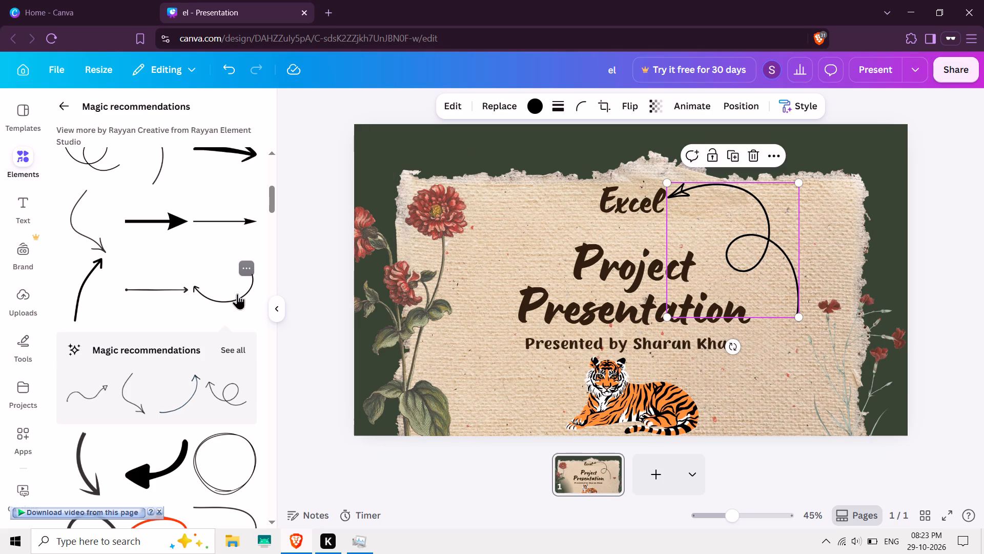
Add a new U-shaped arrow, tilt it counterclockwise, and place it below the heading with its tail over the looping arrow's tail.
click(237, 293)
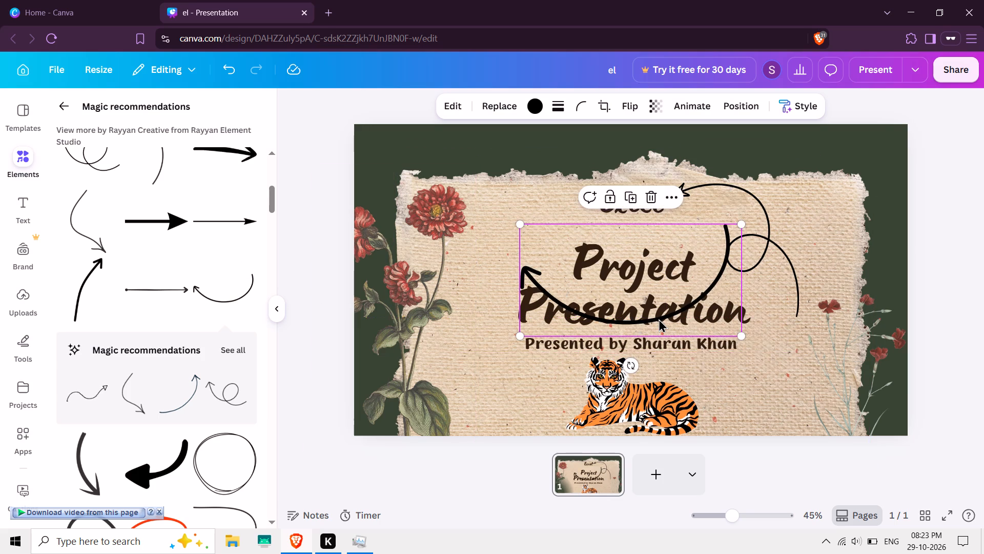
drag(659, 319, 740, 365)
drag(851, 328, 852, 308)
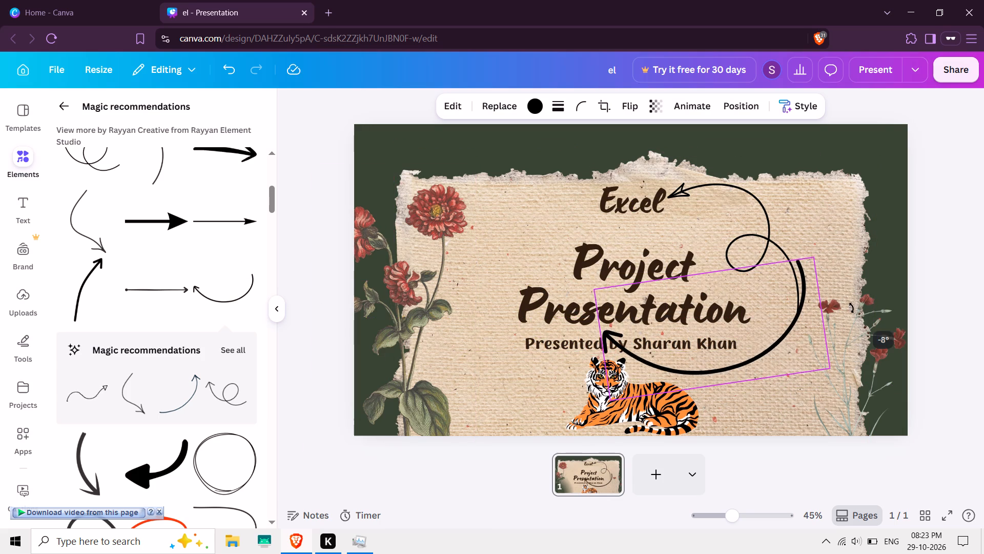
drag(852, 308, 839, 293)
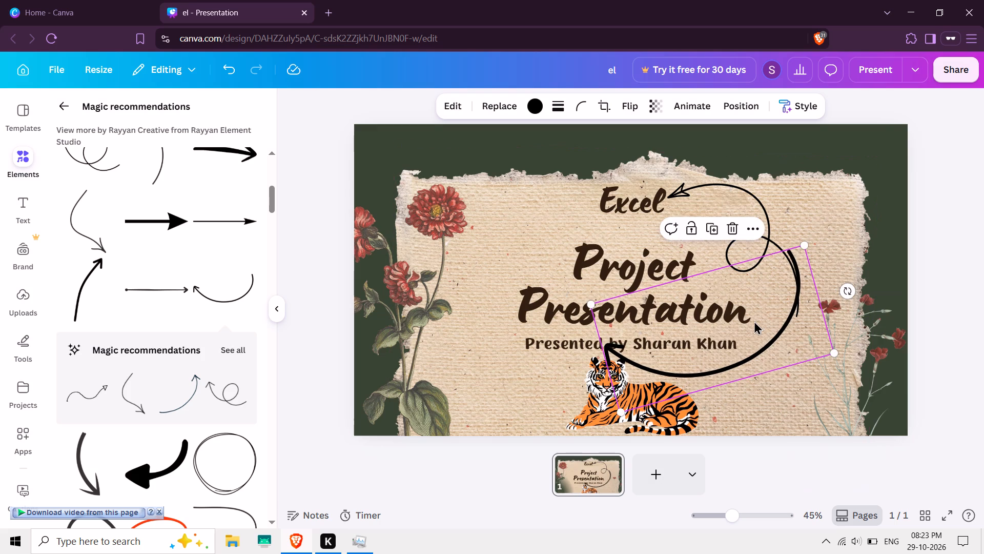
drag(754, 321, 755, 334)
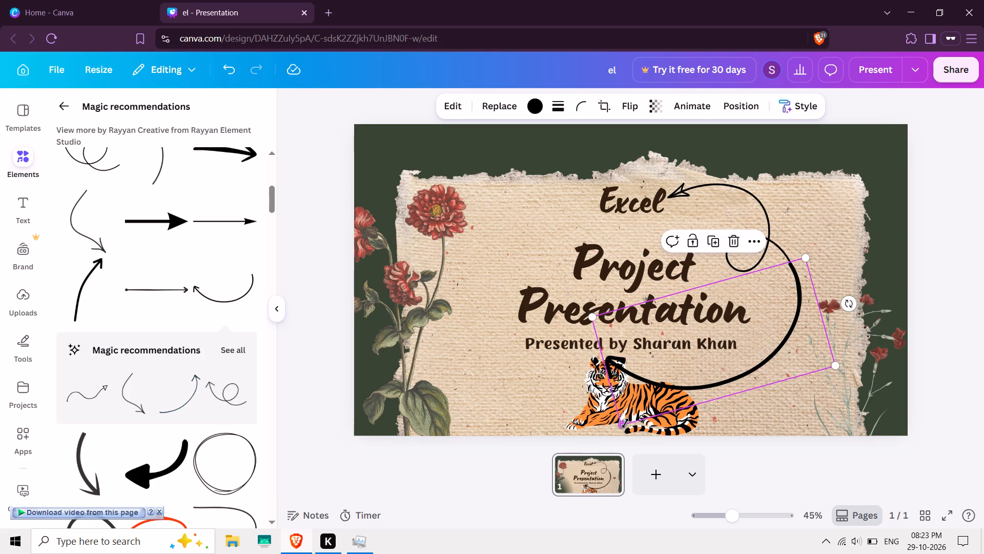
Shrink the new U-shaped arrow to about 401 by 203, keeping its tail over the looping arrow's tail.
drag(622, 426, 676, 370)
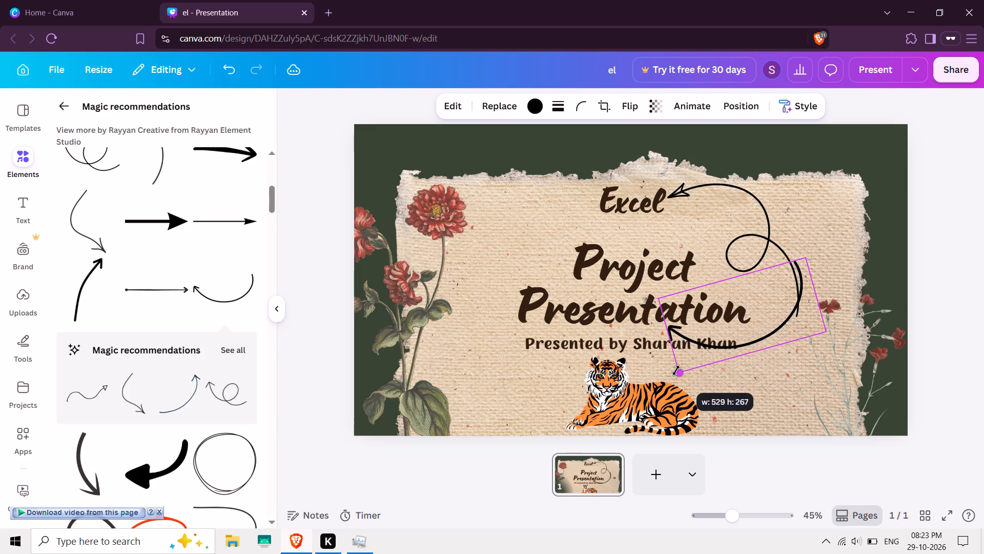
drag(676, 370, 691, 359)
drag(724, 301, 722, 309)
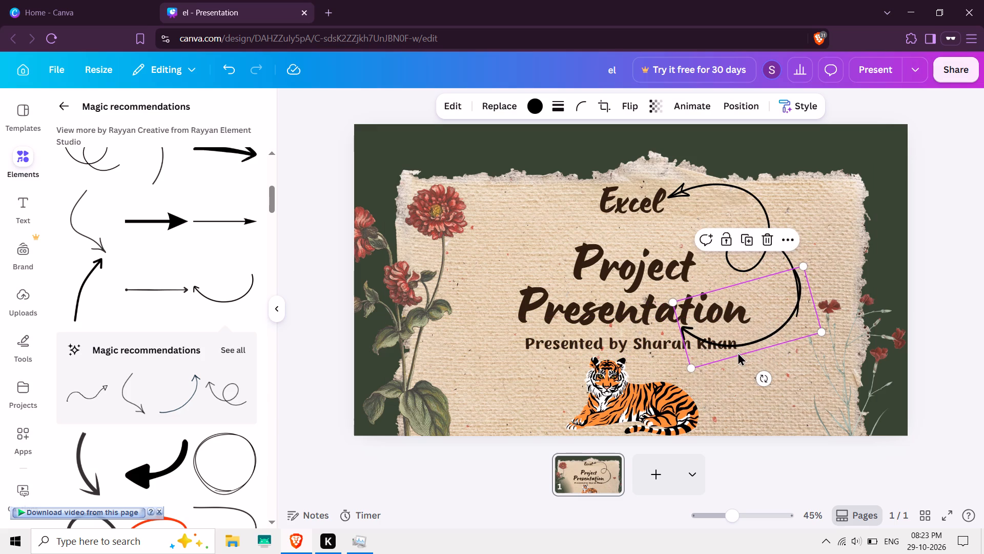
drag(694, 369, 721, 365)
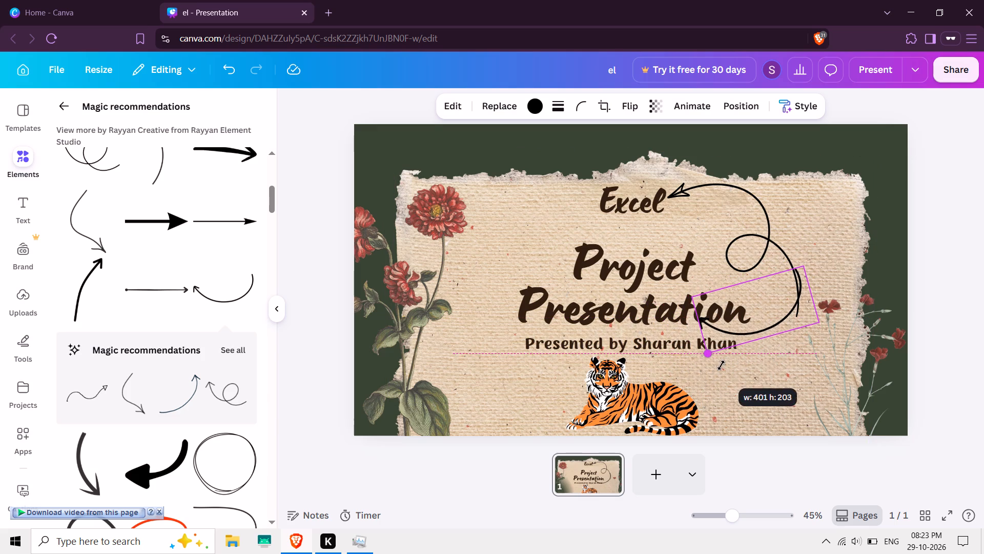
drag(721, 365, 722, 365)
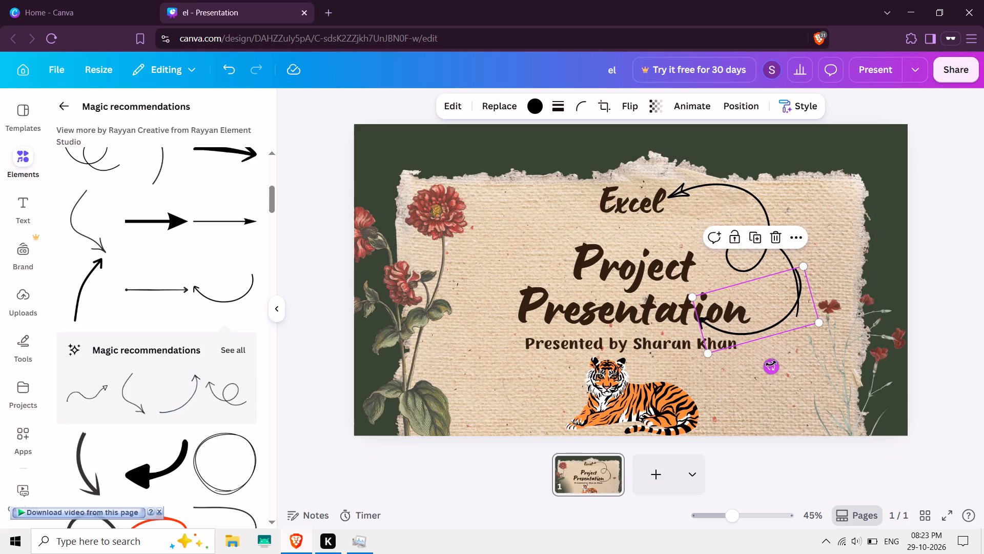
Tilt the U-shaped arrow further counterclockwise and shrink it, keeping its tail over the looping arrow's tail.
drag(763, 311, 764, 321)
drag(772, 374, 778, 374)
drag(765, 310, 767, 313)
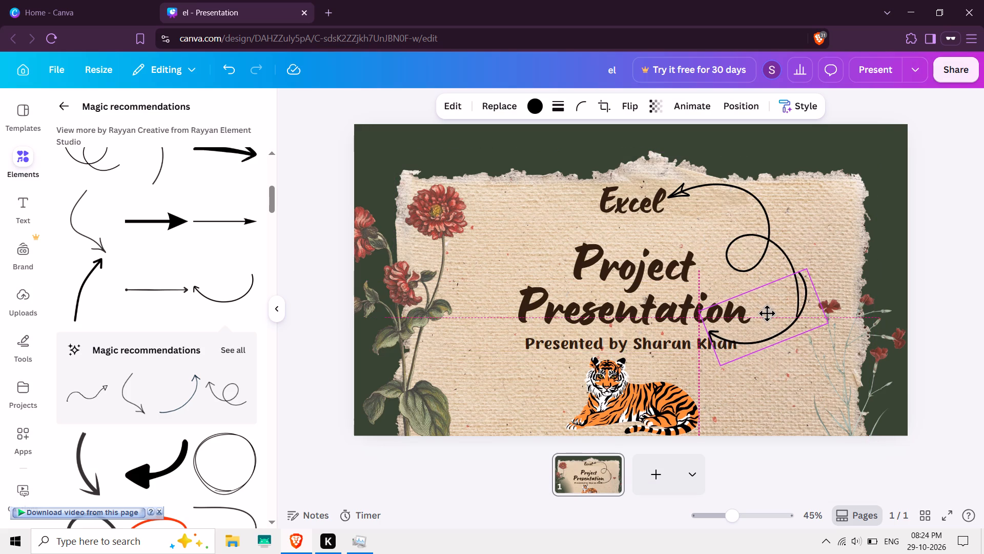
drag(767, 313, 765, 315)
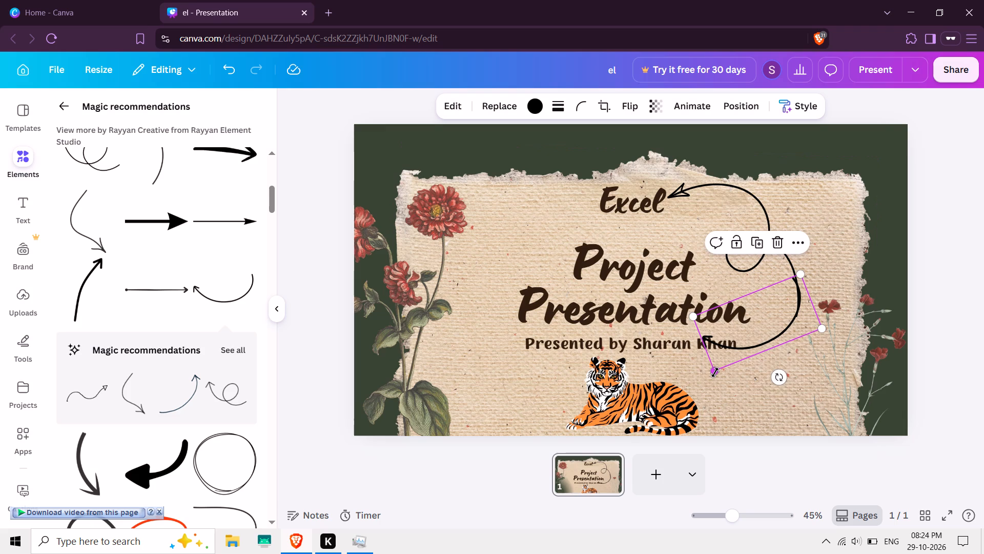
drag(715, 372, 727, 352)
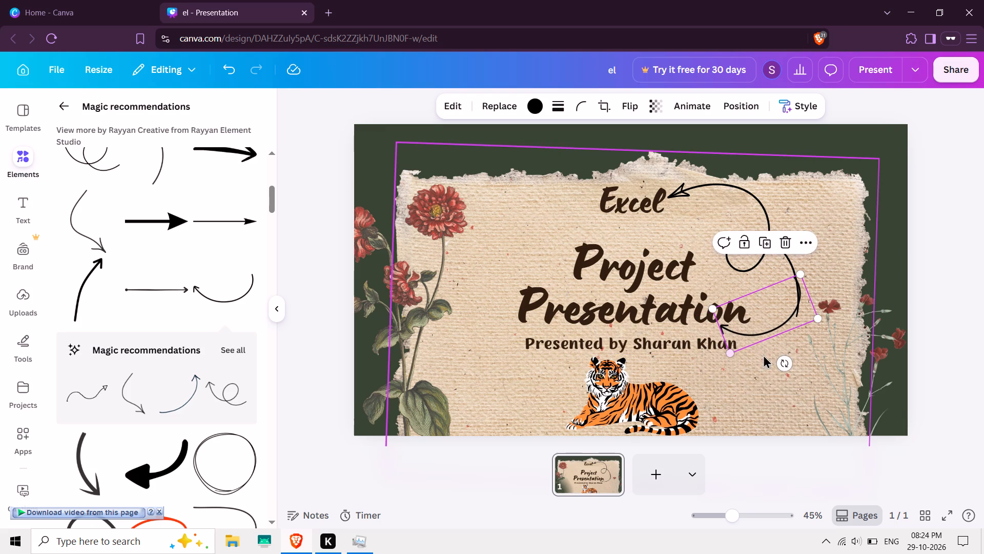
Fine-tune the U-shaped arrow's position and tilt so its head sits just below the end of "Presentation" and its tail meets the looping arrow.
drag(775, 318, 777, 324)
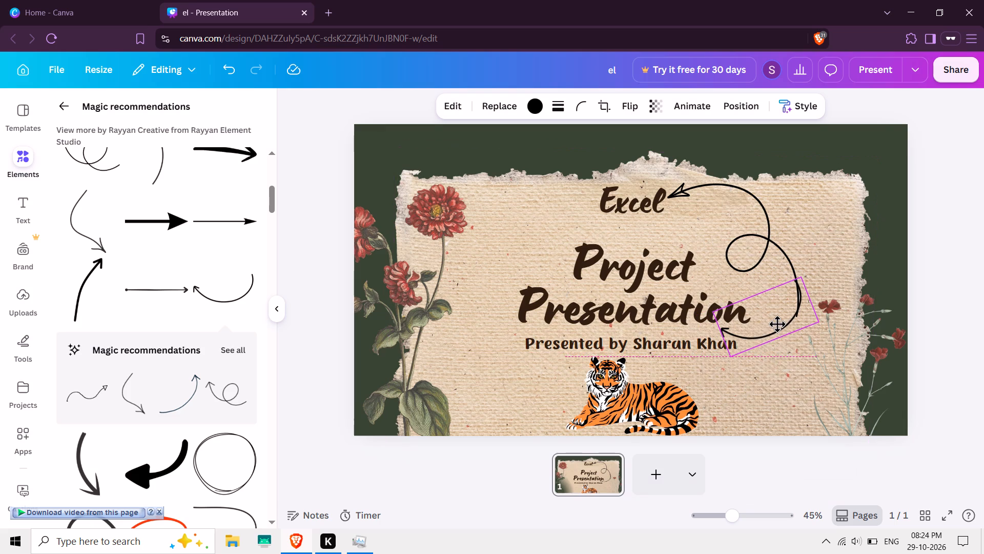
drag(777, 324, 776, 324)
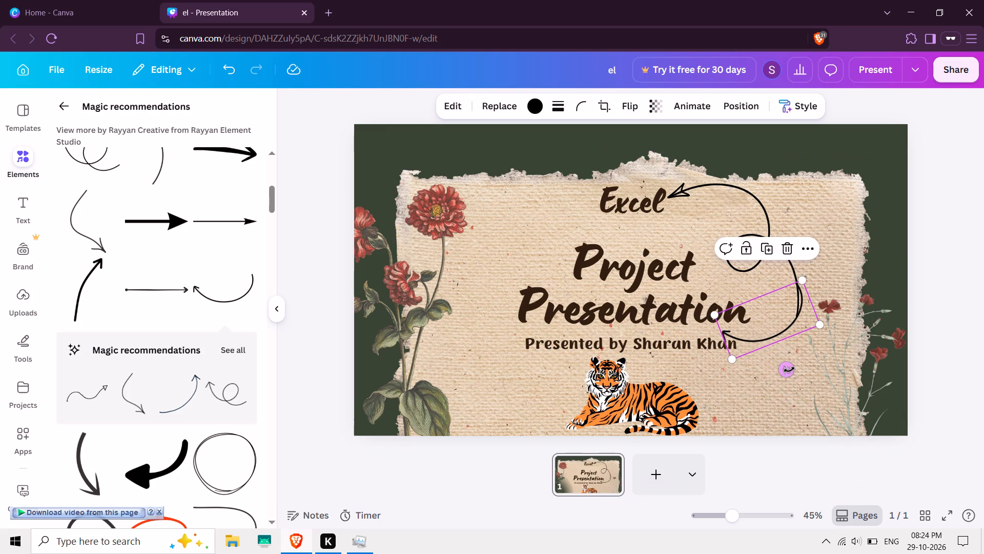
drag(789, 370, 795, 369)
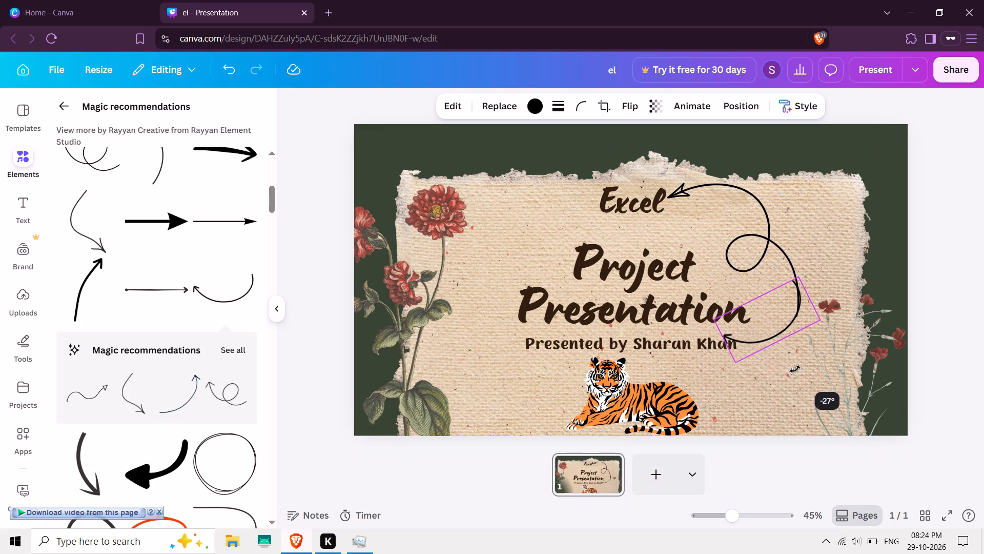
drag(795, 369, 796, 367)
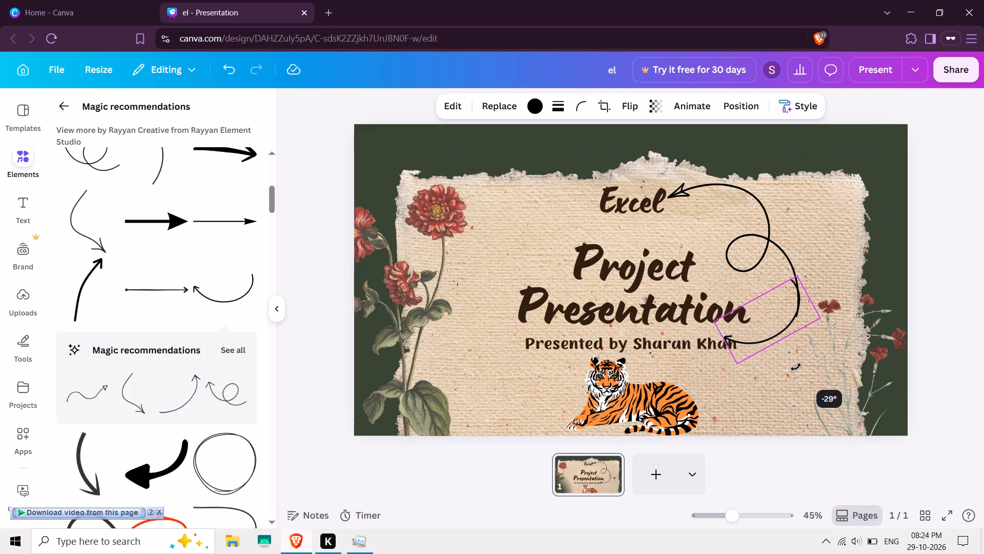
drag(796, 367, 791, 380)
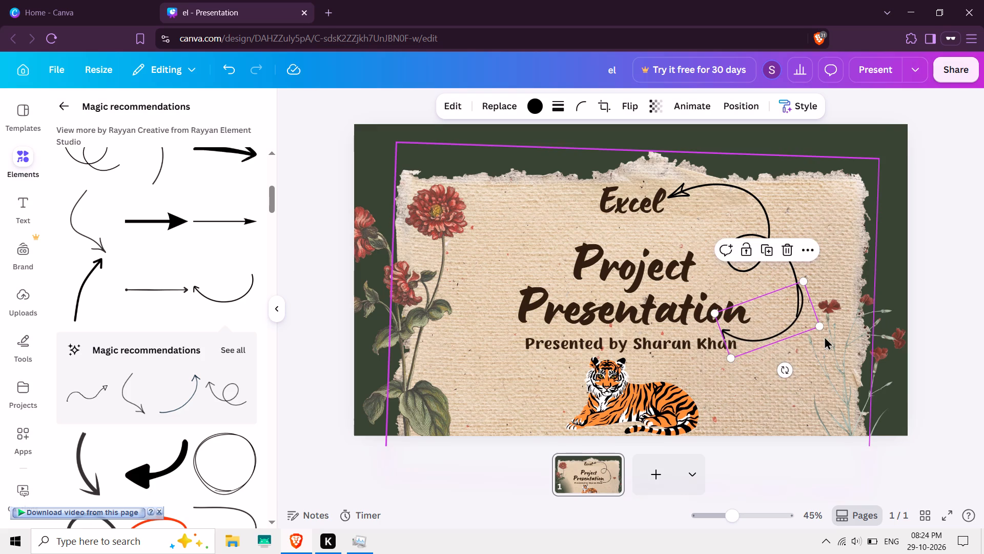
click(823, 327)
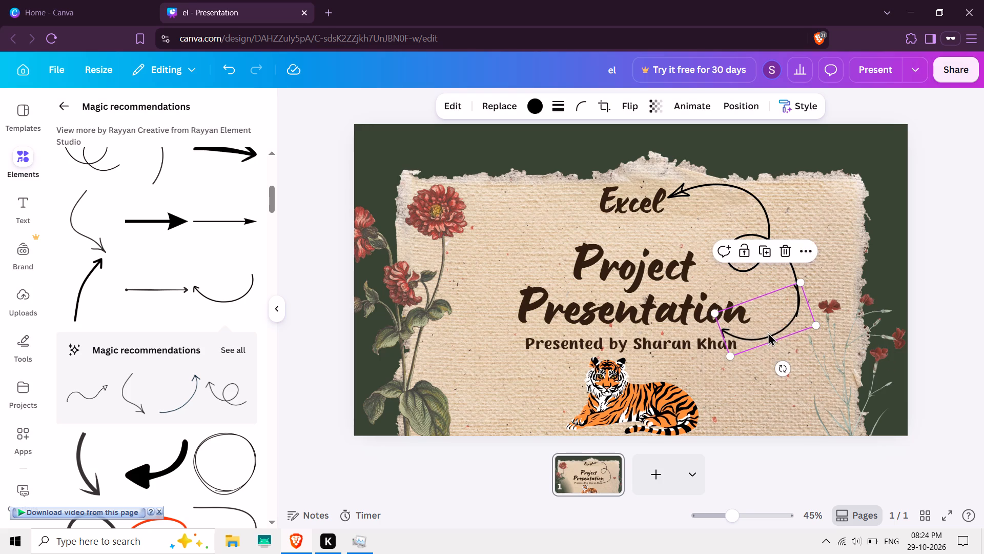
click(778, 365)
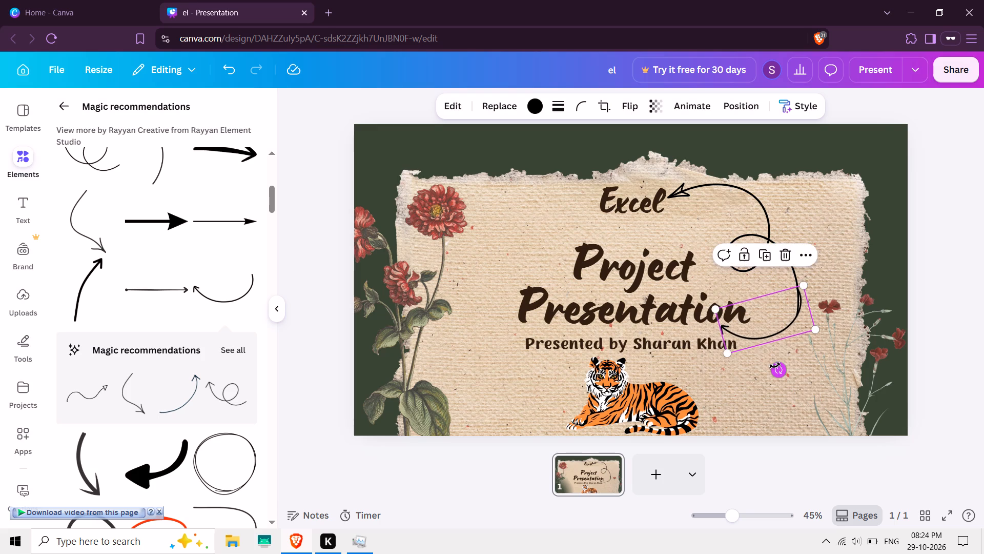
click(973, 268)
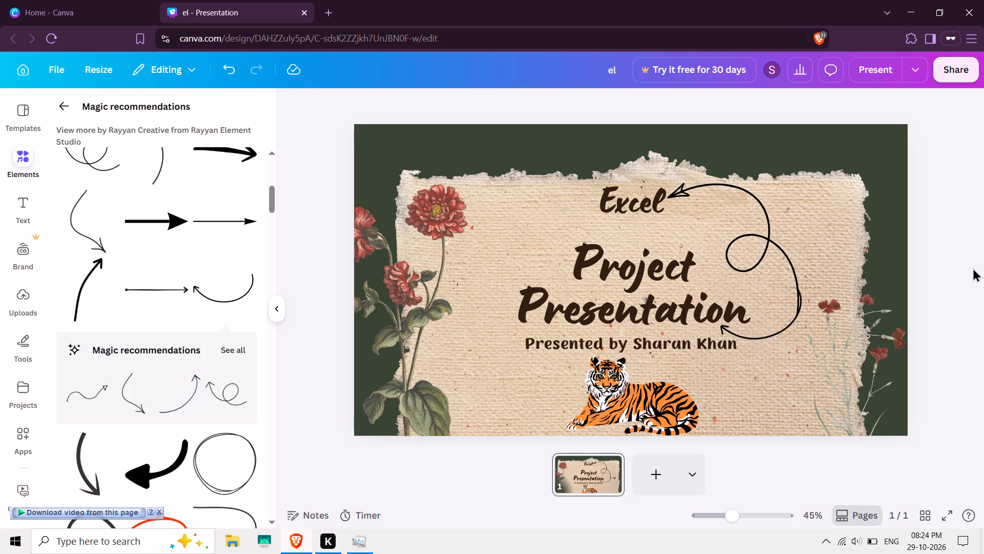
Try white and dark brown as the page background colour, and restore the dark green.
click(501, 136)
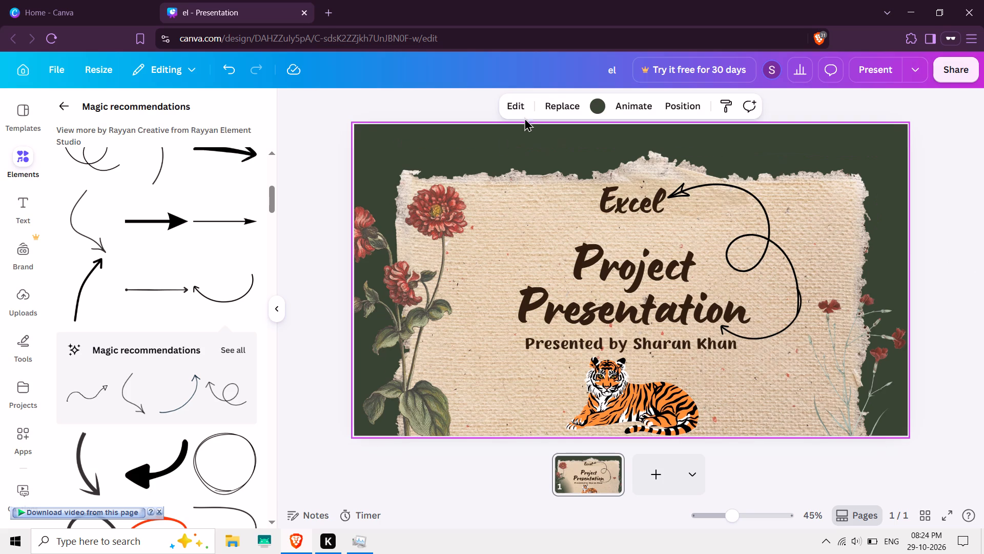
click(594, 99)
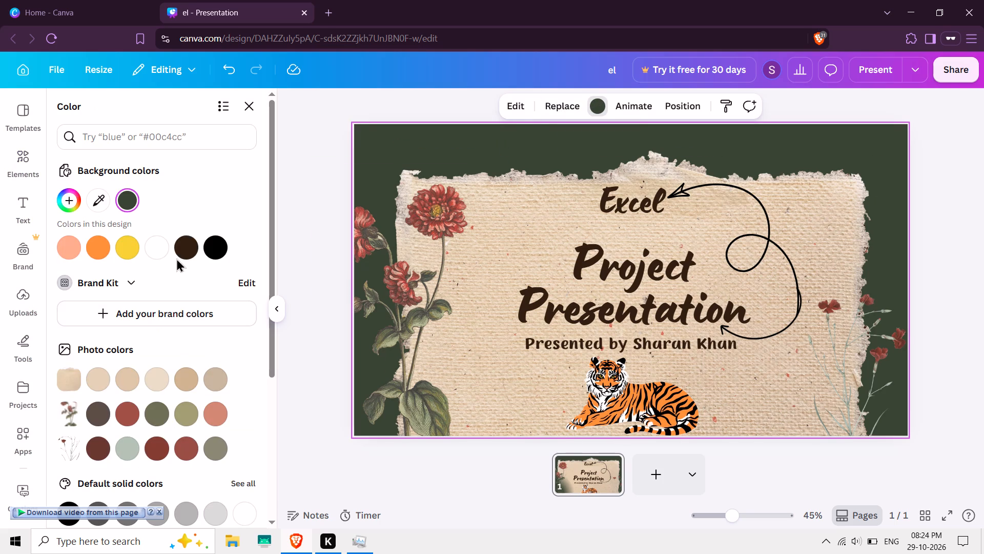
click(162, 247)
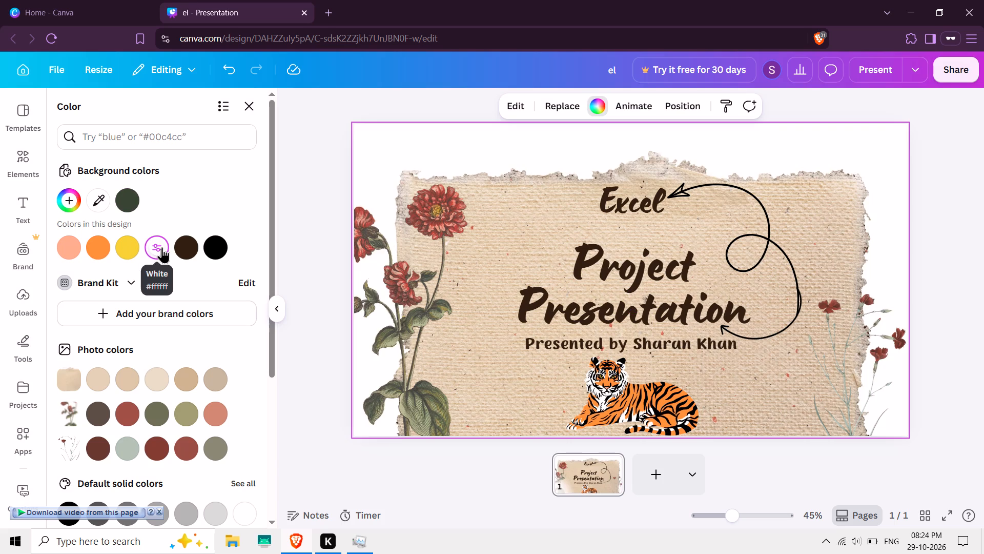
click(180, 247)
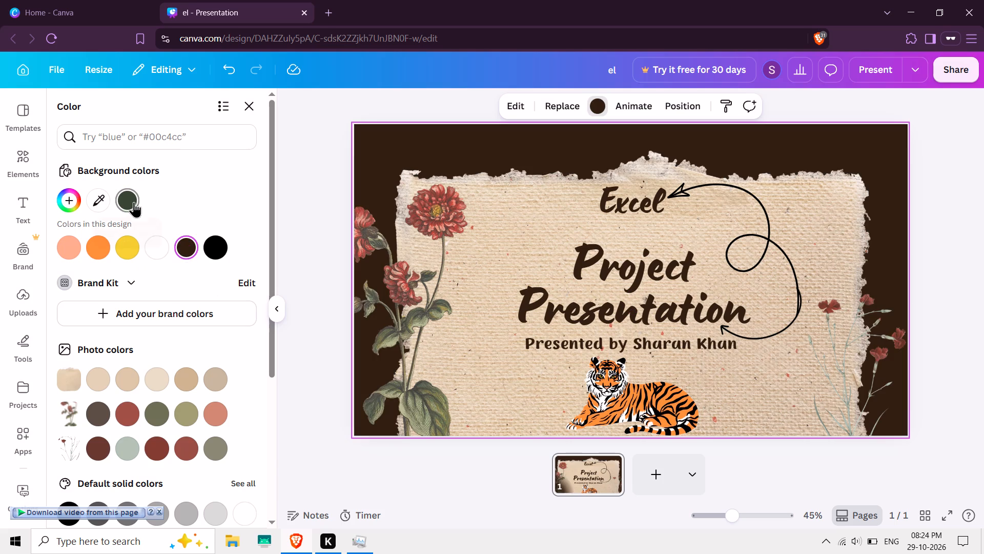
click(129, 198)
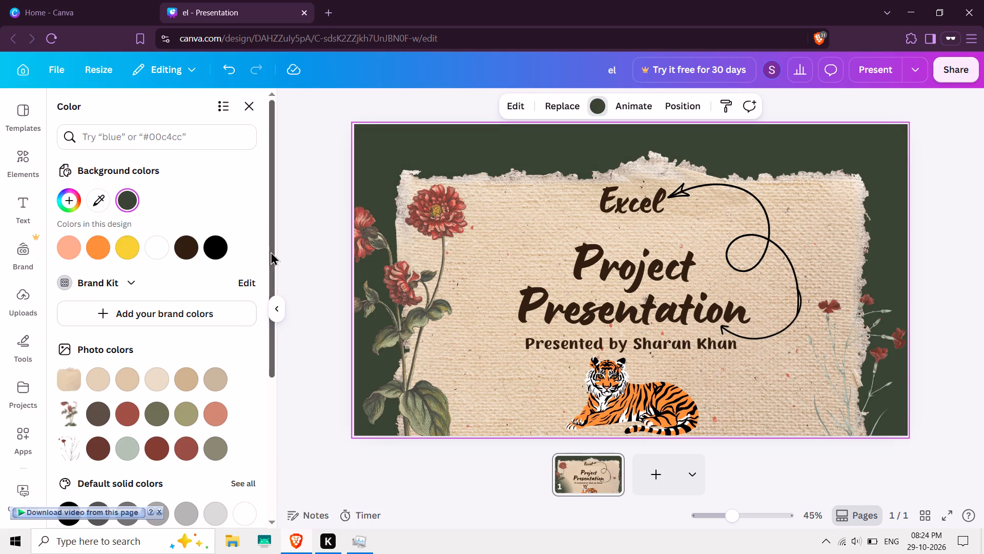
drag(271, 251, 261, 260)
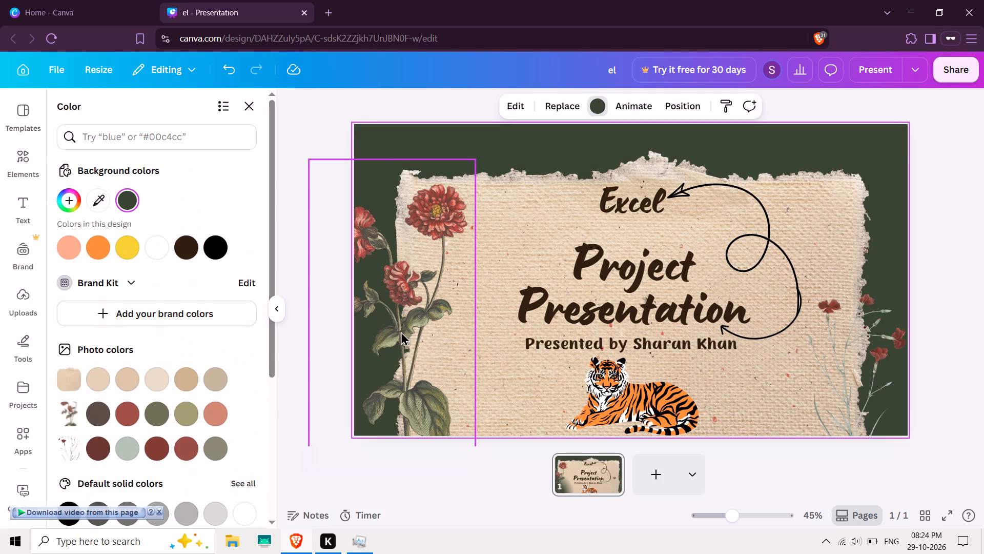
Recolour the vivid orange tone of the large flower illustration on the page's left side to red #ff3131, after trying orange, yellow and light orange.
click(401, 331)
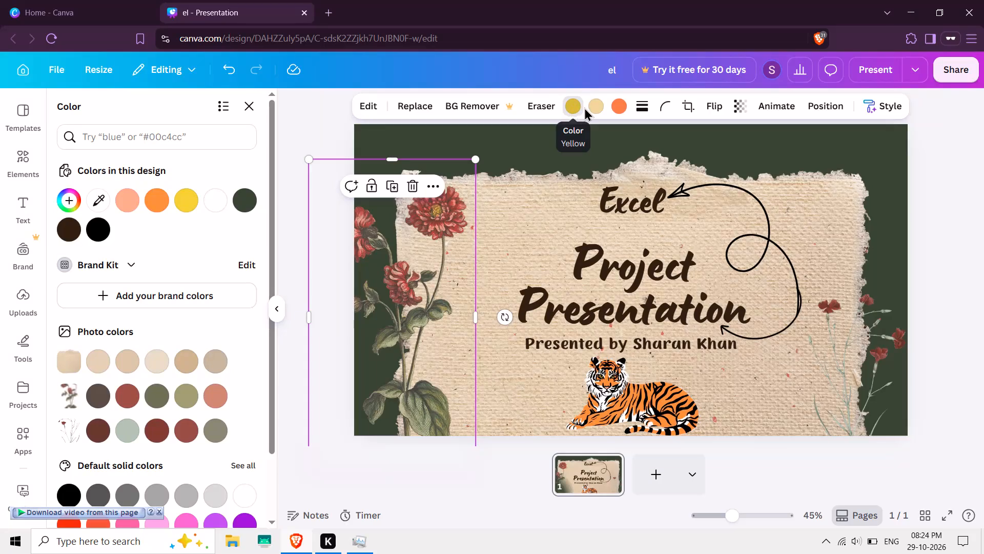
click(622, 106)
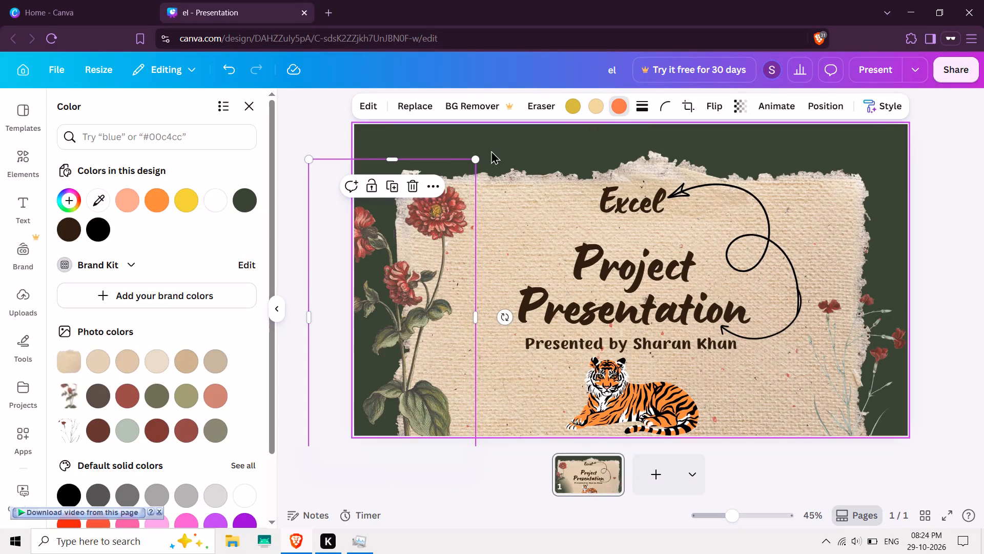
click(169, 197)
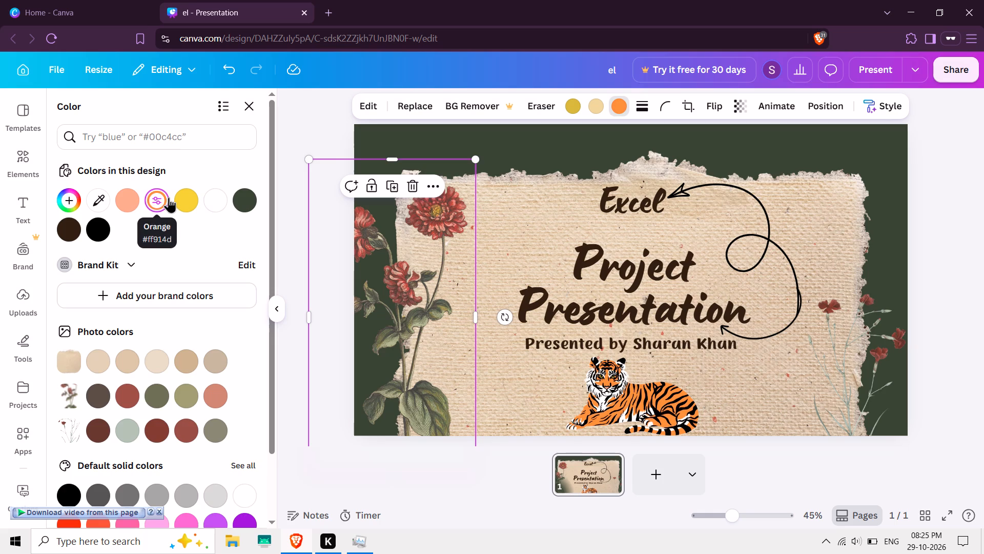
click(184, 199)
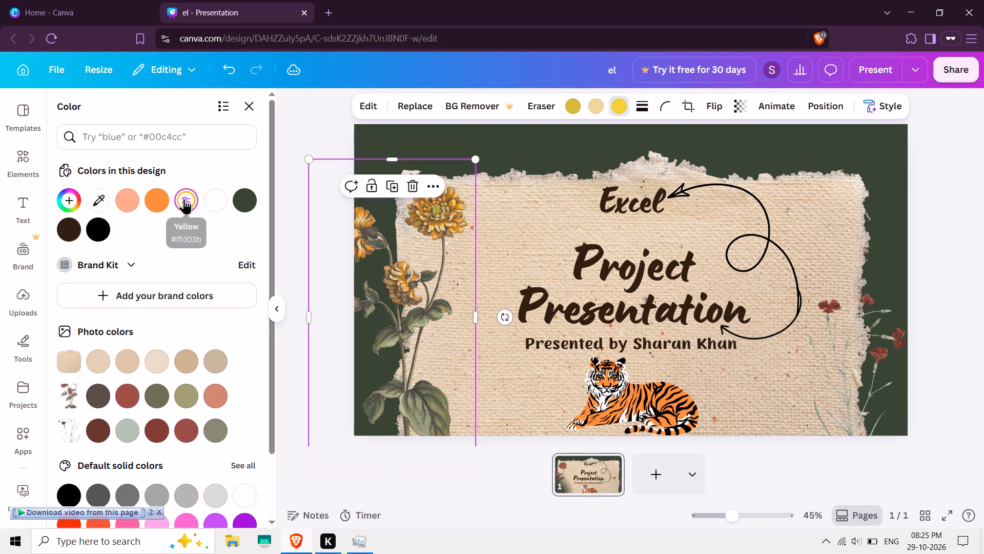
click(134, 203)
click(158, 201)
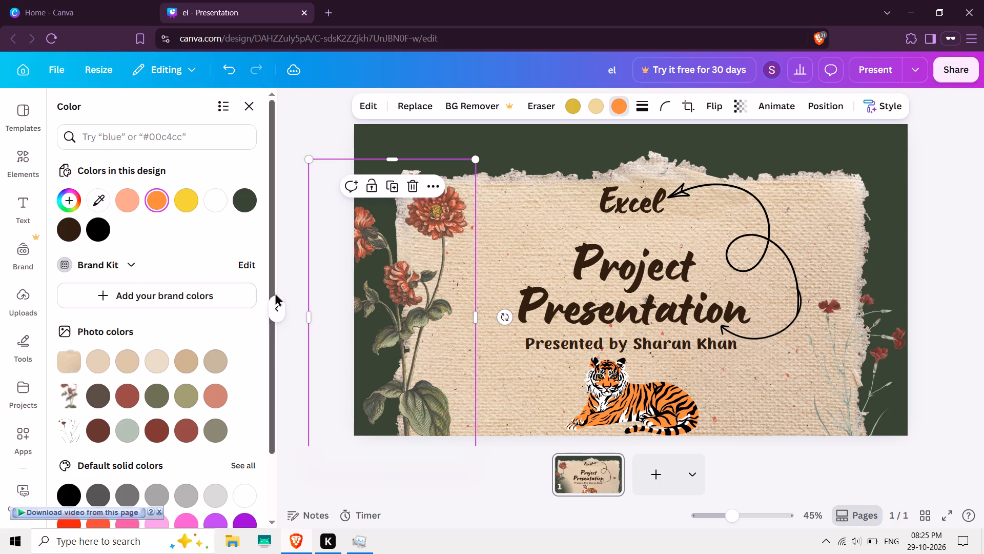
drag(275, 292, 275, 395)
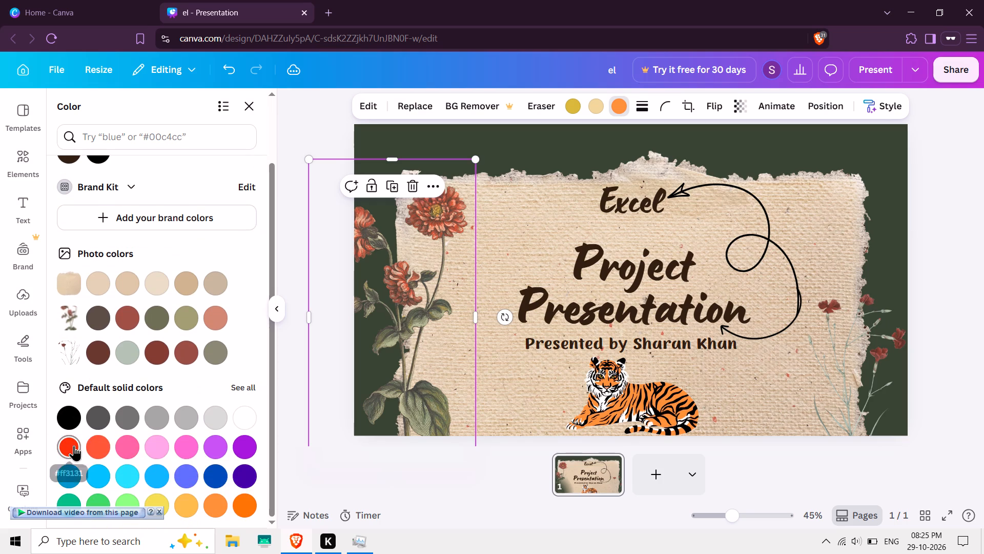
click(74, 445)
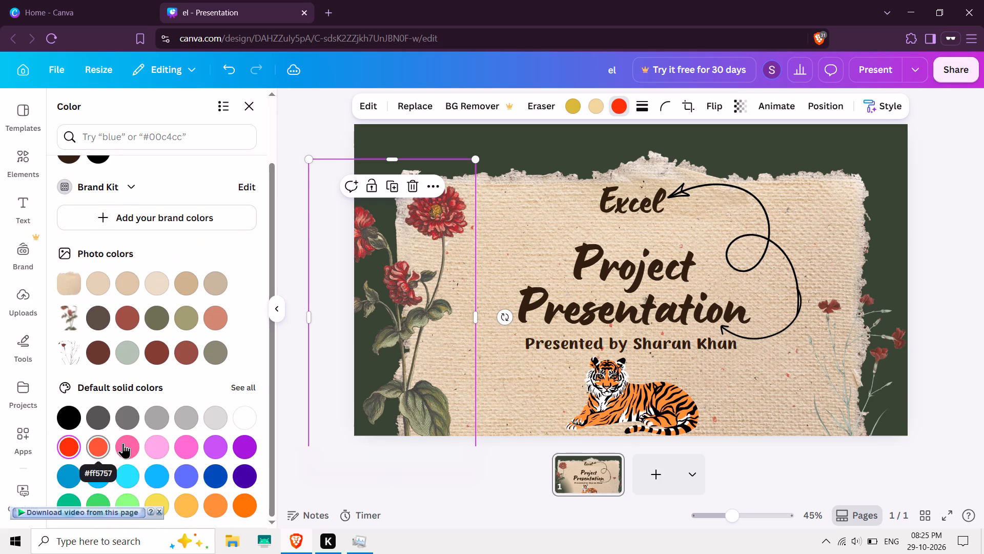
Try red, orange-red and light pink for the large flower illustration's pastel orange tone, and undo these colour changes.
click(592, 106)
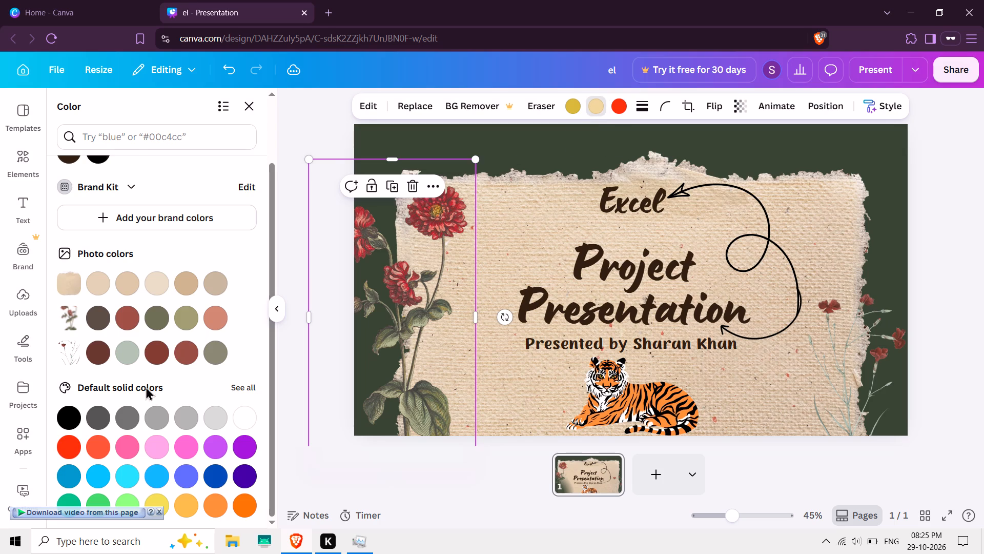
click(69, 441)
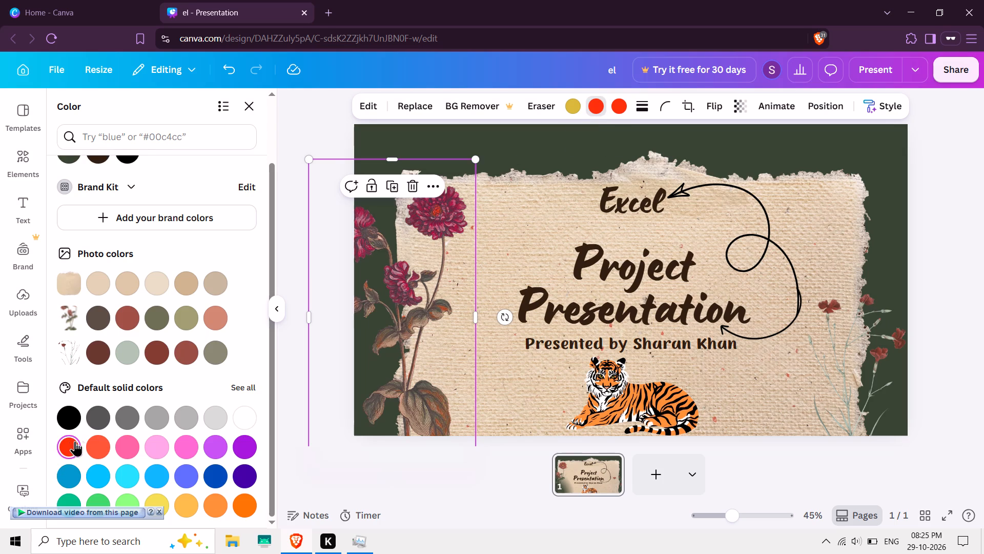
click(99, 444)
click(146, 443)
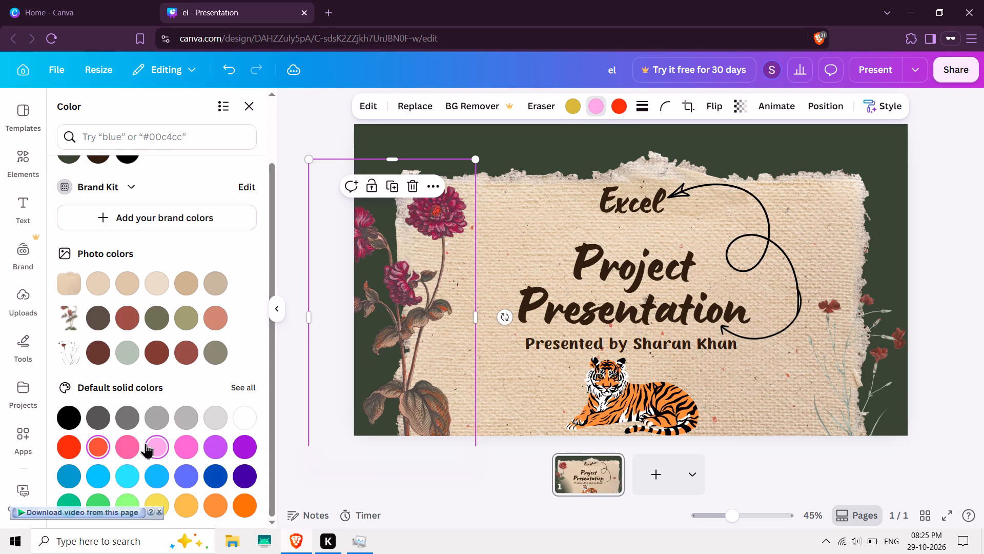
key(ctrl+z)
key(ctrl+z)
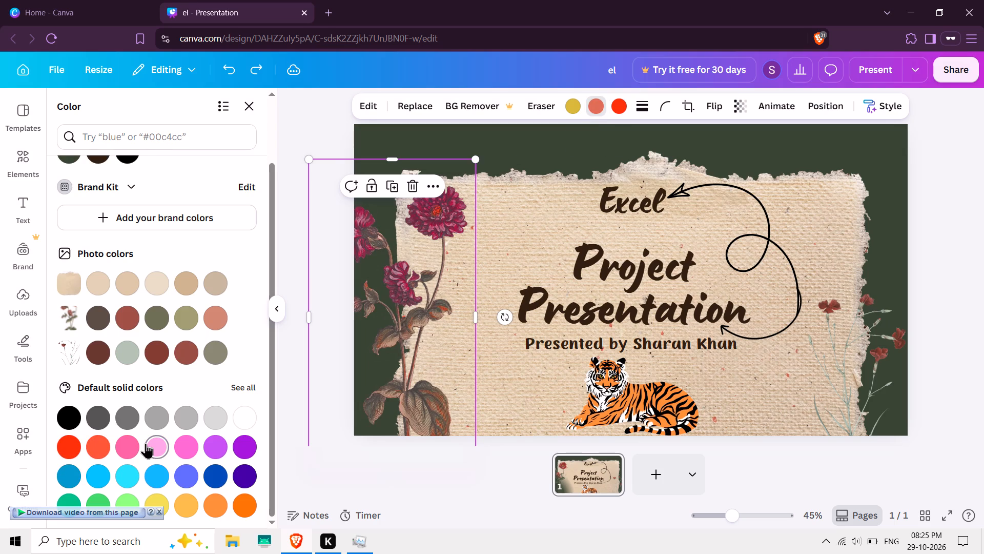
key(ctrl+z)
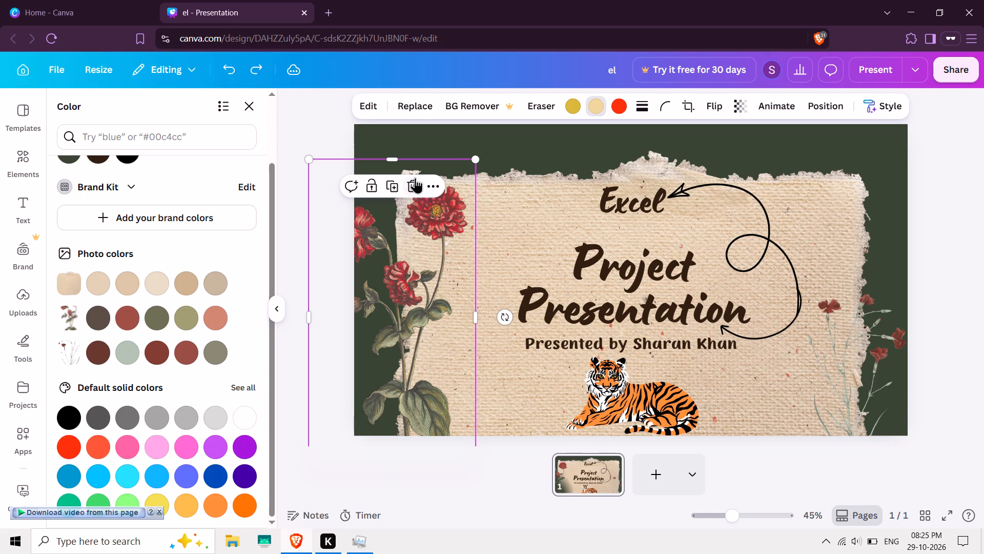
Recolour the large flower illustration's mustard yellow tone to light green, after trying medium green.
click(573, 108)
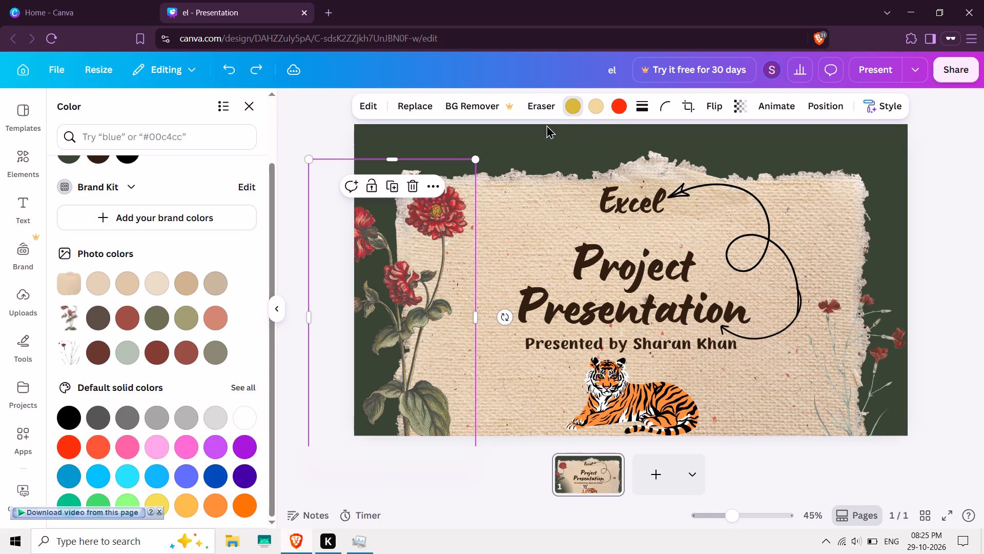
click(100, 498)
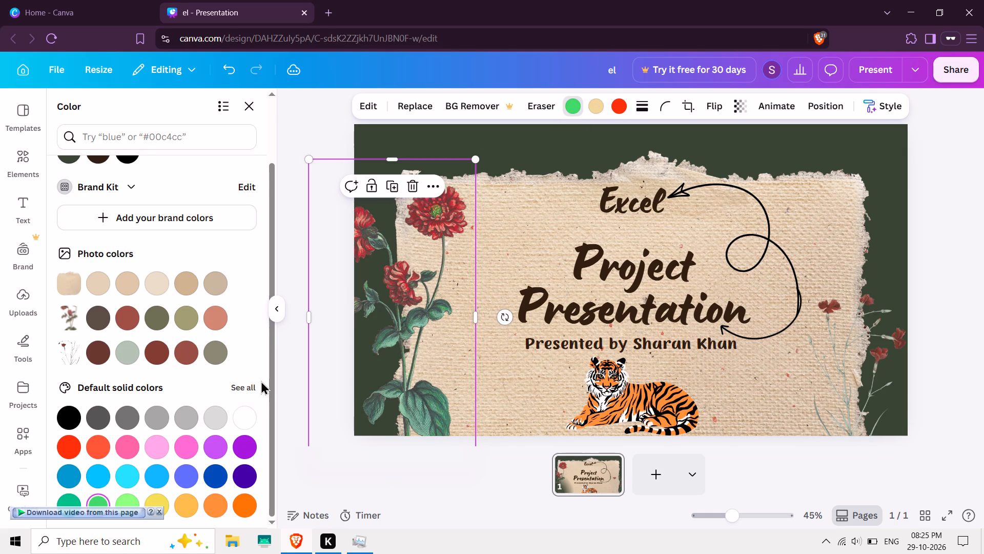
drag(265, 380, 280, 405)
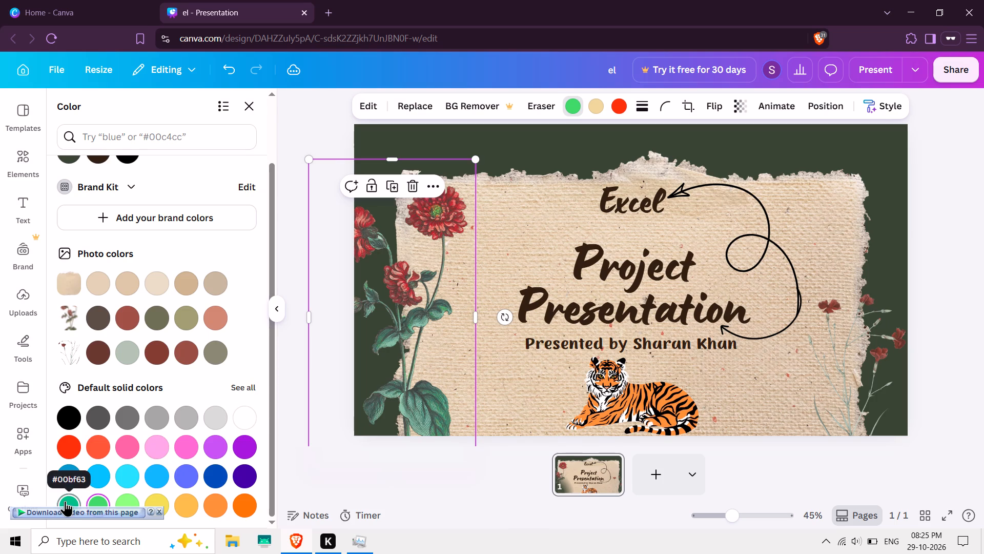
click(123, 494)
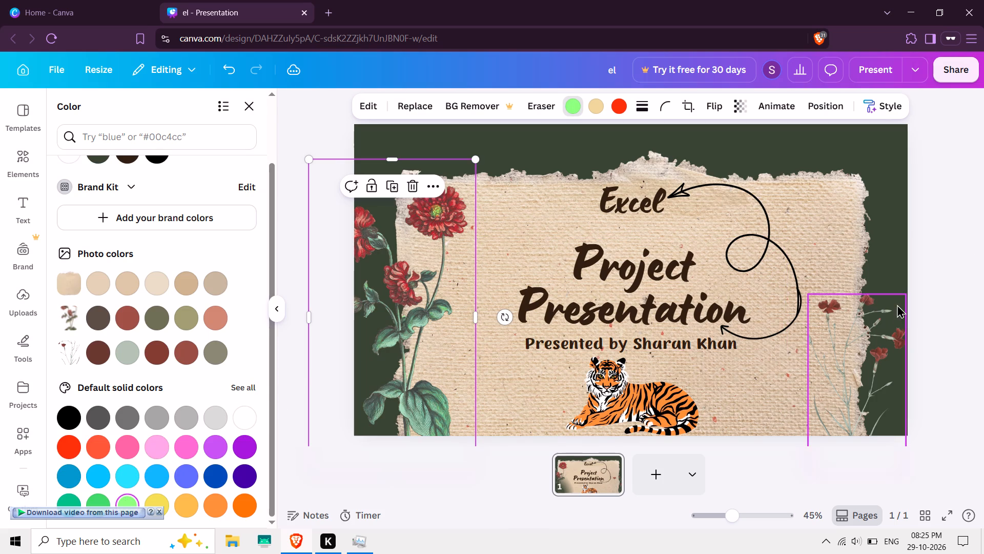
Recolour the mustard yellow tone of the small flower illustration on the page's right side to green #00bf63.
click(892, 330)
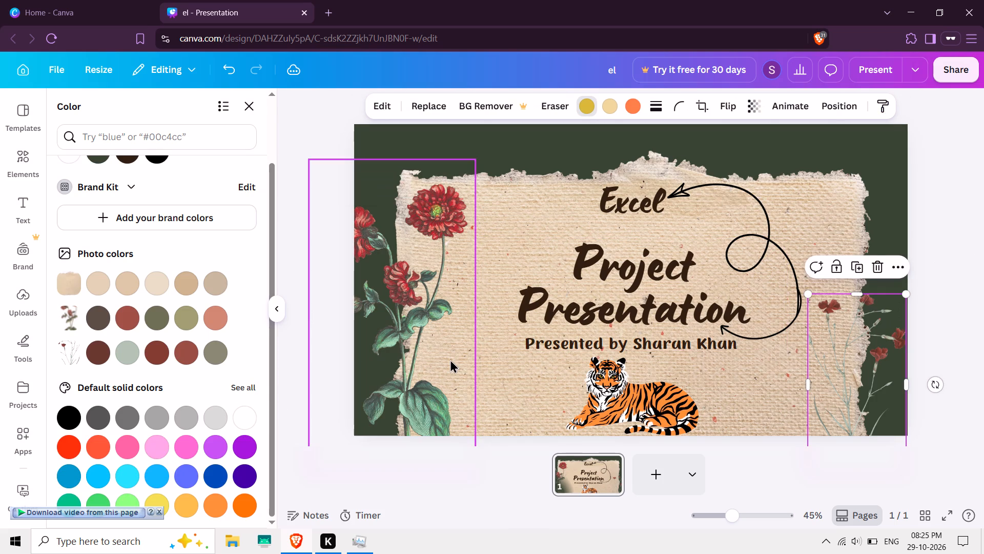
click(69, 494)
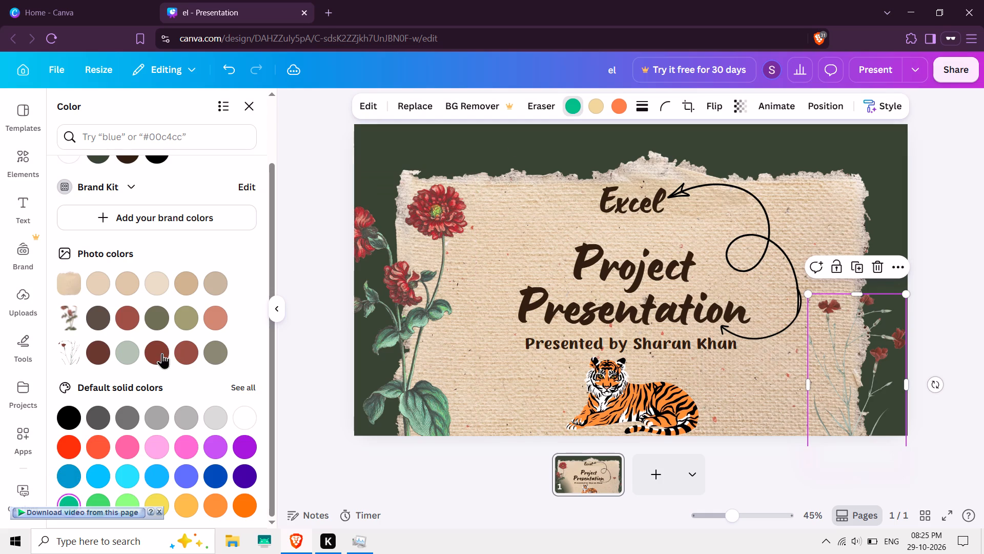
Recolour the orange tone of the small flower illustration on the page's right side to red #ff3131.
click(624, 101)
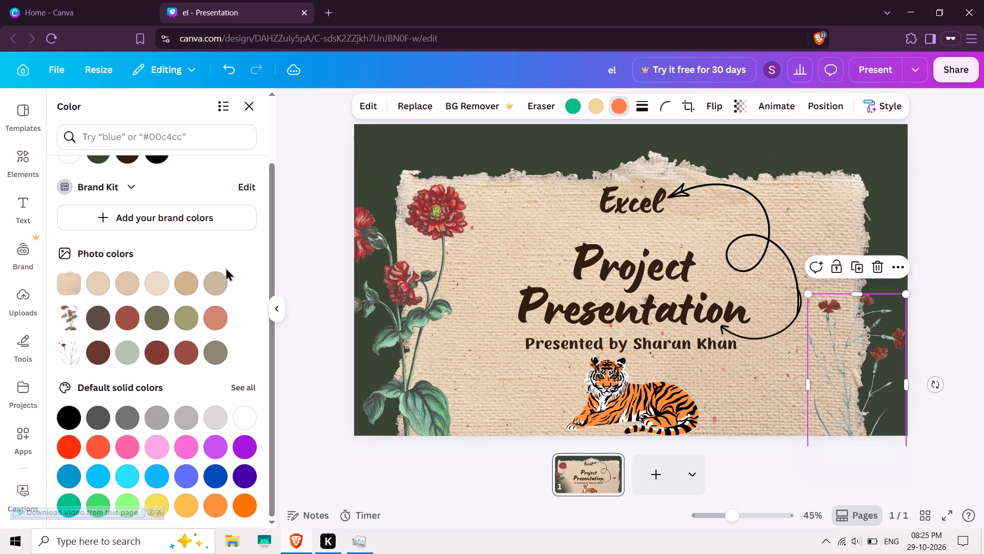
click(73, 440)
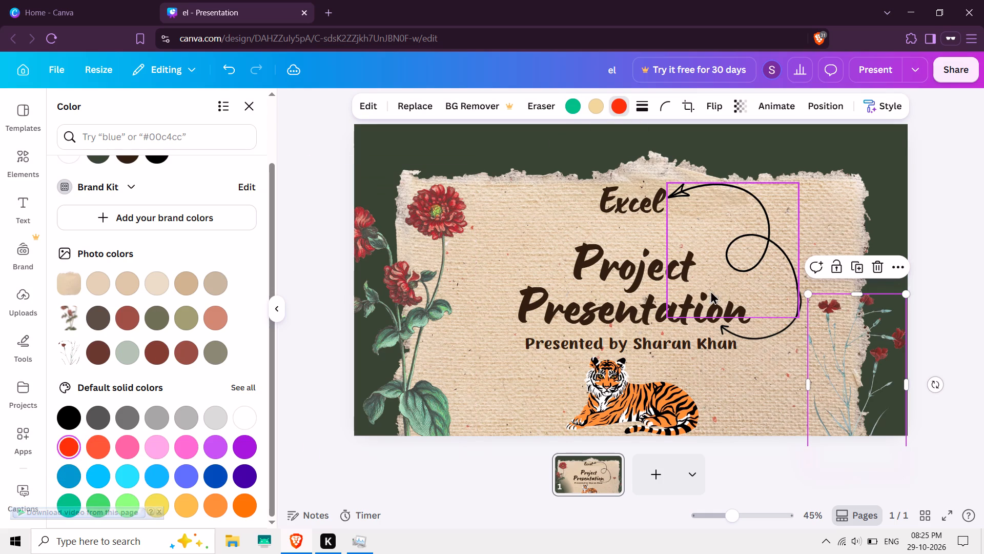
click(963, 236)
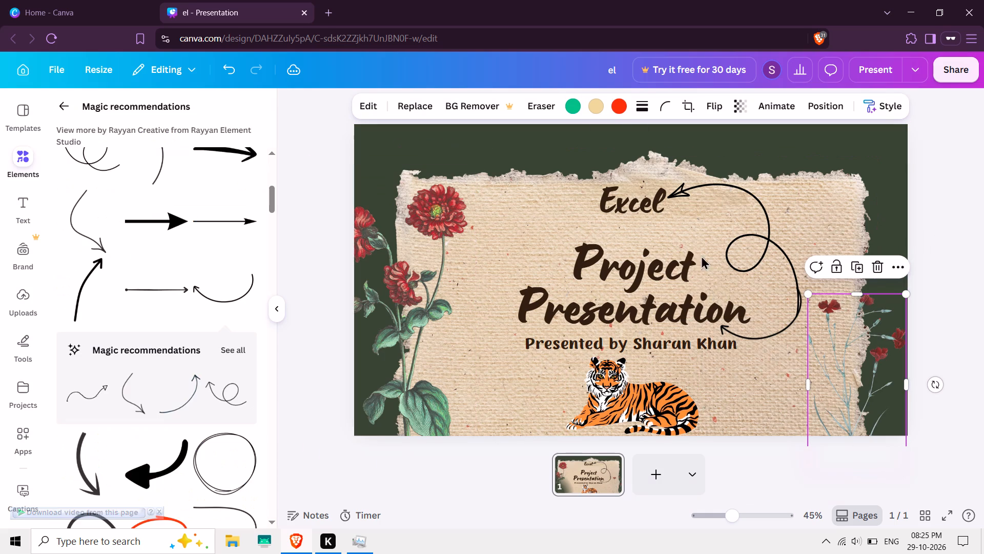
Recolour the dusty pink tone of the torn paper background to bright red #ff3131.
click(519, 223)
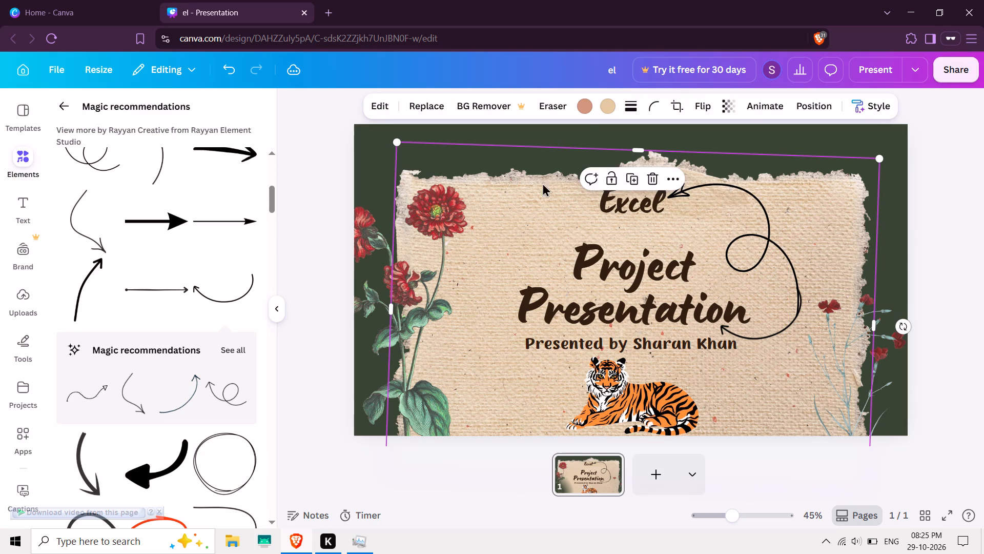
click(585, 112)
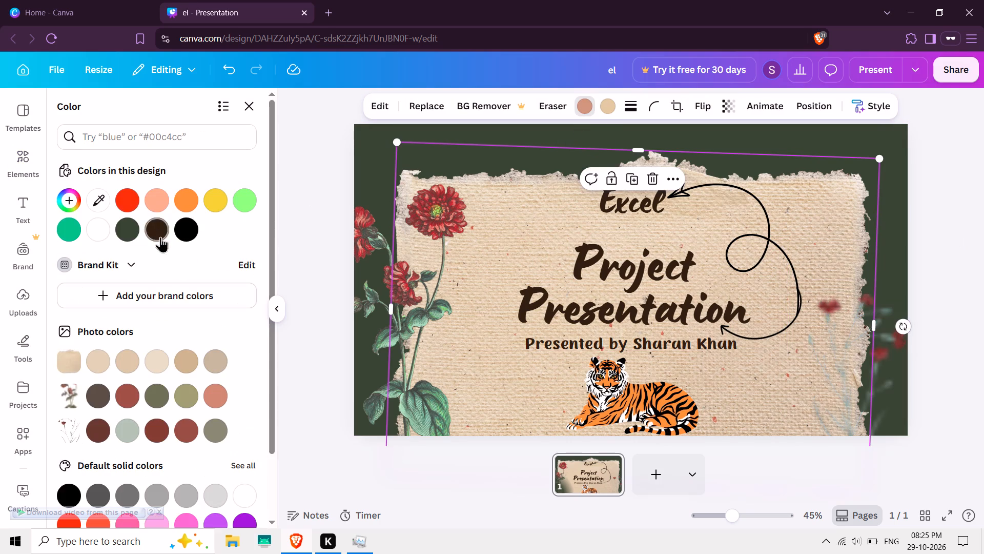
click(131, 193)
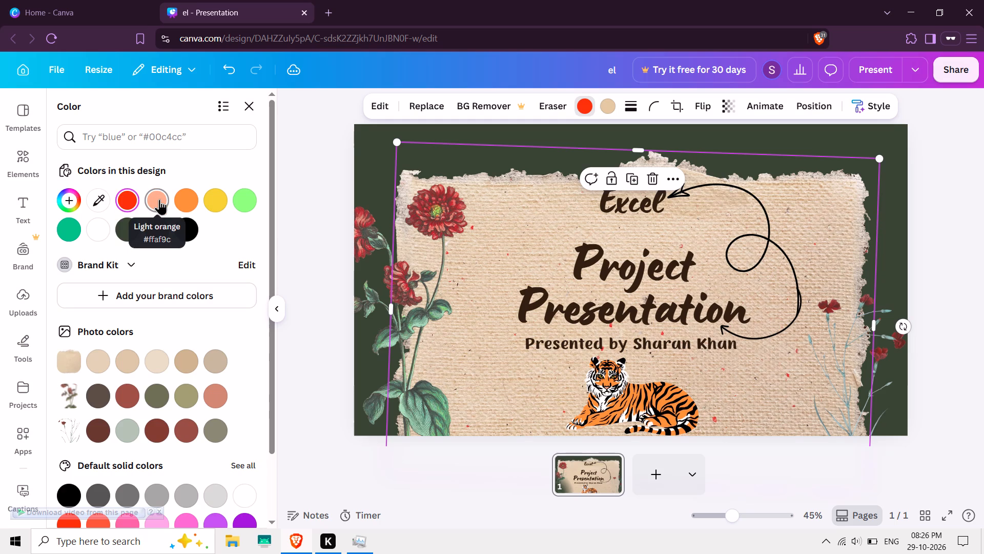
Recolour the torn paper background's beige tone to white, after trying light orange, bright red, orange and yellow.
click(604, 112)
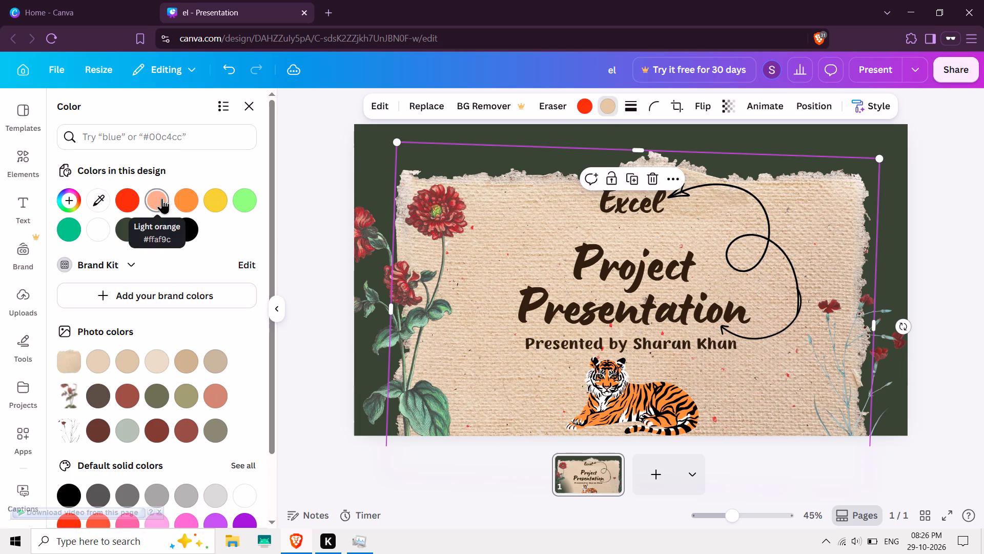
click(162, 198)
click(118, 199)
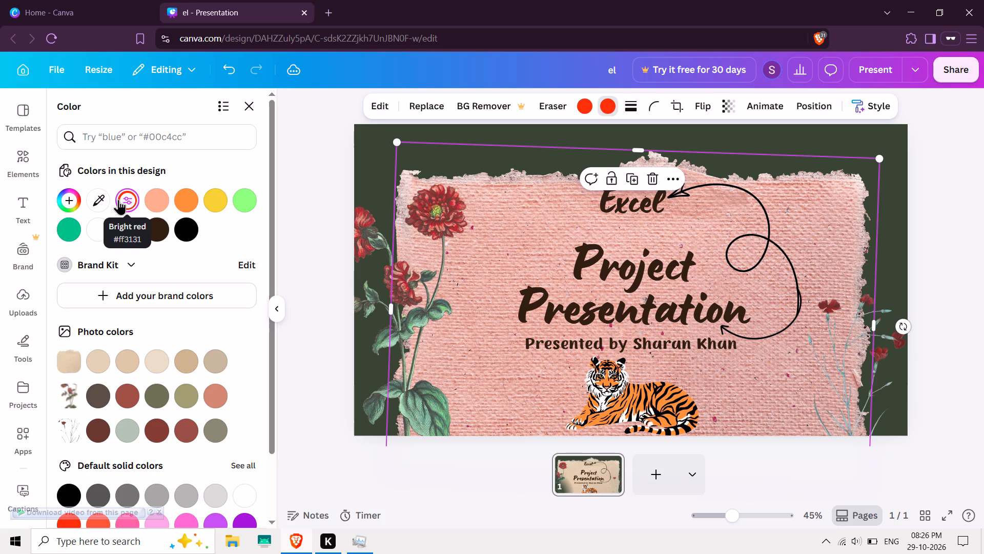
click(93, 223)
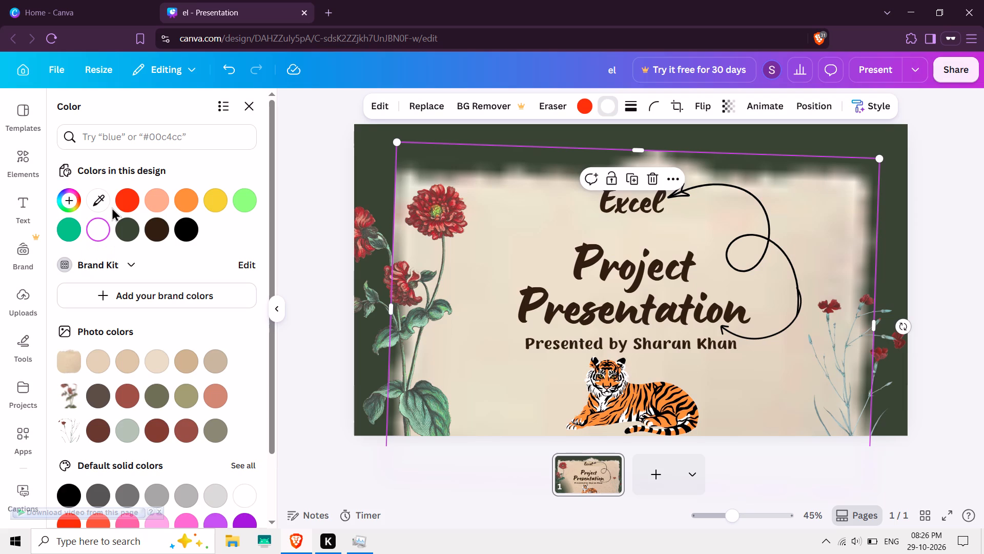
click(122, 203)
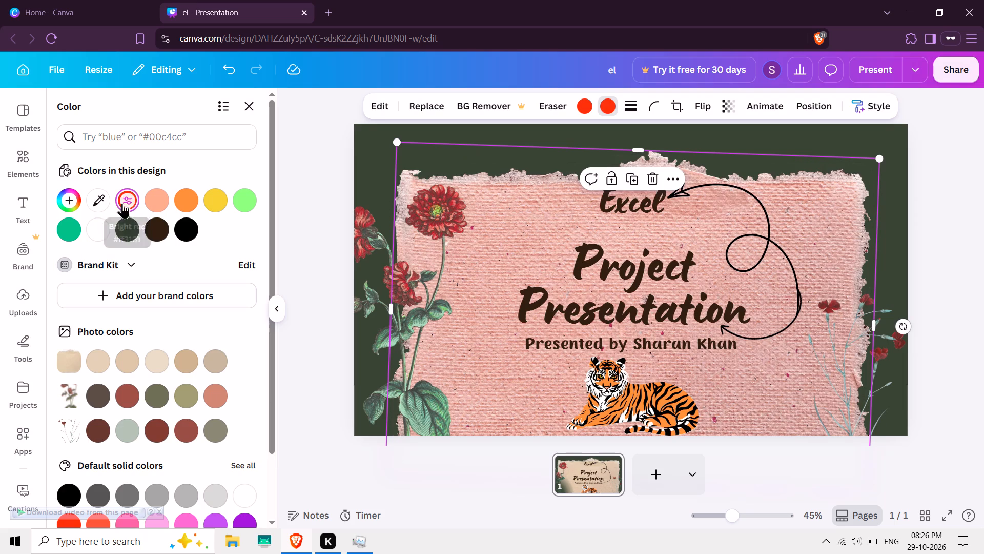
click(191, 200)
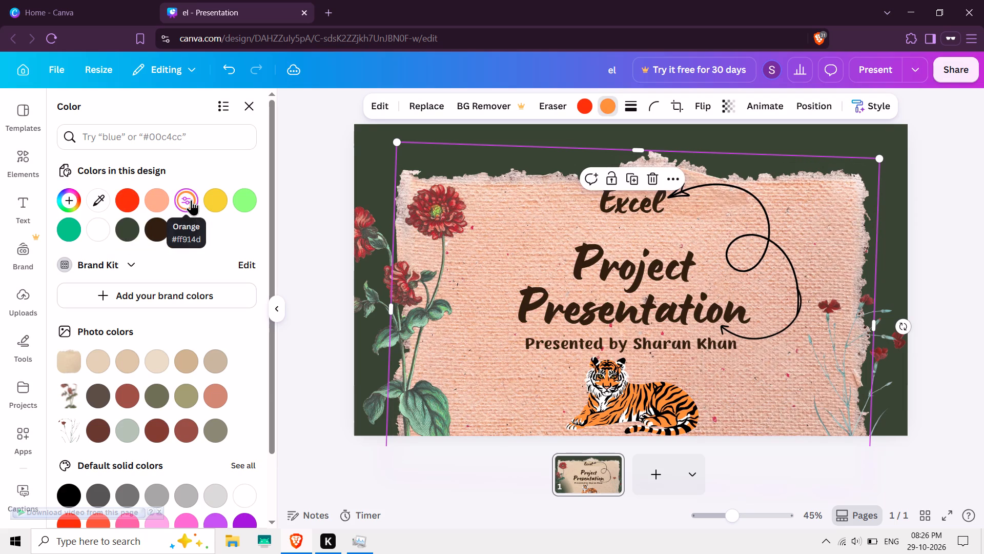
click(217, 201)
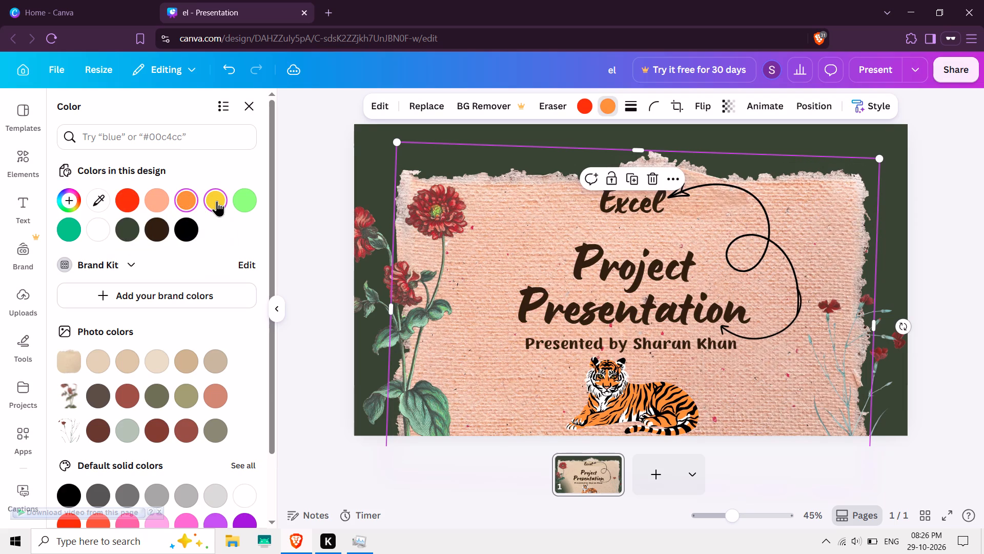
click(127, 199)
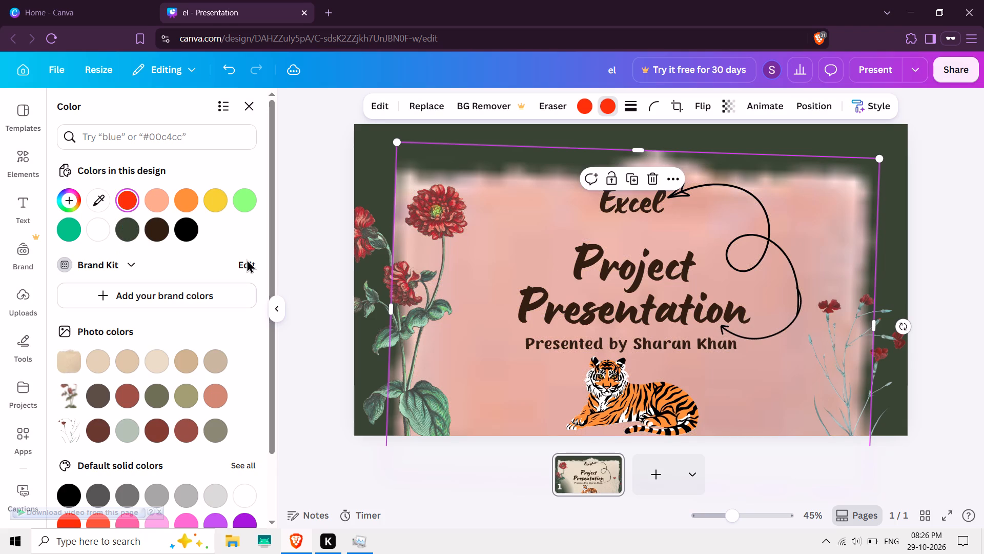
click(98, 238)
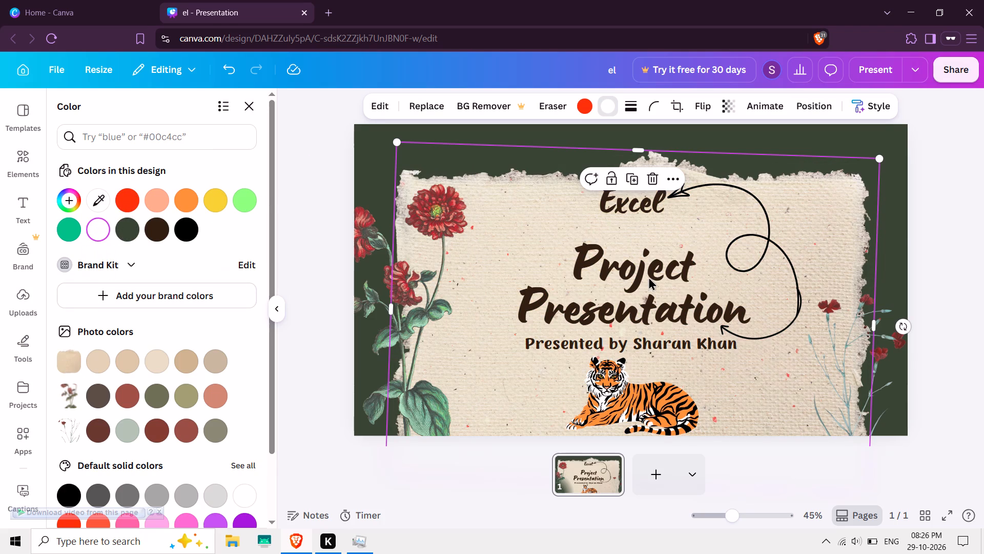
click(940, 236)
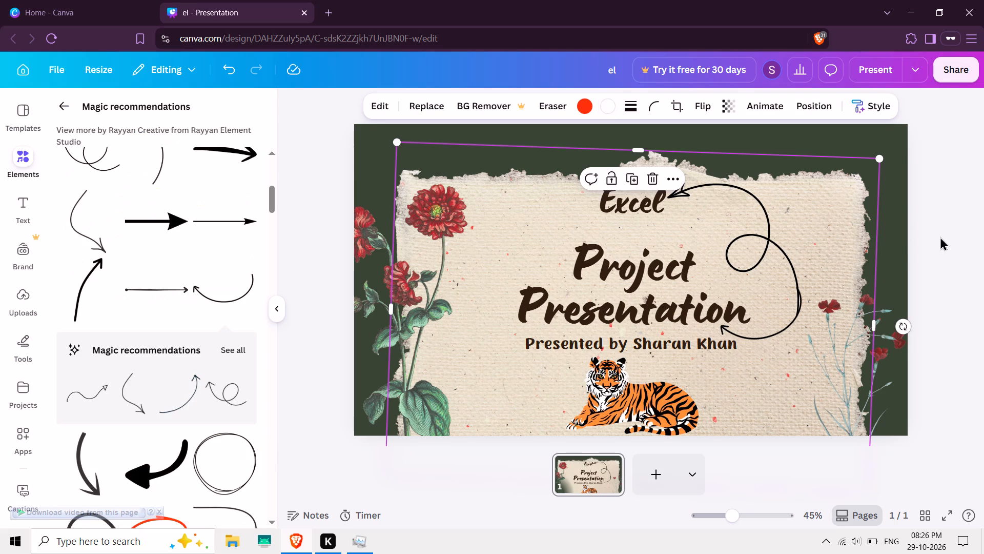
click(908, 249)
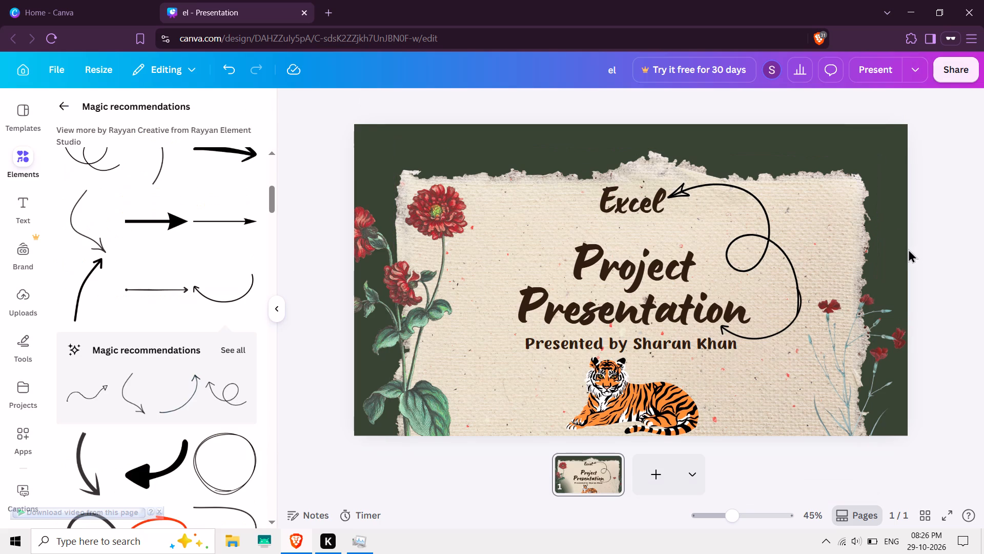
Add "Of" before "Excel" so the upper text on the cover page reads "Of Excel".
click(652, 190)
double_click(625, 201)
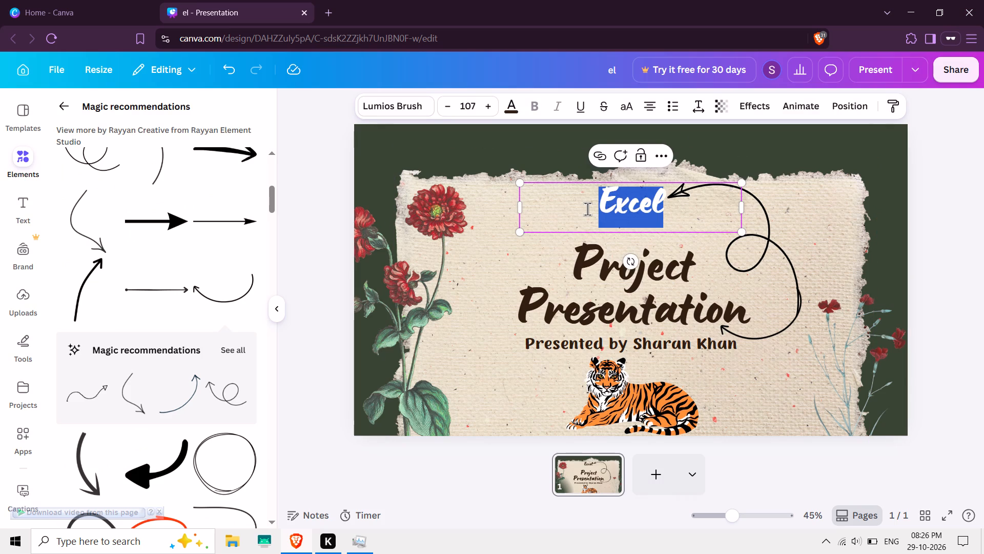
click(587, 209)
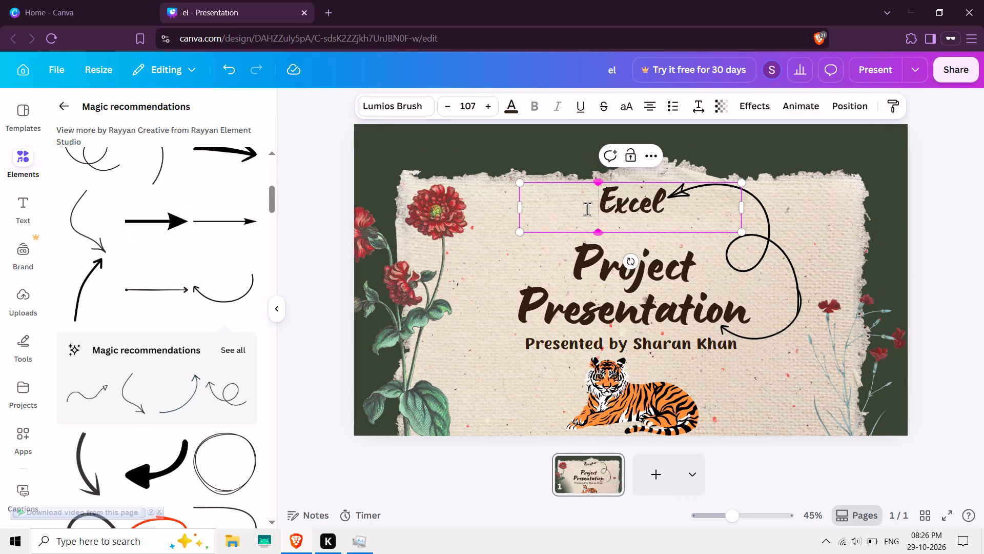
key(shift+o)
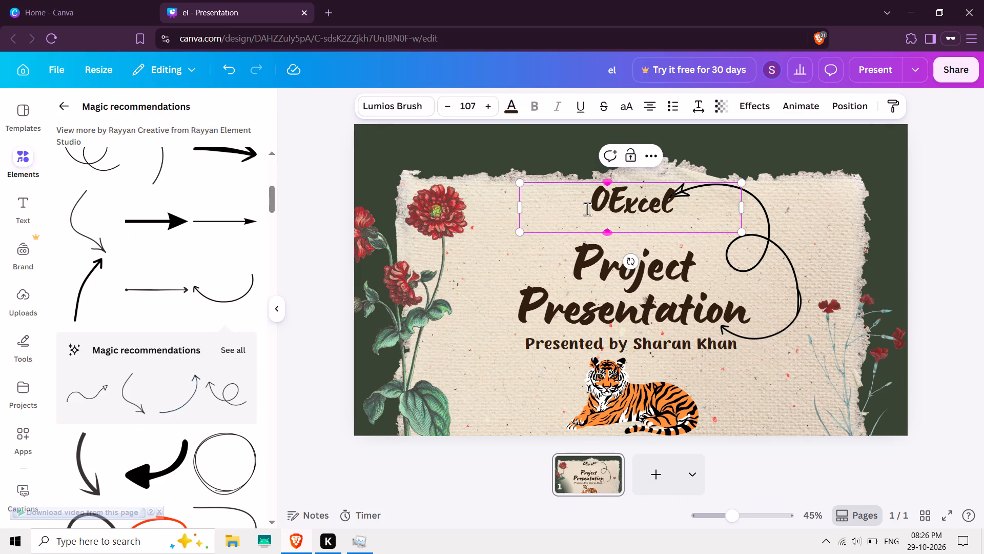
text(f)
key(space)
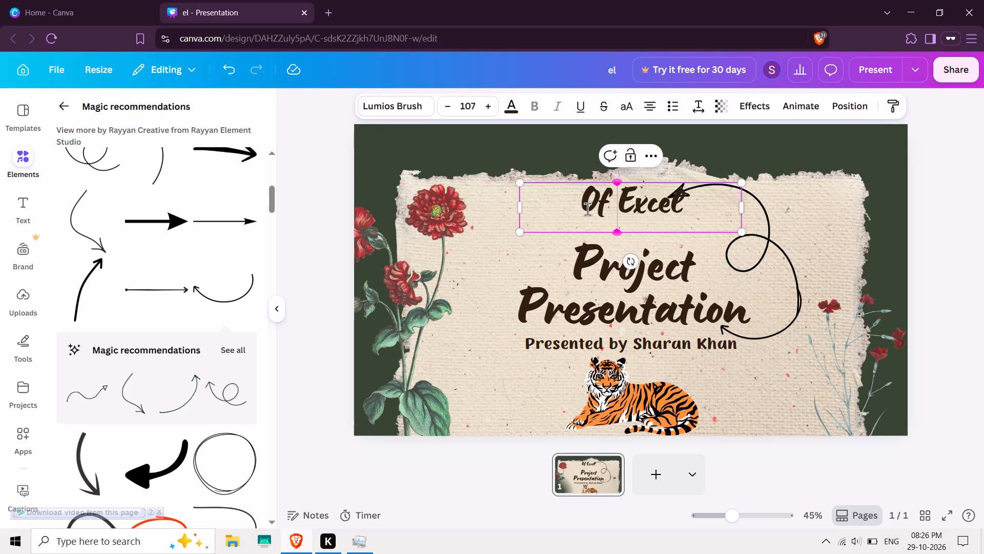
key(Left)
key(Left)
key(Left)
key(BackSpace)
key(BackSpace)
key(BackSpace)
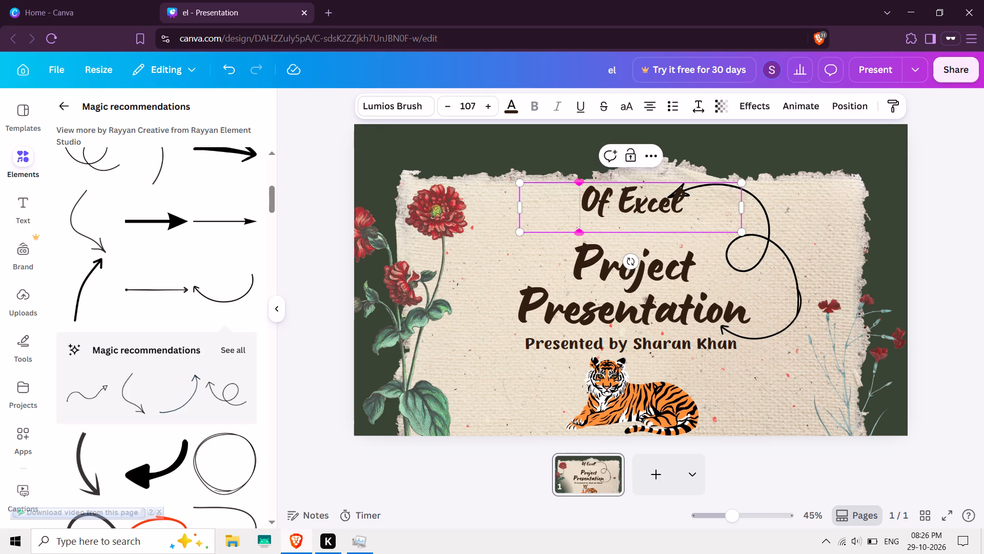
click(931, 213)
Shift the "Of Excel" text slightly left on the cover so it ends at the tip of the looping arrow.
drag(684, 206, 676, 206)
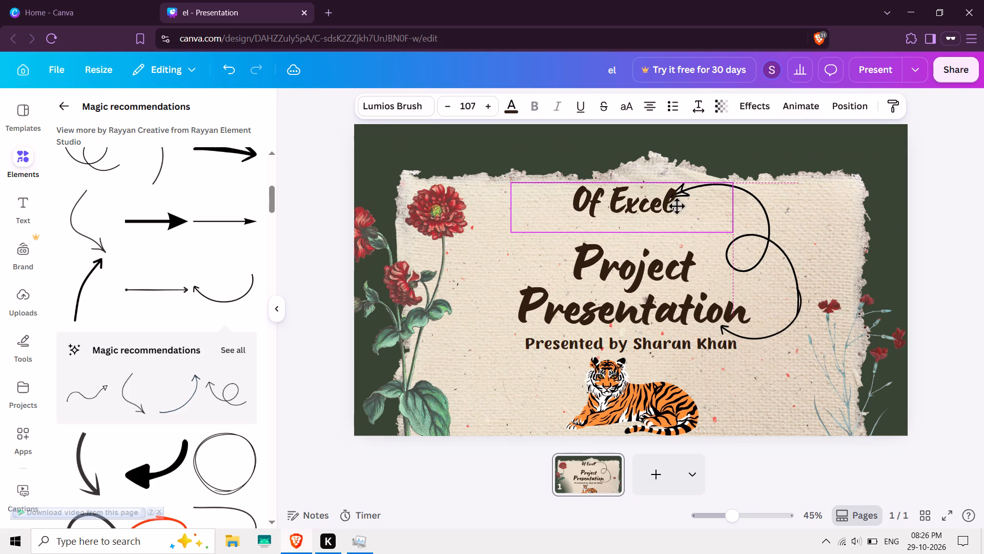
drag(676, 206, 664, 203)
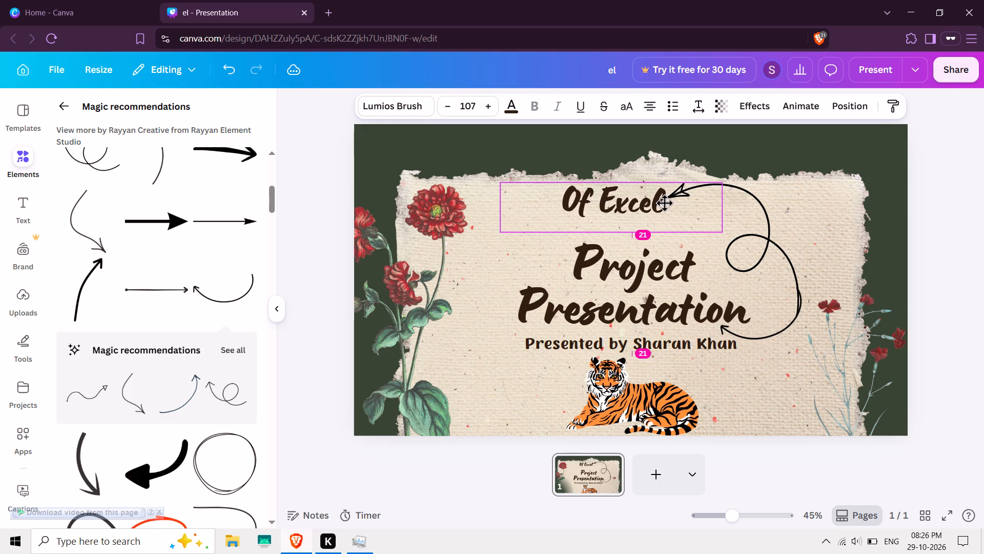
drag(664, 203, 666, 204)
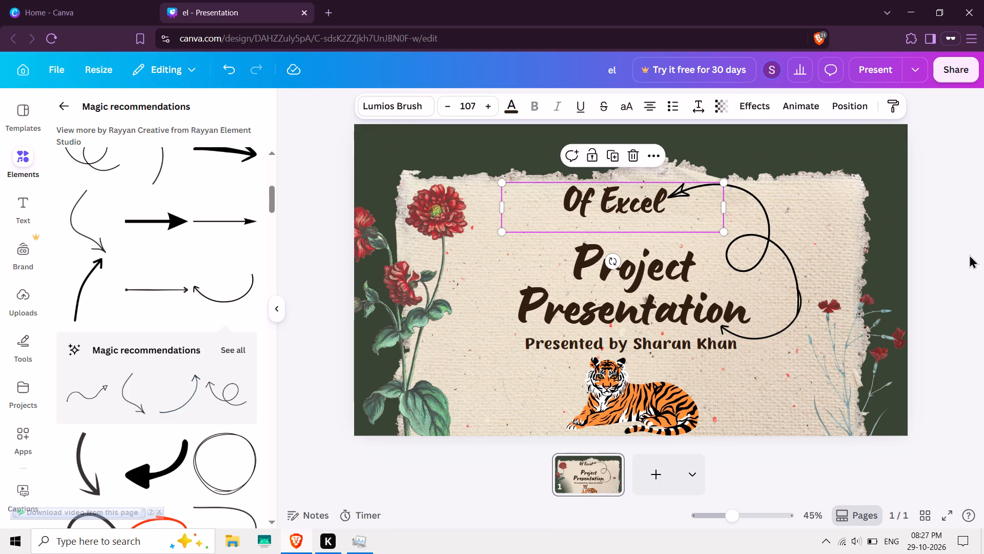
click(963, 260)
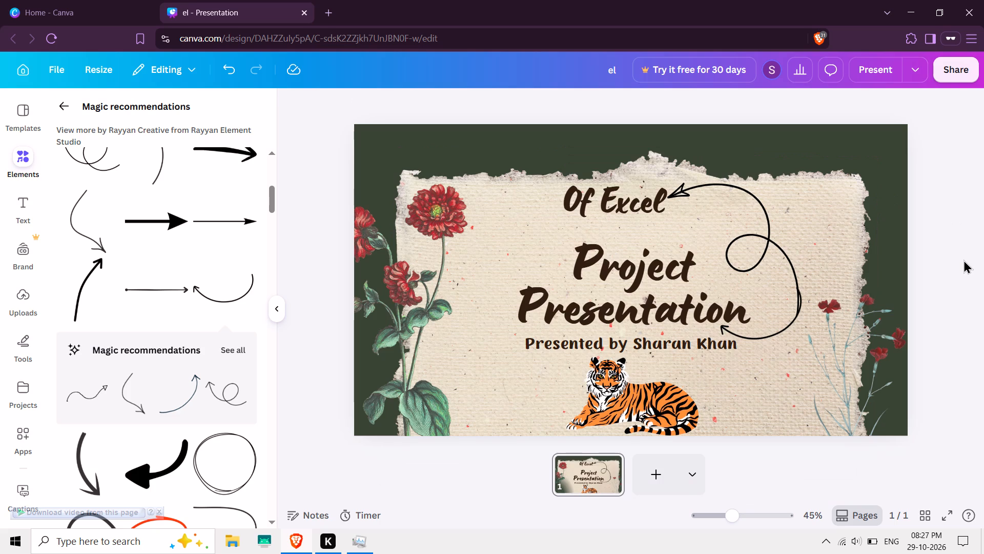
Add a second page and apply the Introduction layout from the Green Beige Vintage Scrapbook Project Presentation template.
click(643, 480)
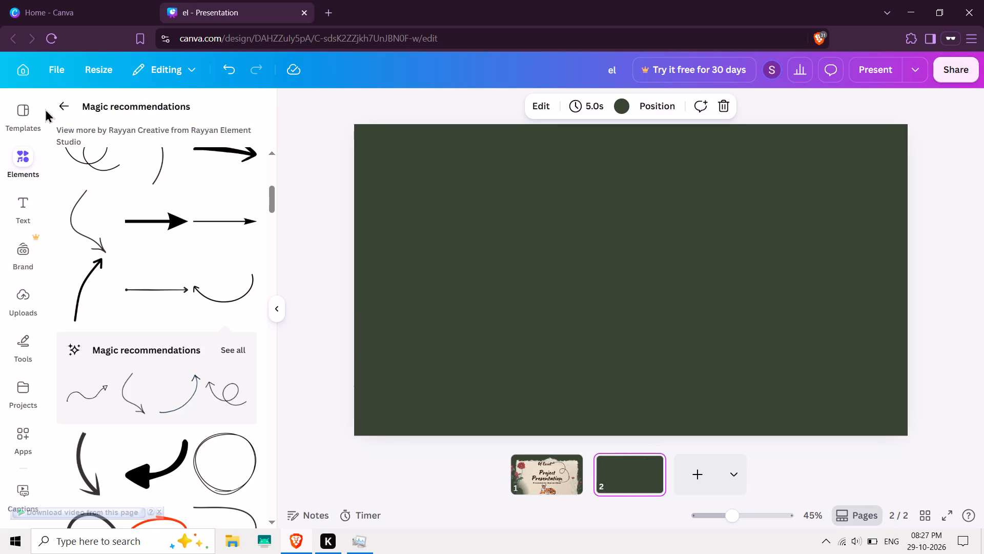
click(66, 102)
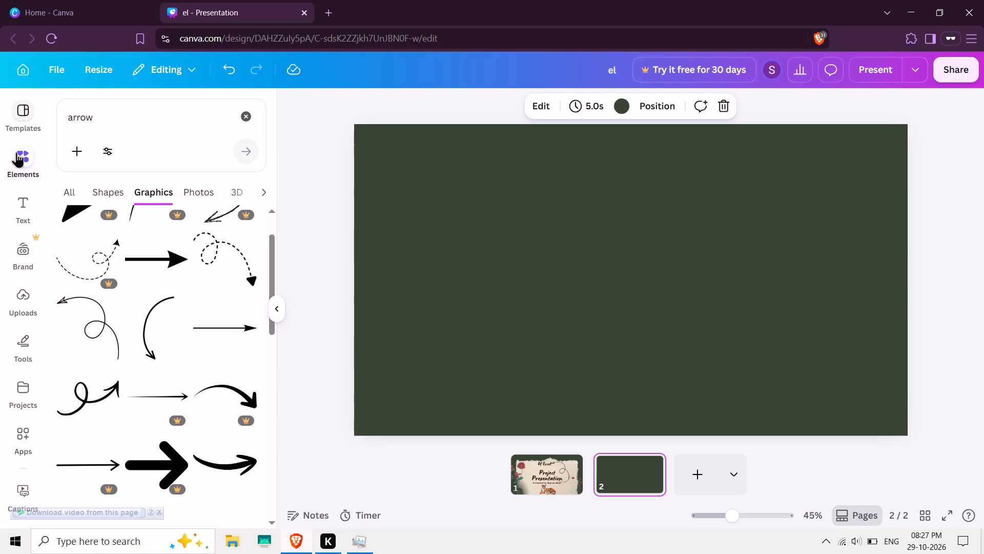
click(20, 109)
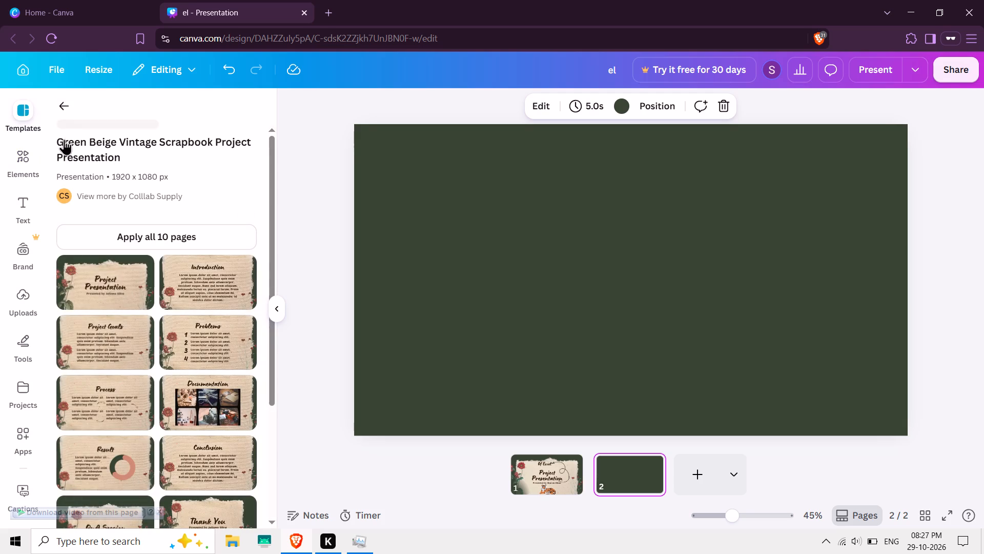
click(218, 272)
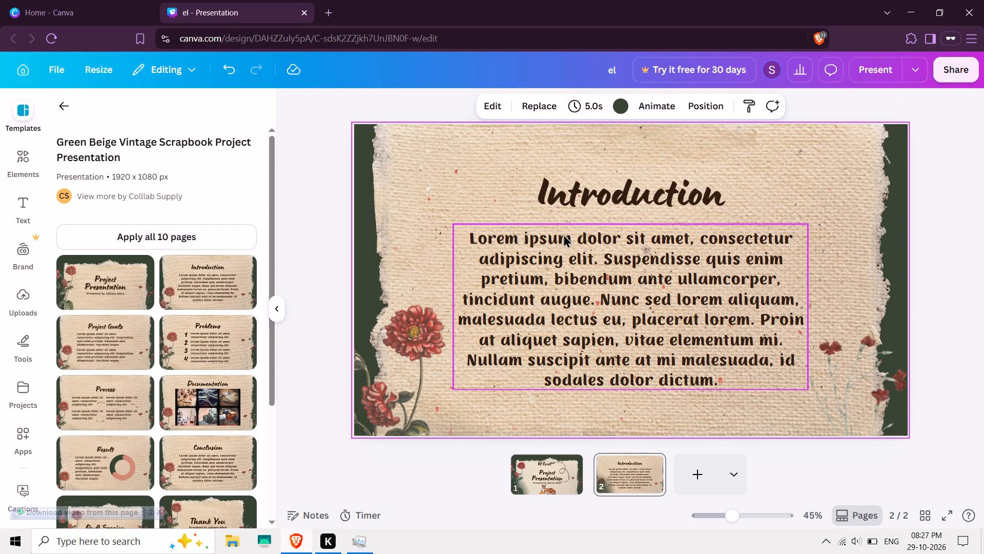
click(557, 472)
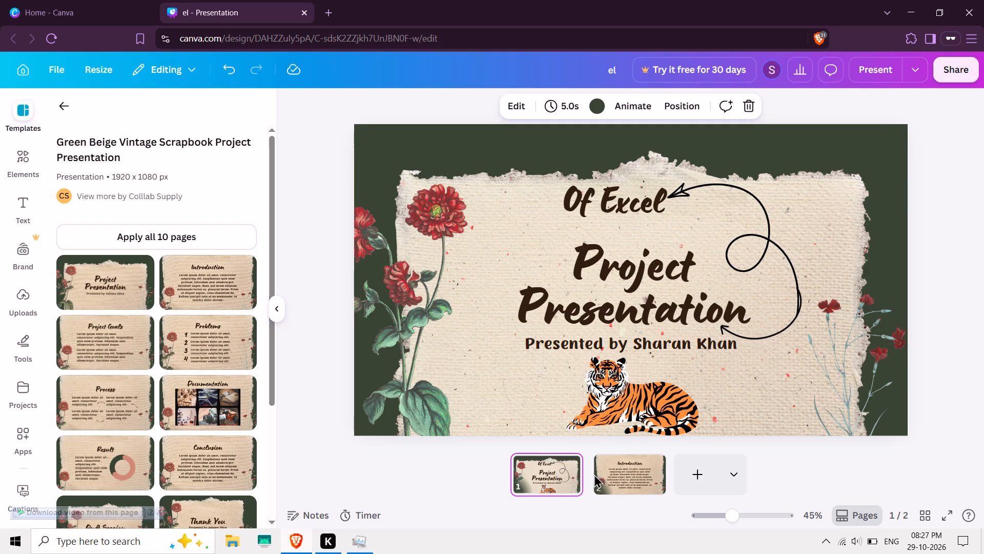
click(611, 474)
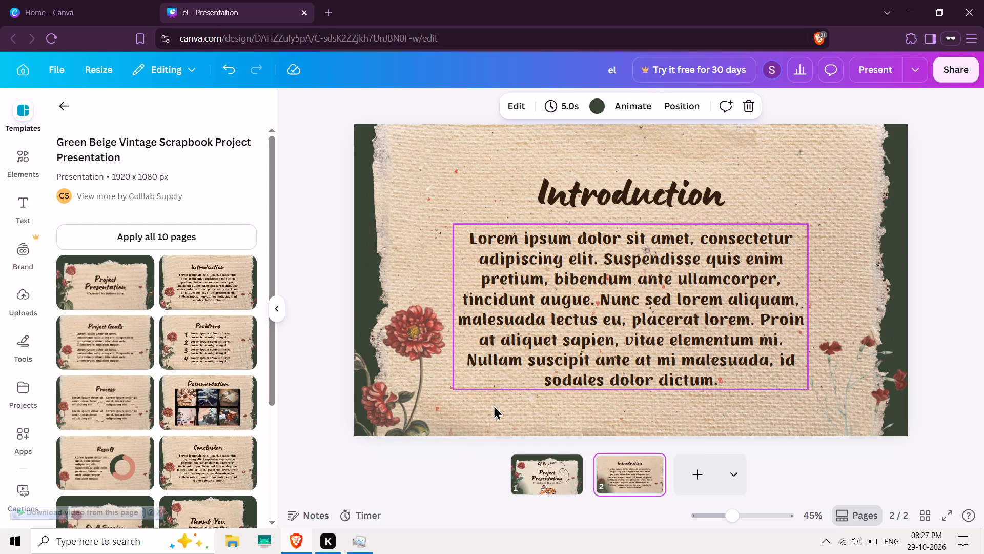
Switch to File Explorer and open the "exce;" folder on New Volume (D:).
click(232, 538)
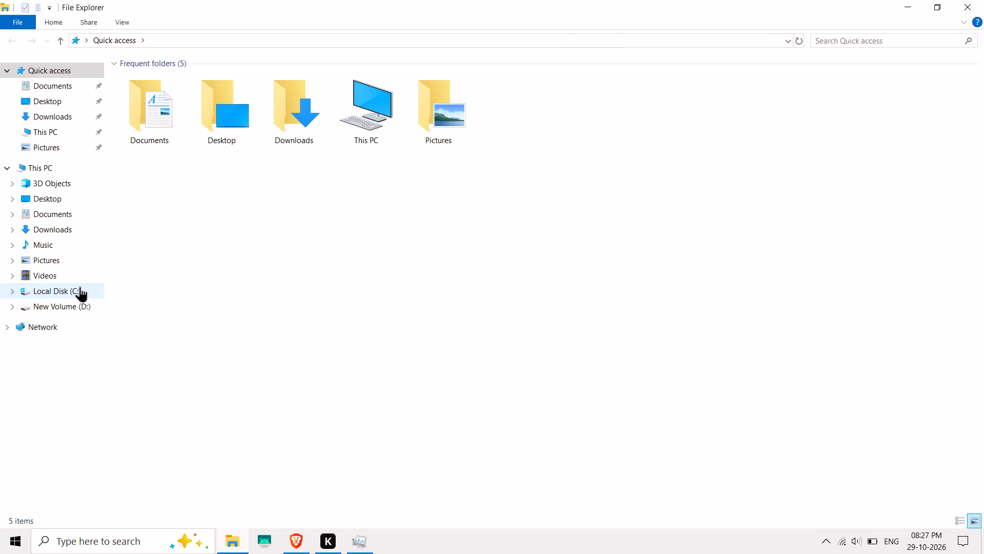
click(82, 312)
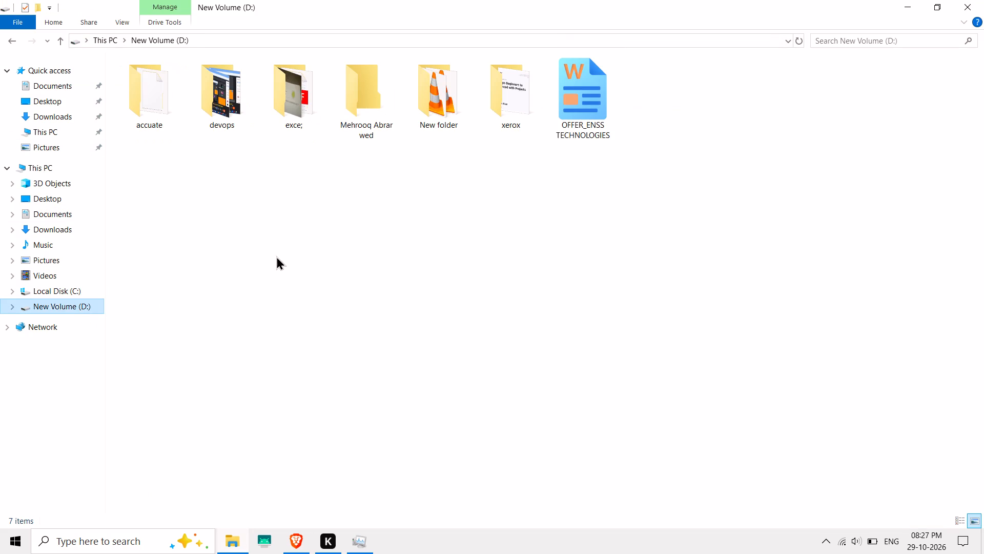
double_click(278, 84)
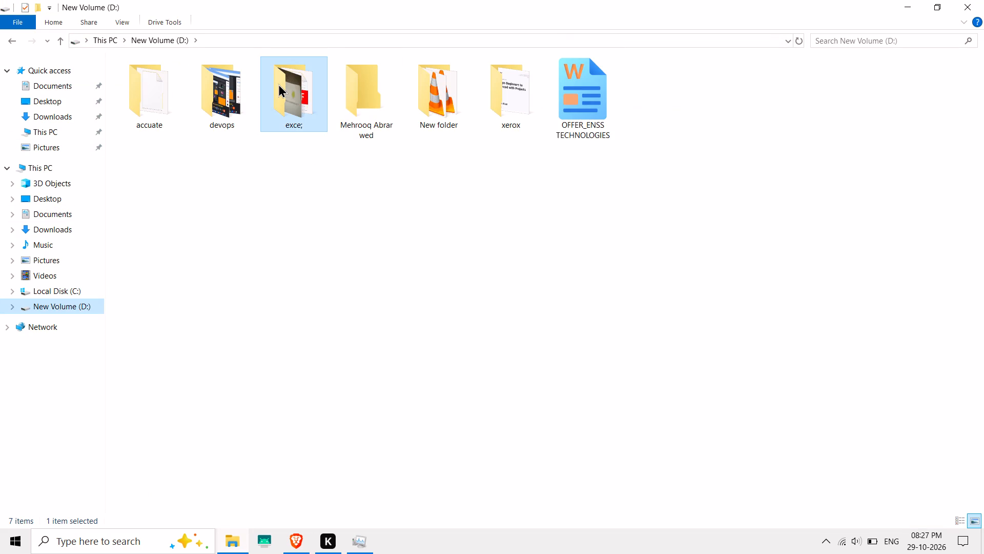
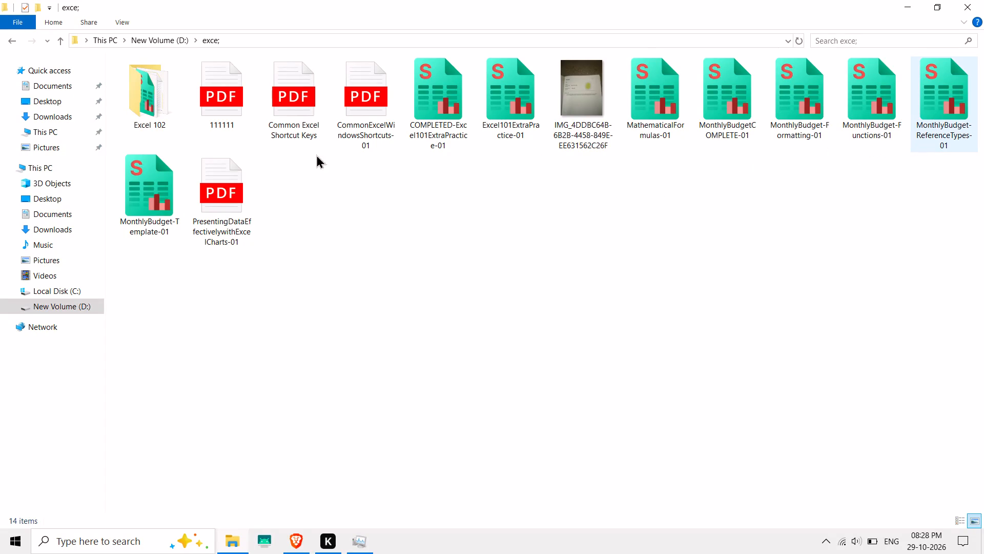
Open the Excel 102 folder and open the CLIENT file workbook in it.
double_click(170, 94)
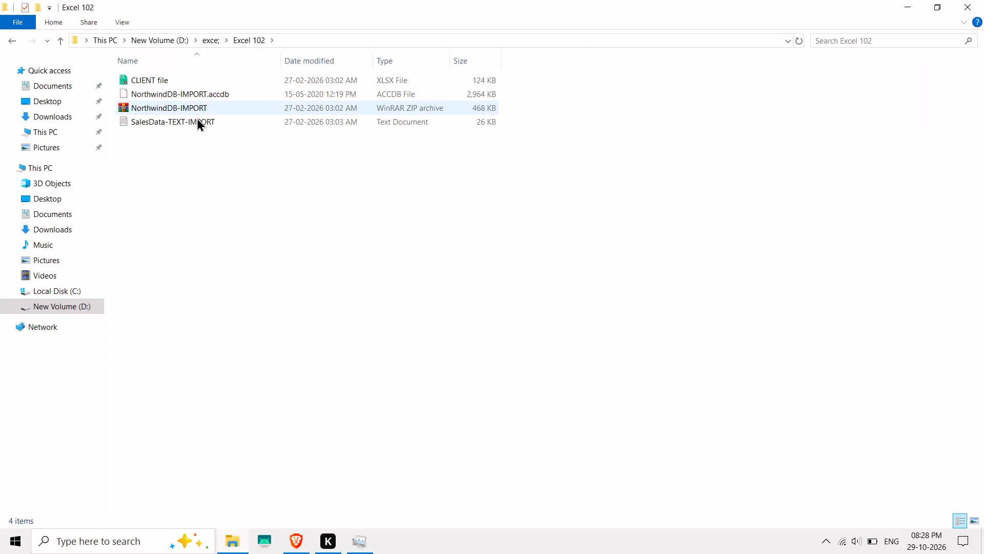
click(273, 83)
double_click(273, 83)
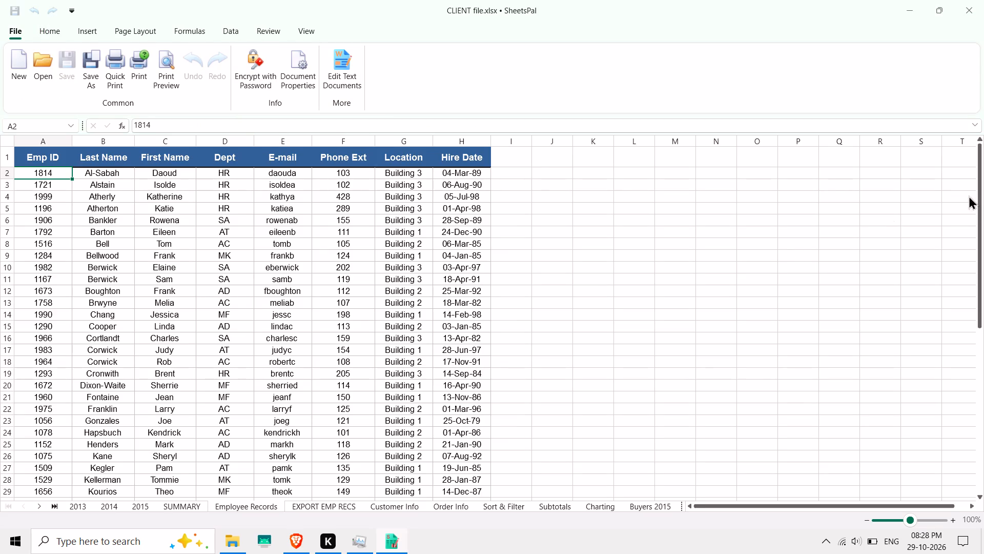
Examine the Employee Records list from top to bottom and look through the workbook's other sheets, from 2013 to Buyers 2015.
drag(983, 195, 980, 230)
drag(980, 230, 975, 292)
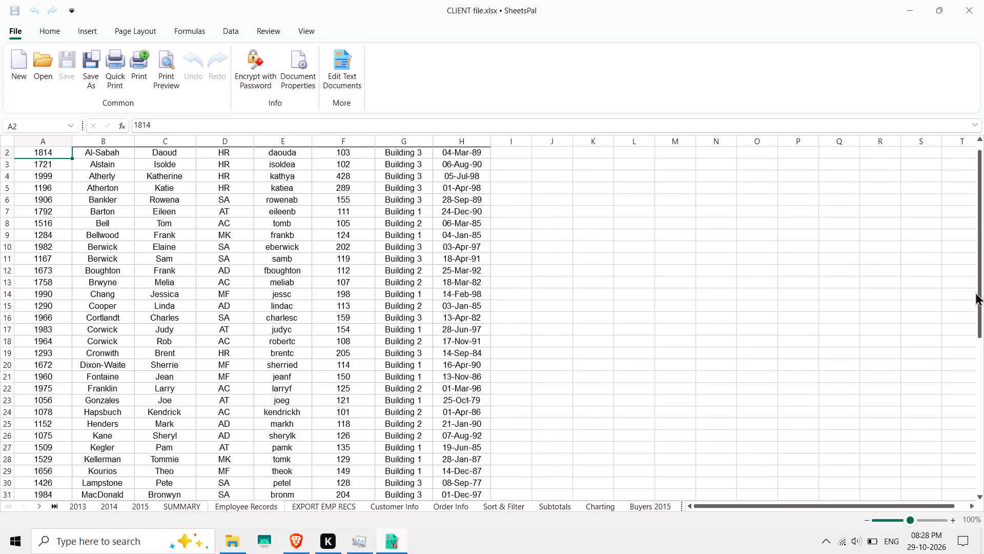
drag(975, 292, 979, 226)
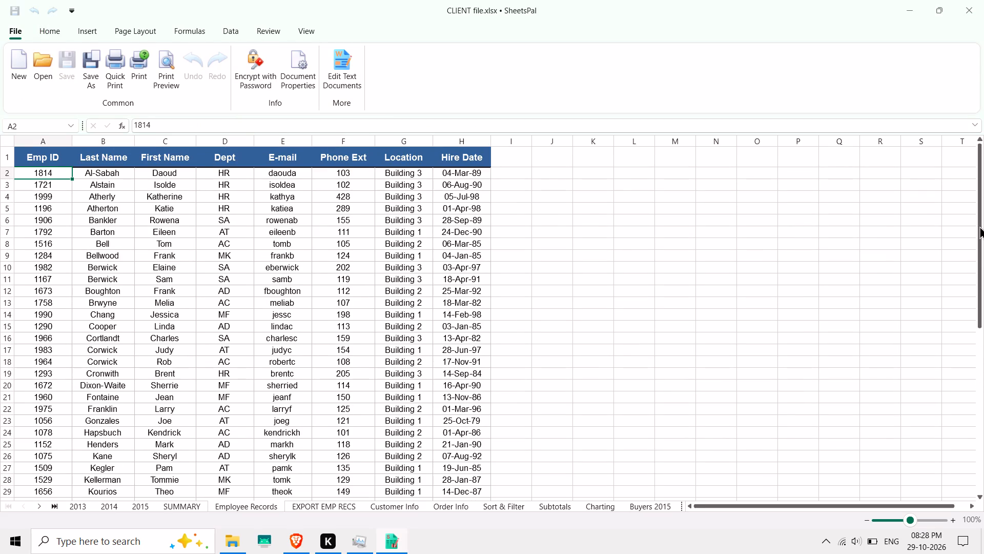
drag(979, 226, 982, 380)
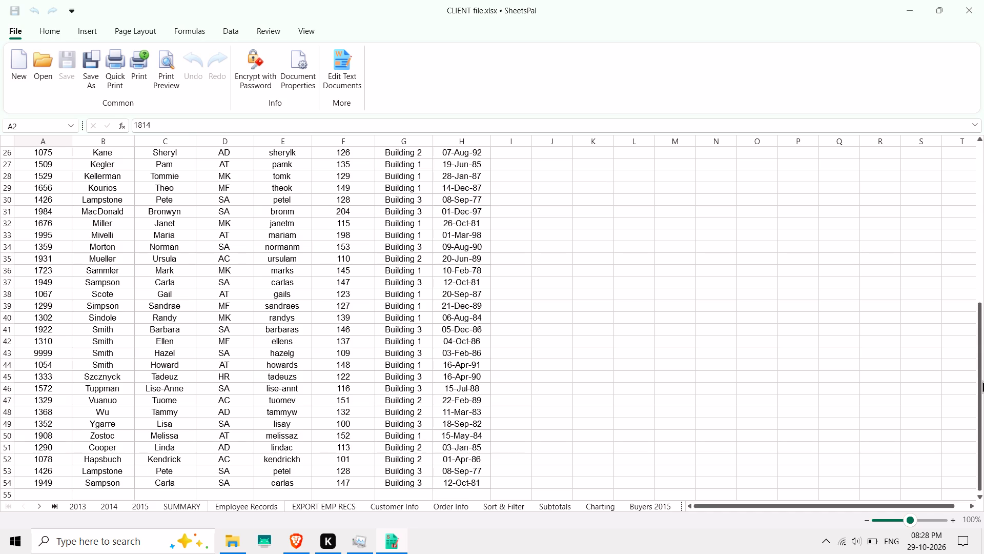
drag(982, 380, 966, 196)
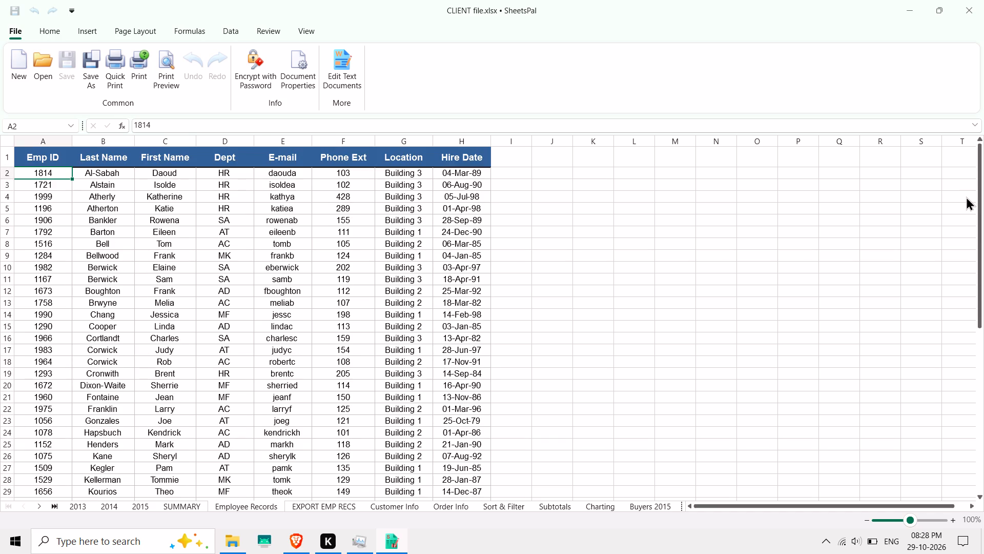
drag(966, 196, 981, 192)
click(116, 508)
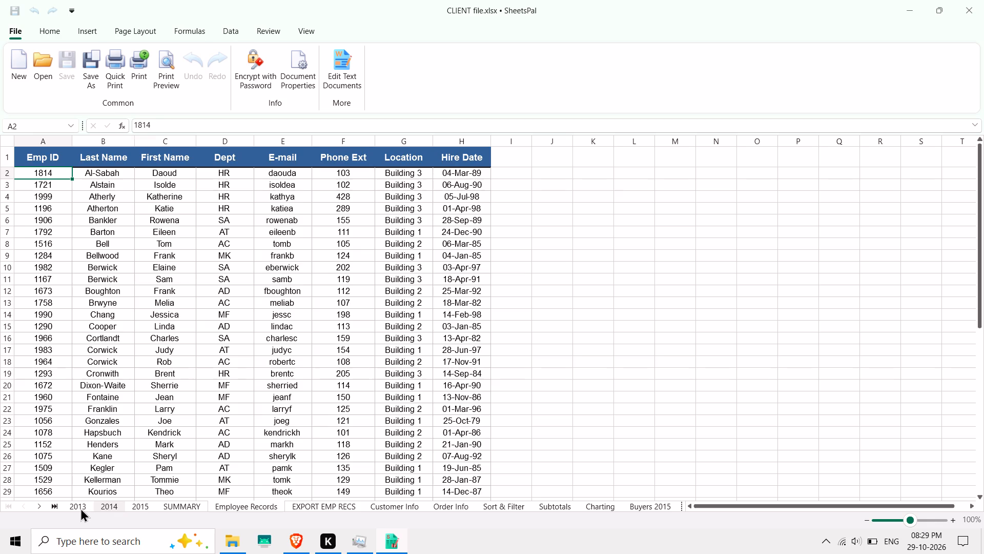
click(79, 507)
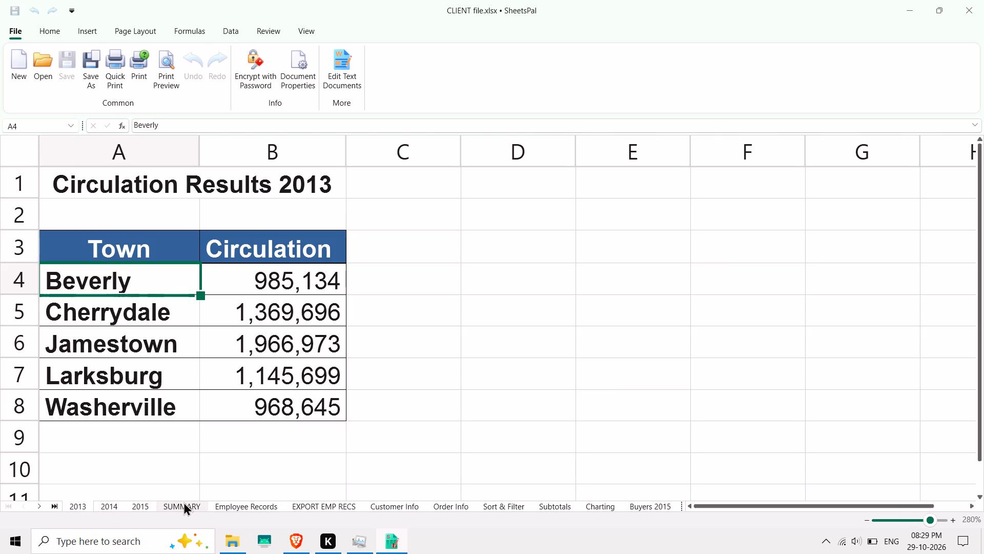
click(226, 503)
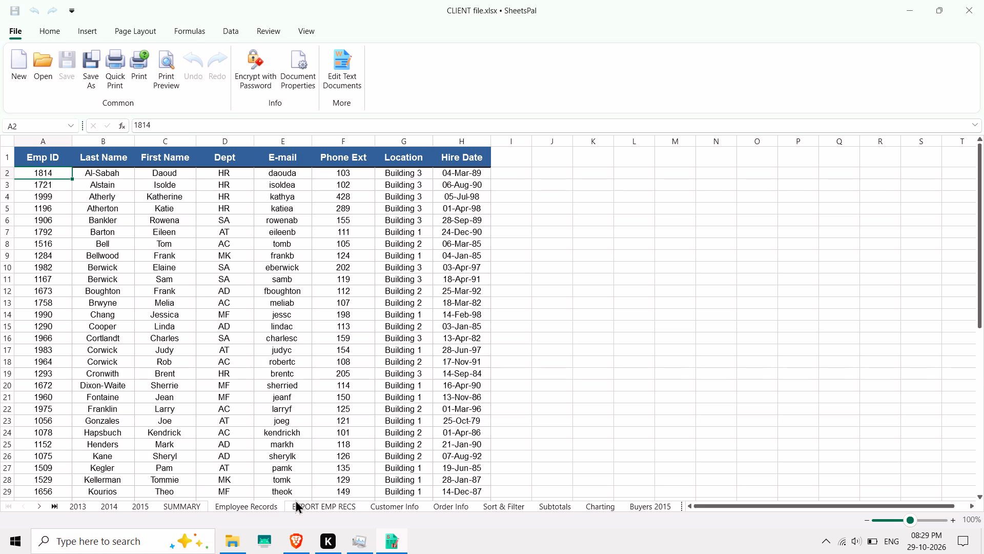
click(302, 506)
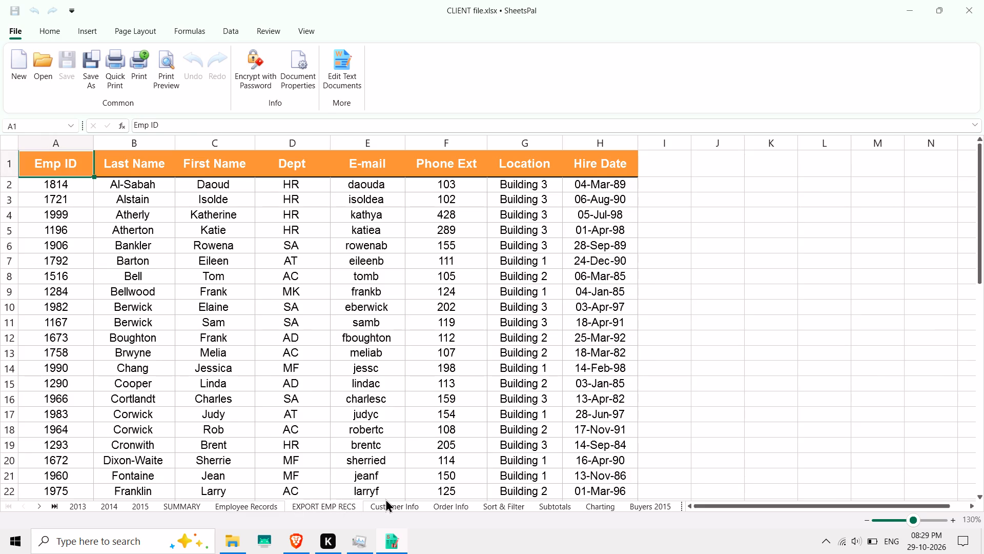
click(386, 506)
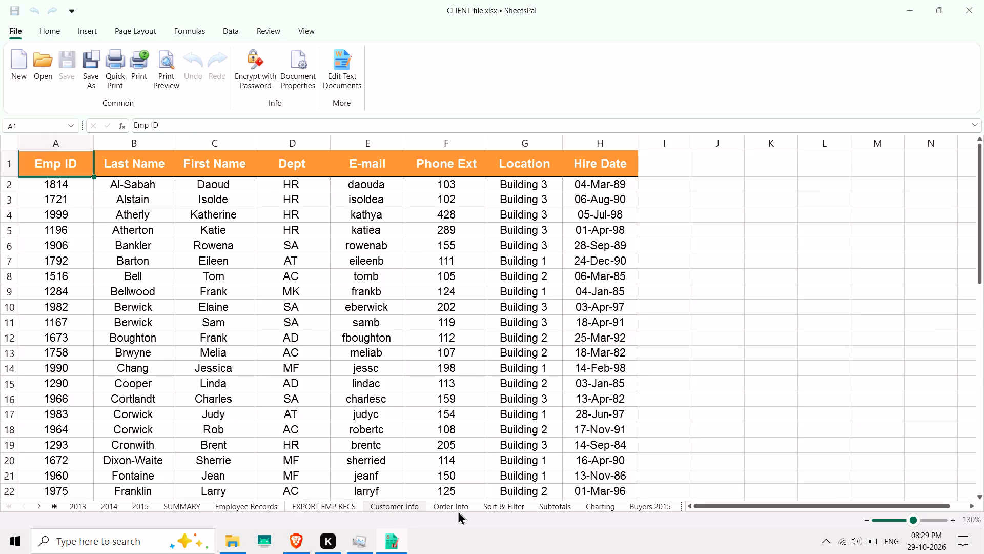
click(459, 510)
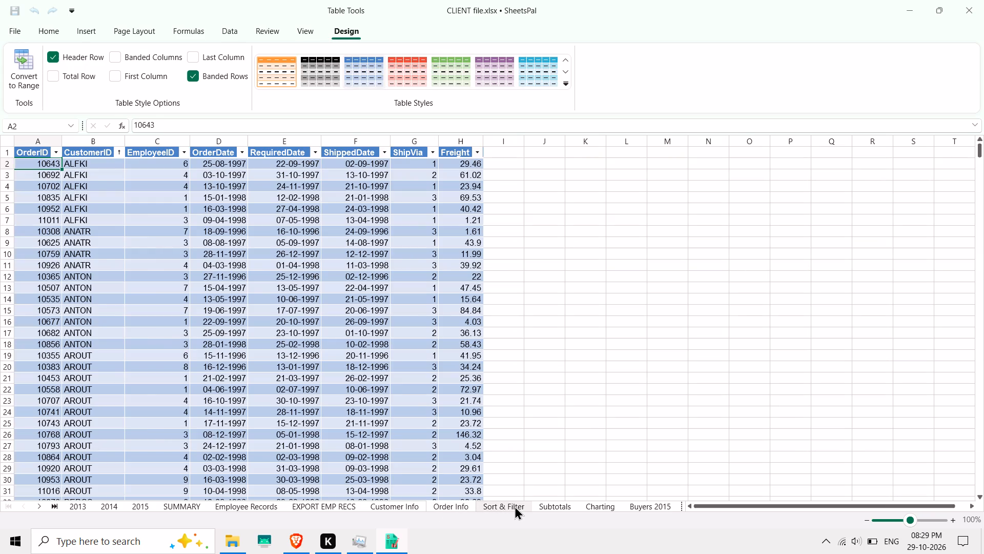
click(515, 506)
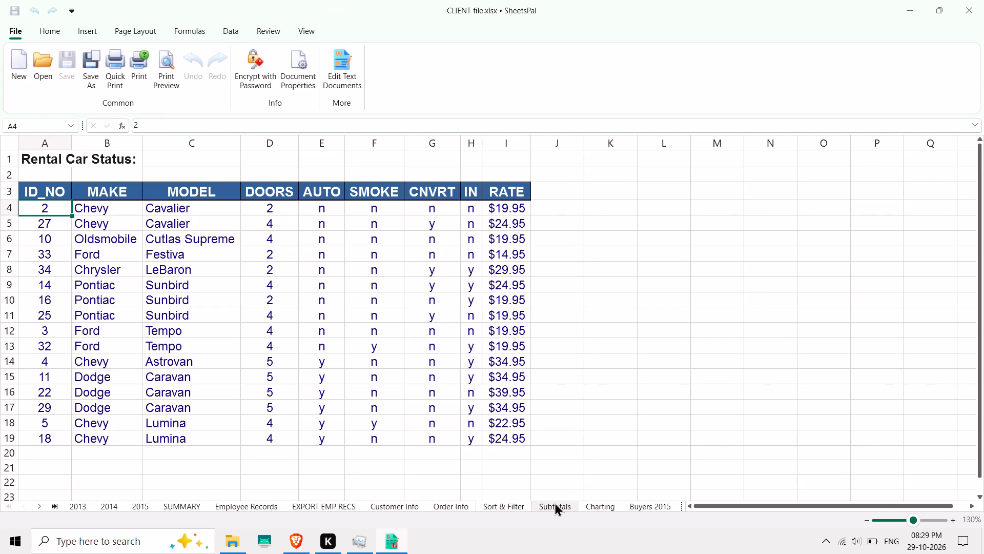
click(555, 502)
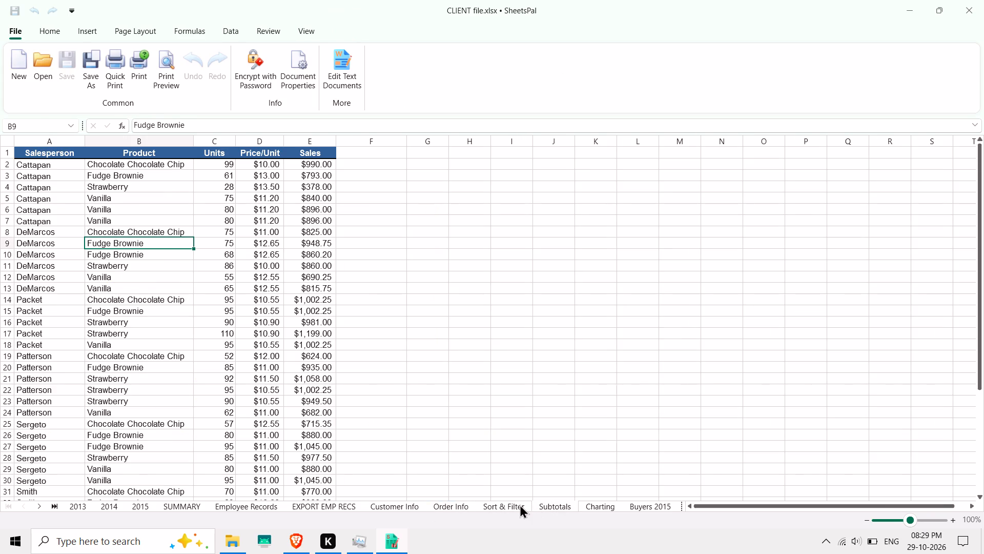
click(589, 510)
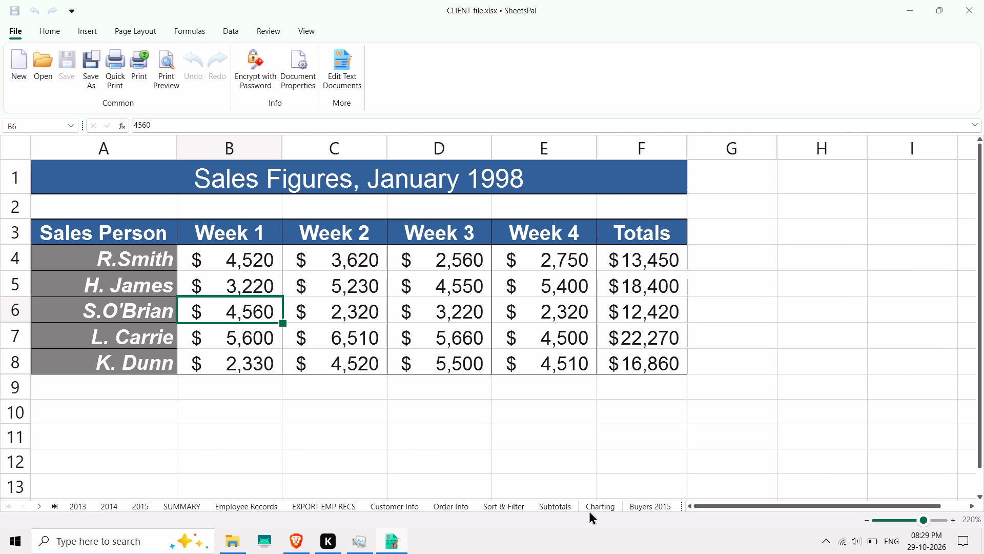
click(638, 505)
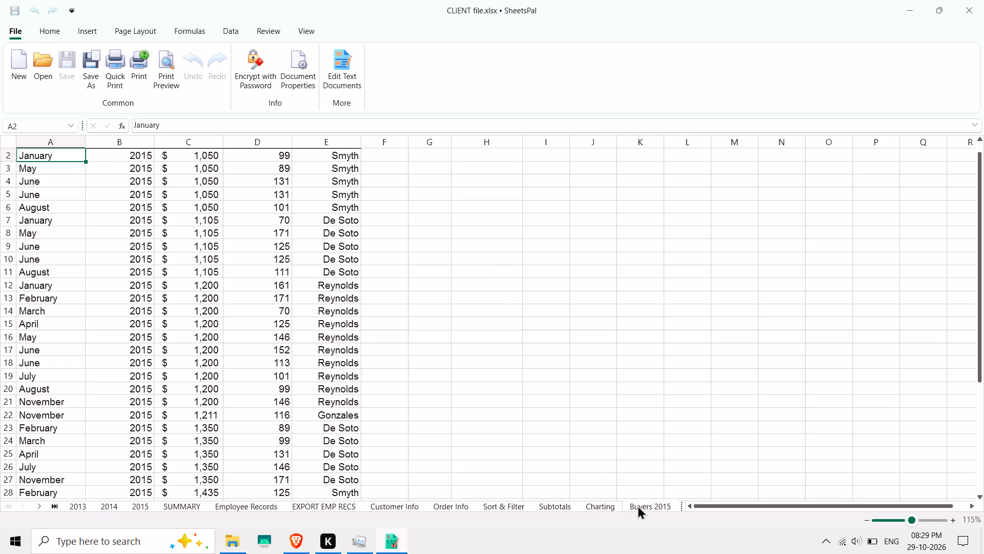
click(344, 503)
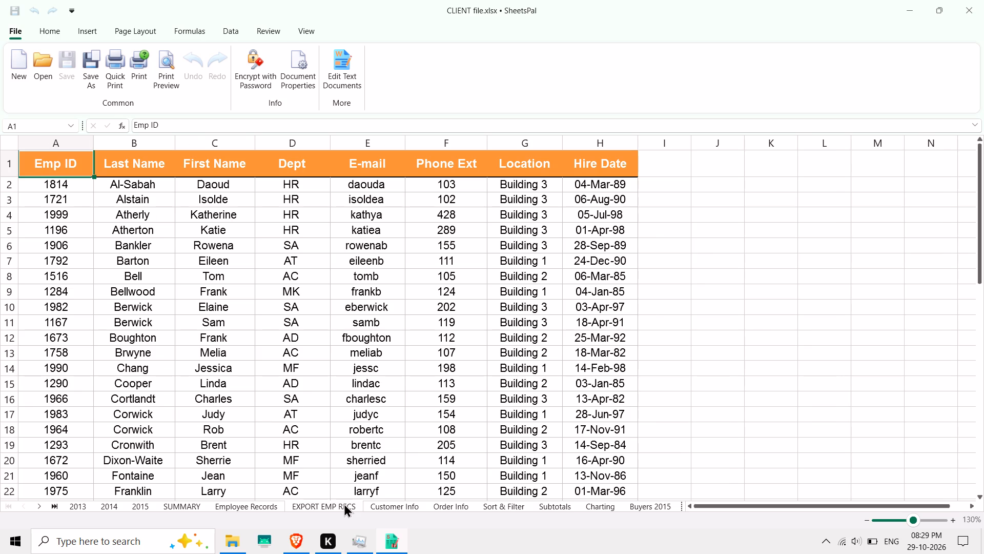
Capture a full-screen screenshot of each of the Employee Records, Customer Info and Order Info sheets.
click(271, 504)
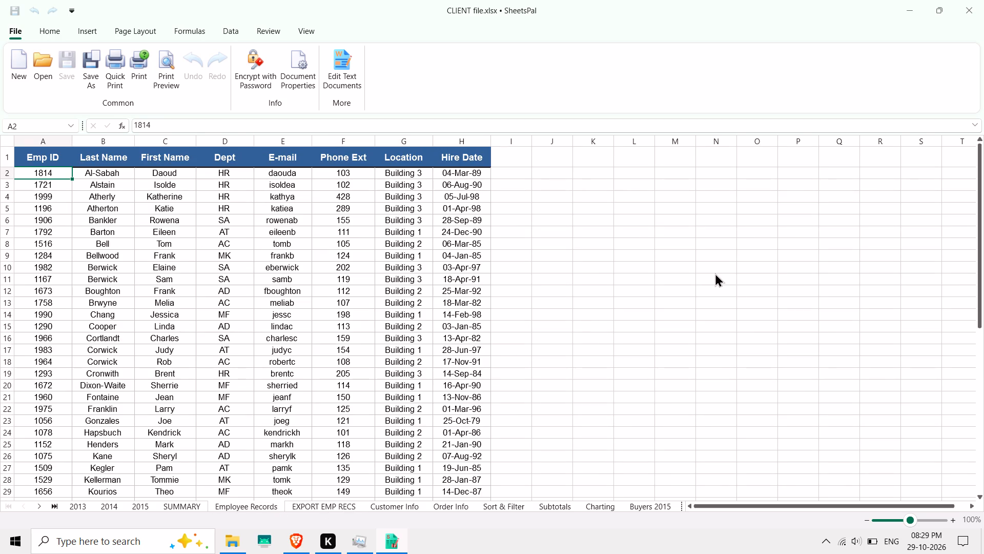
key(super+Print)
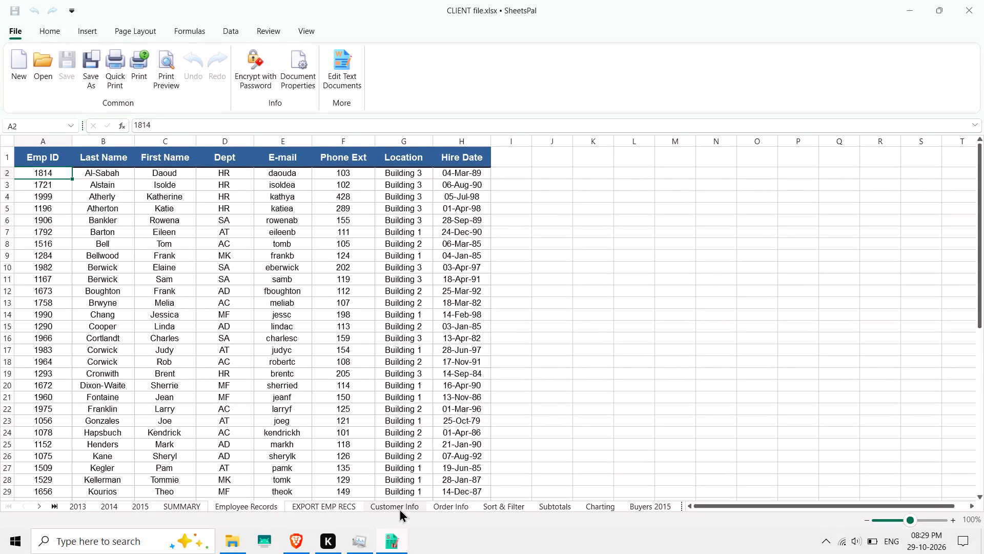
click(408, 507)
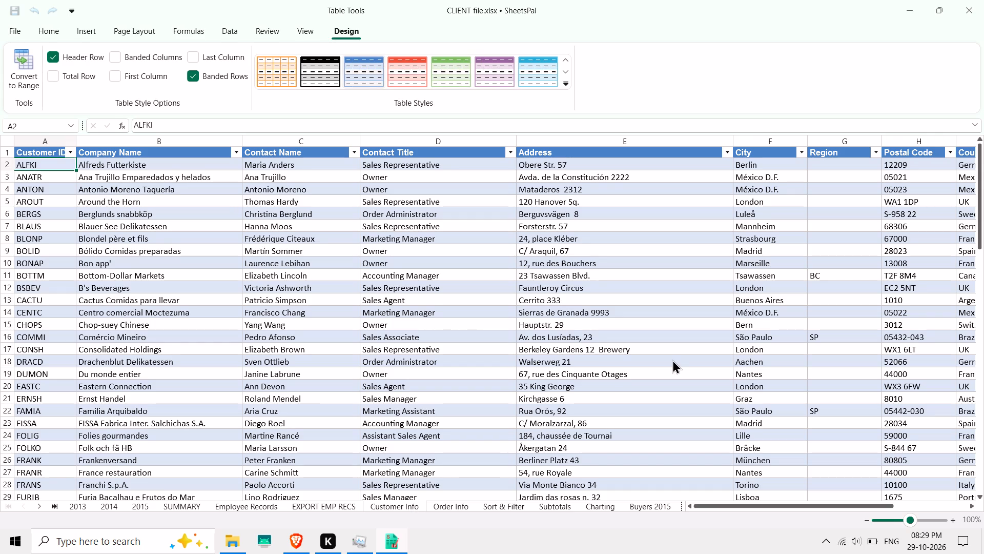
key(super+Print)
click(467, 504)
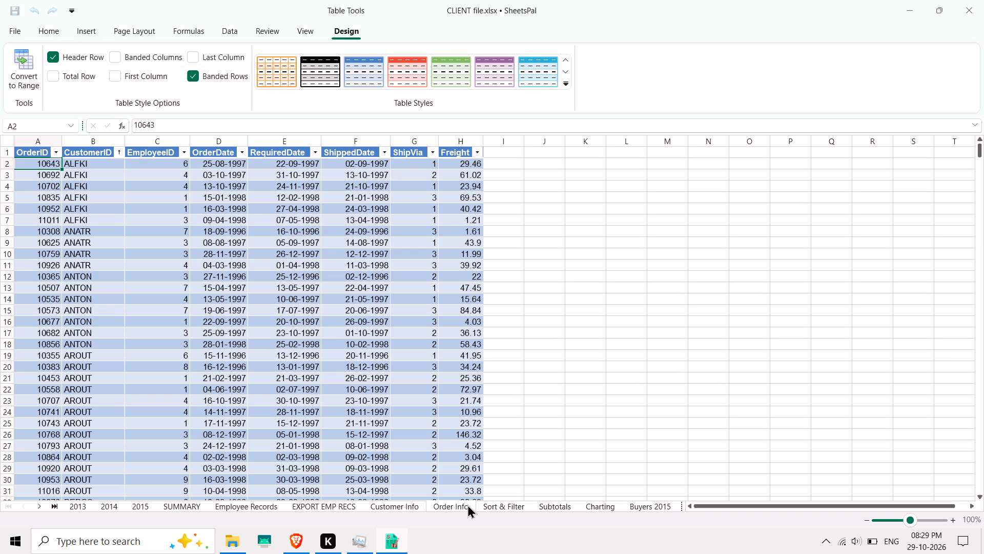
key(super+Print)
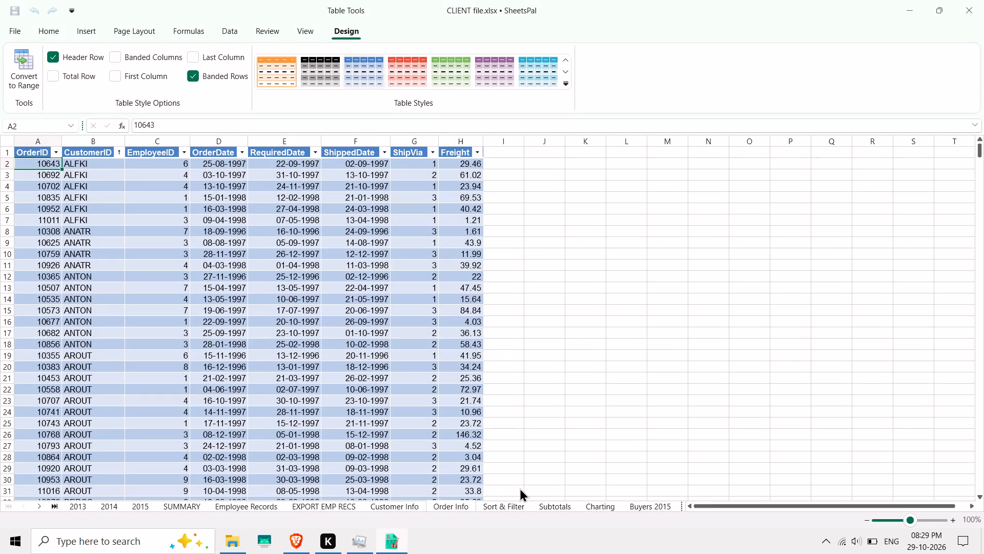
Go past the Sort & Filter and Charting sheets and capture a full-screen screenshot of the Buyers 2015 sheet.
click(512, 504)
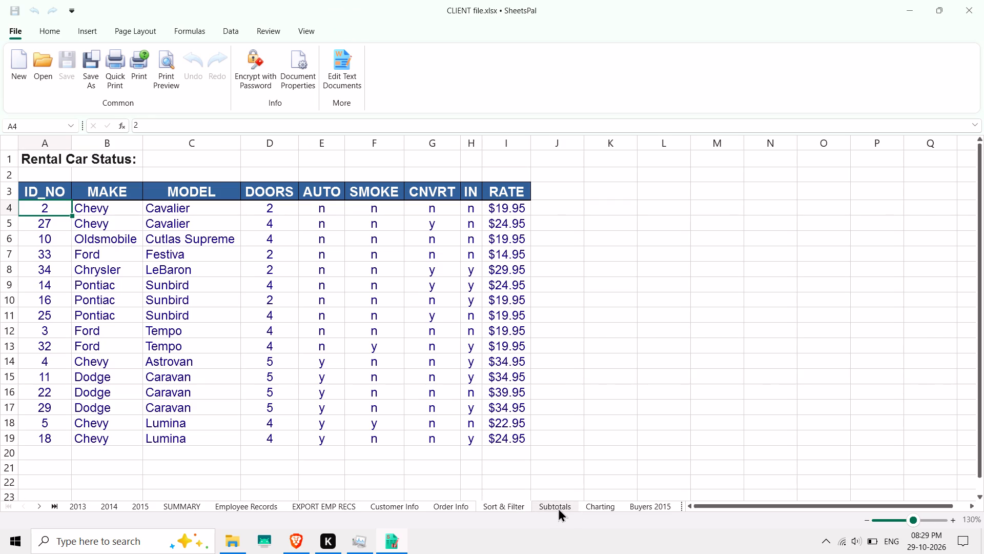
click(588, 504)
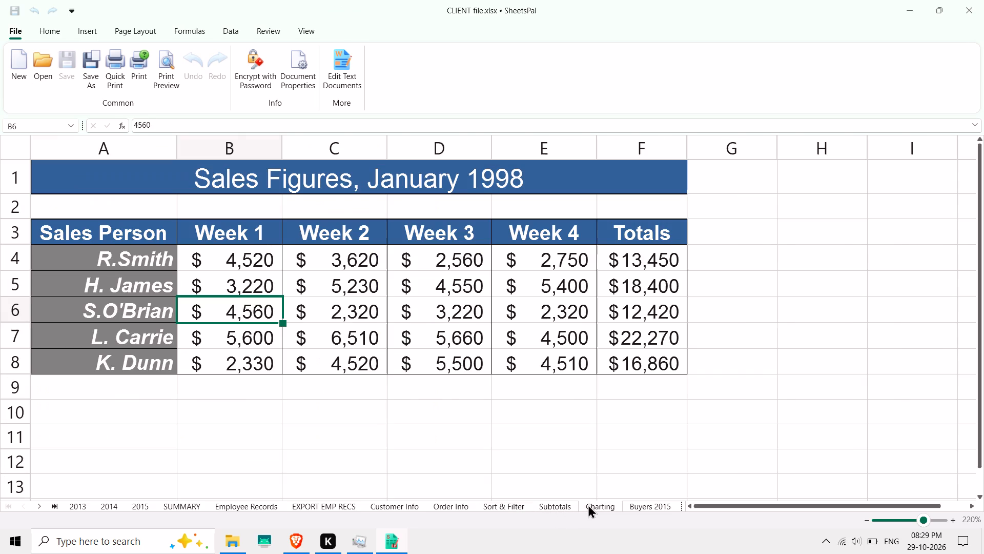
click(637, 500)
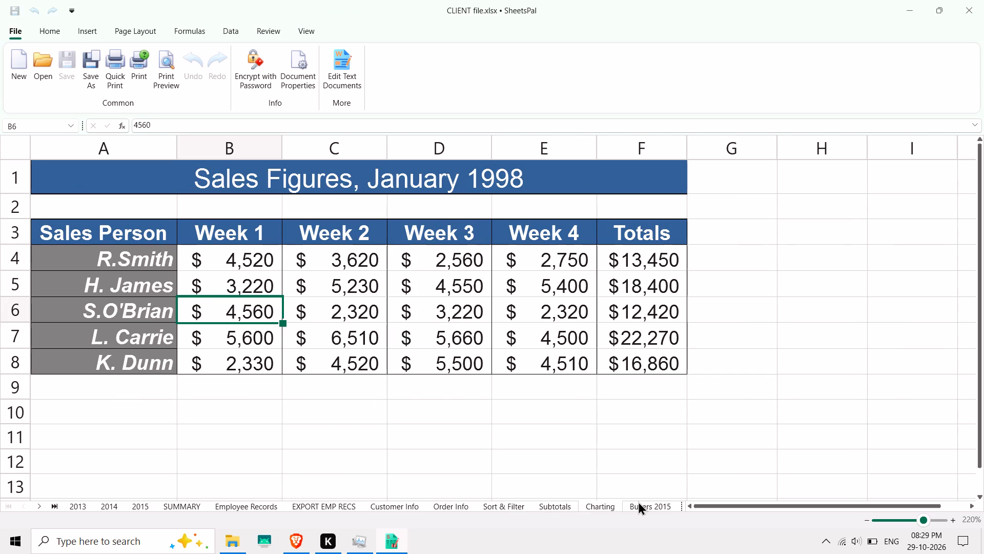
click(640, 502)
key(super+Print)
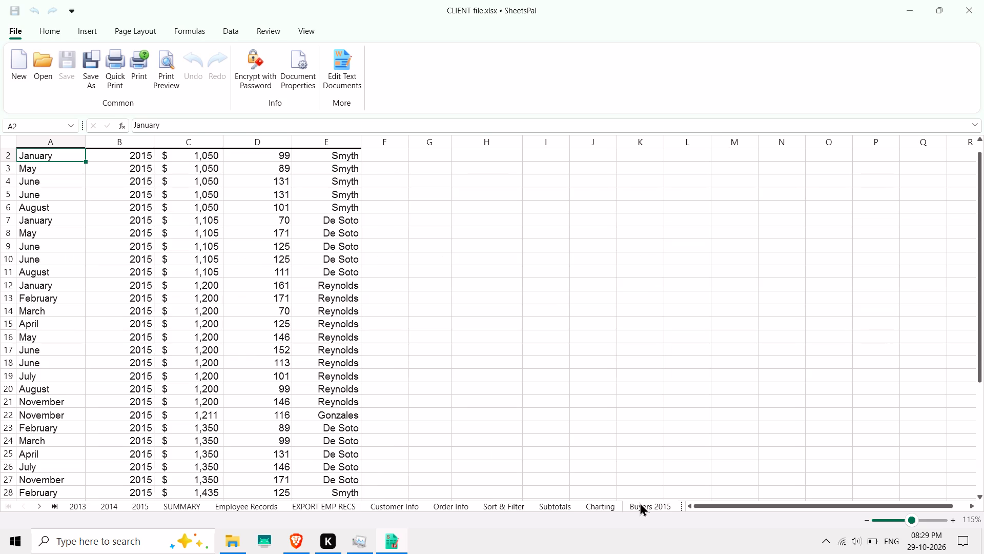
Switch to the Canva presentation in Brave and open the Introduction page's placeholder paragraph for text editing.
click(299, 543)
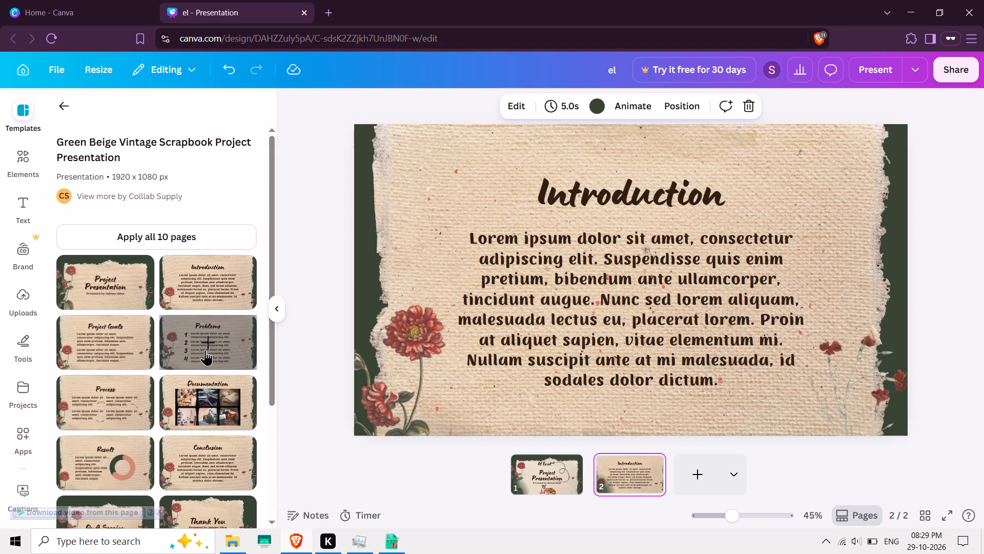
click(613, 243)
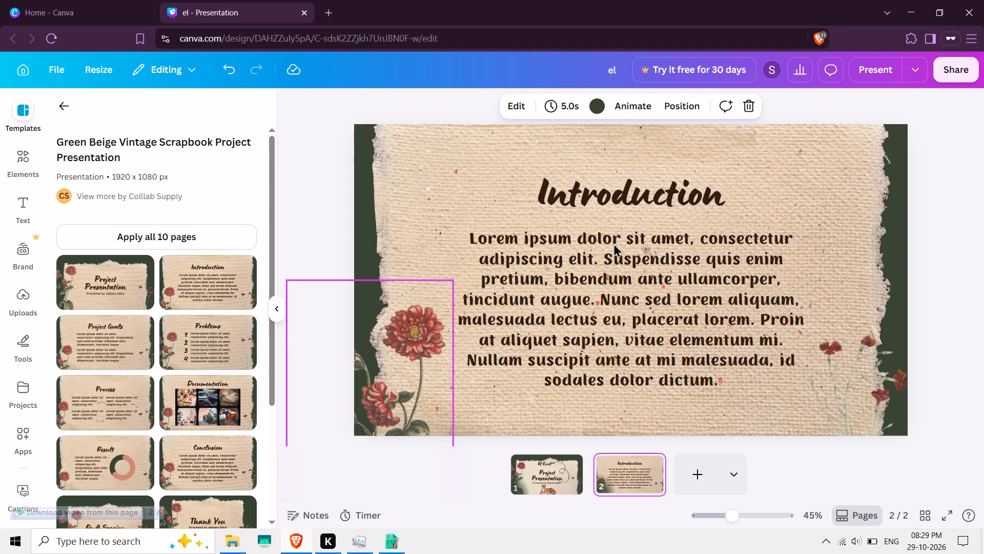
triple_click(626, 272)
click(626, 272)
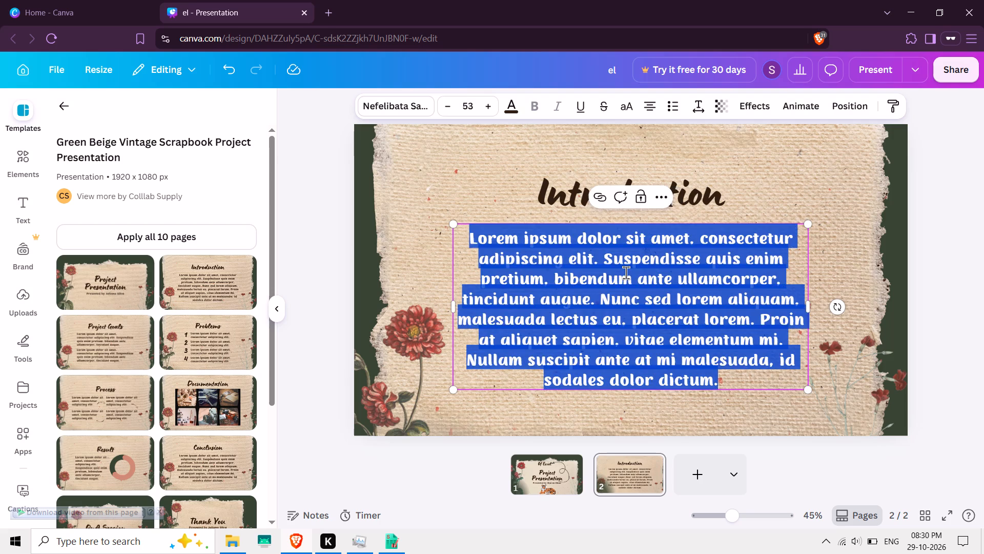
triple_click(626, 272)
click(626, 272)
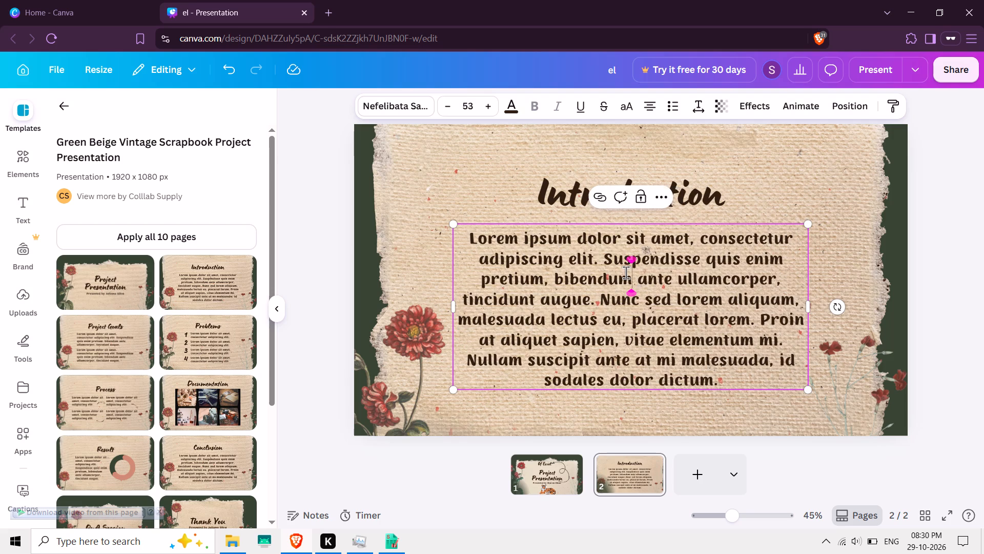
triple_click(626, 272)
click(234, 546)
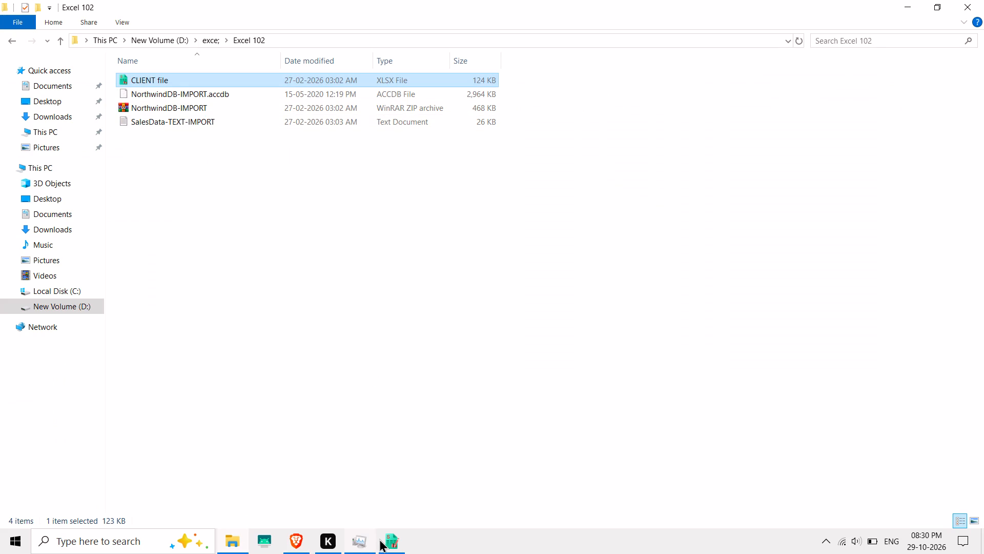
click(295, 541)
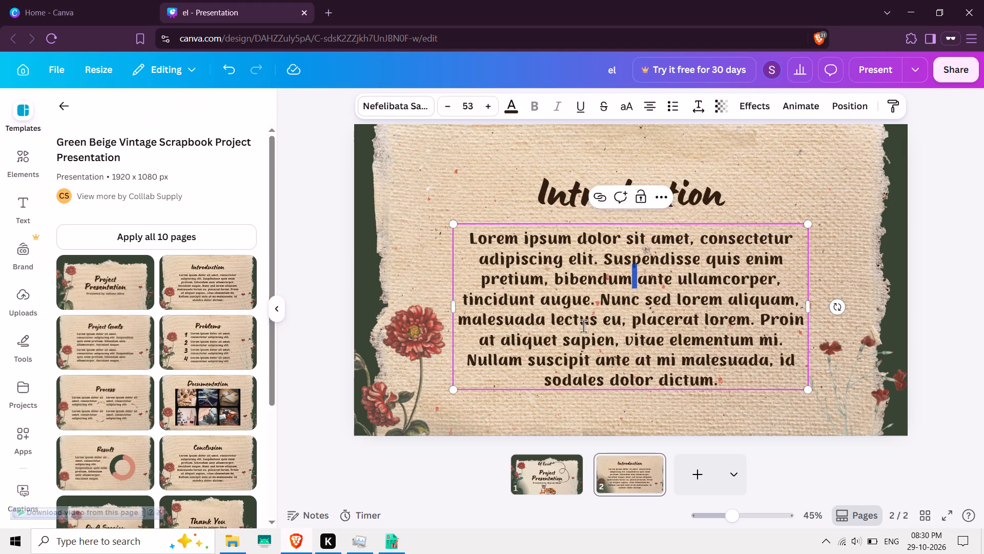
triple_click(599, 324)
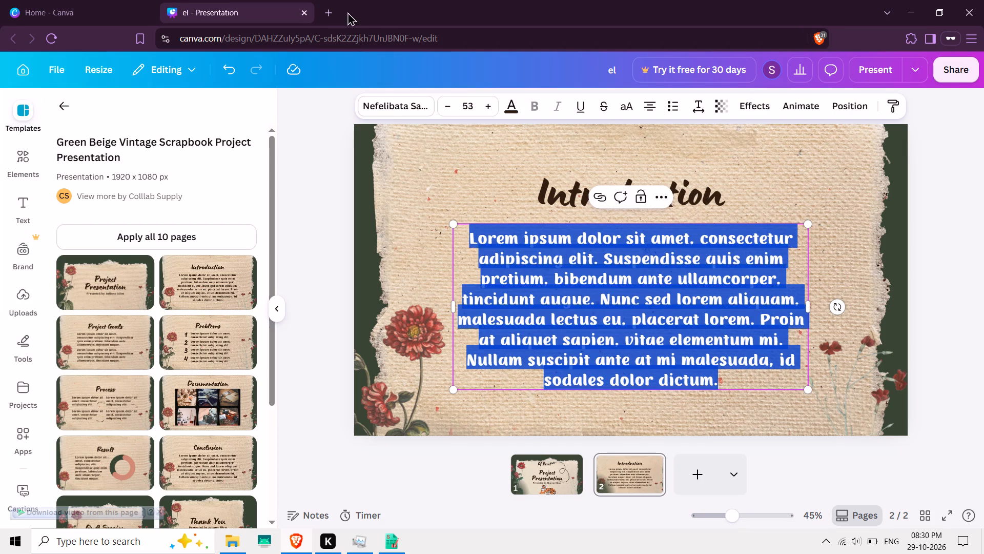
click(329, 20)
text(cha)
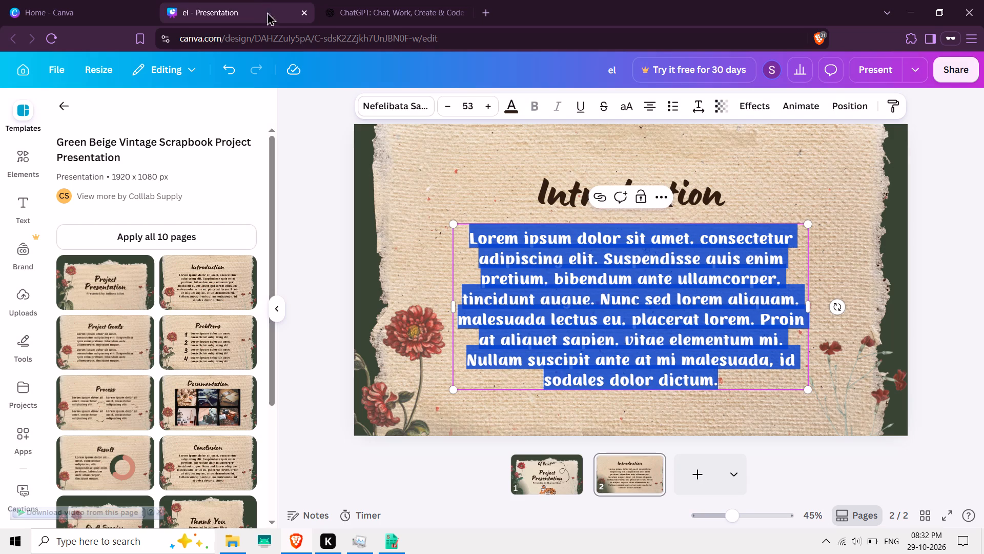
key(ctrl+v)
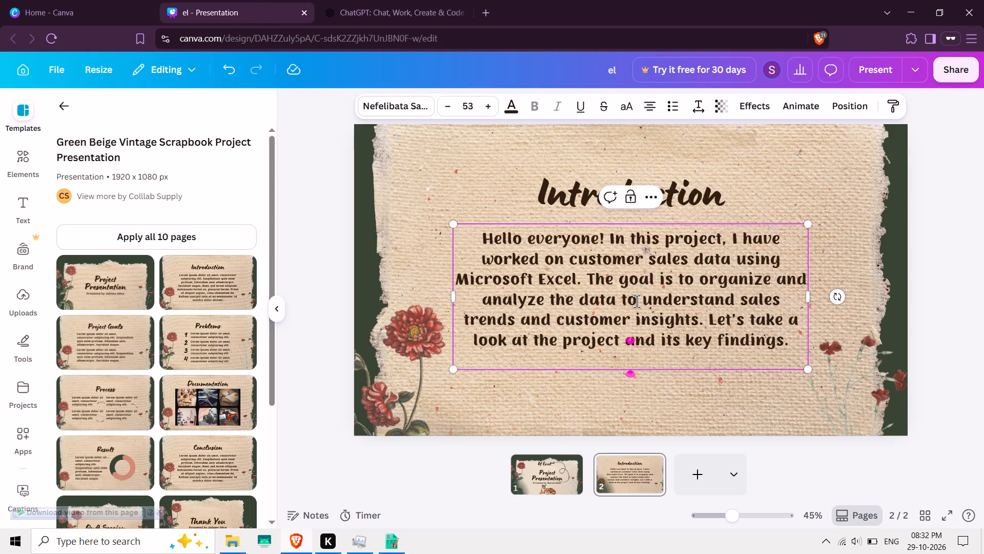
Recolour the Introduction page's paper background, changing its pinkish-brown colour to the design's red and its beige colour to white.
click(807, 152)
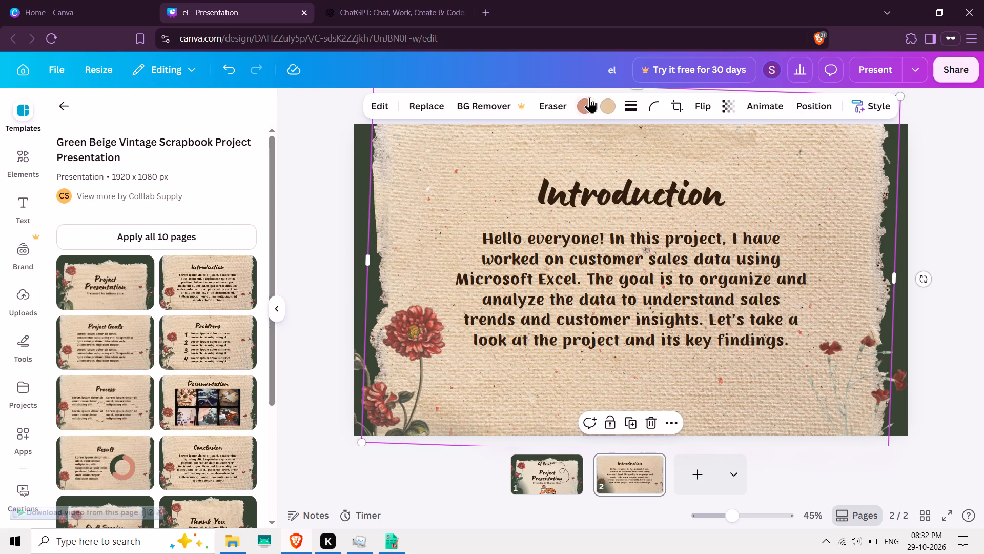
click(583, 109)
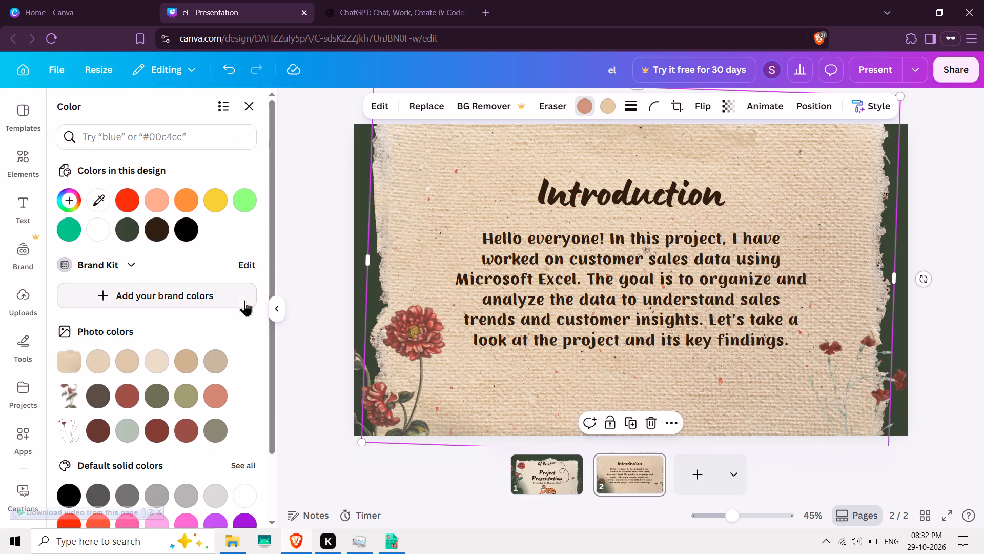
click(133, 193)
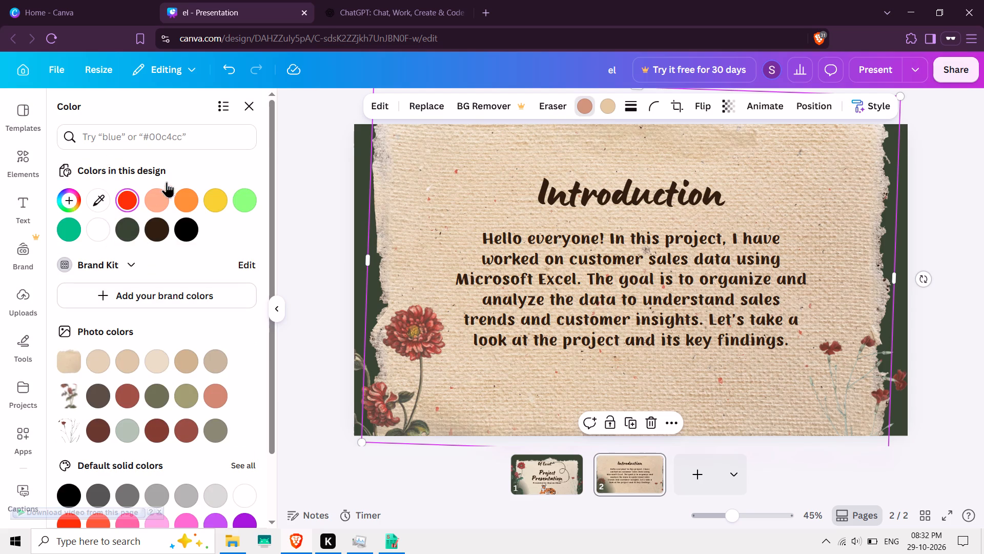
click(607, 106)
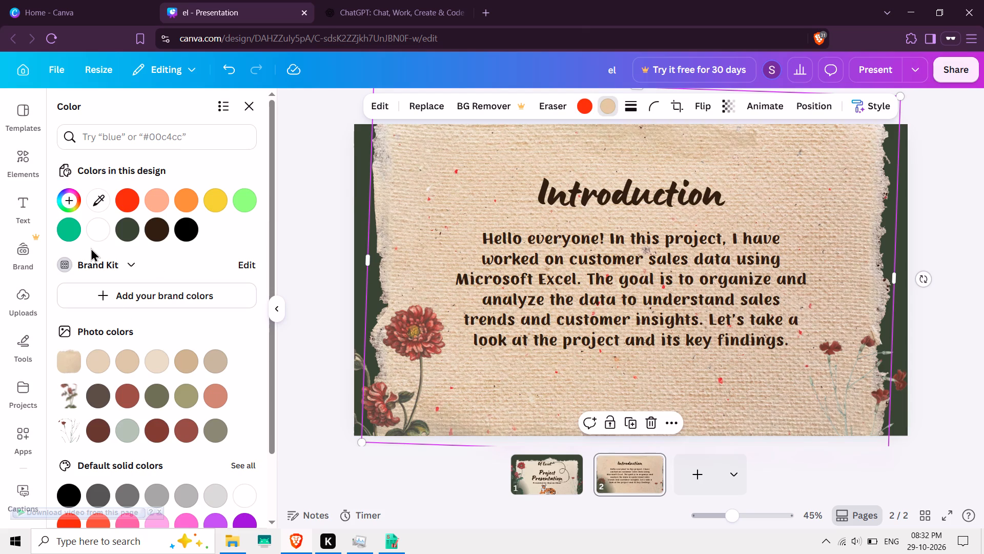
click(98, 233)
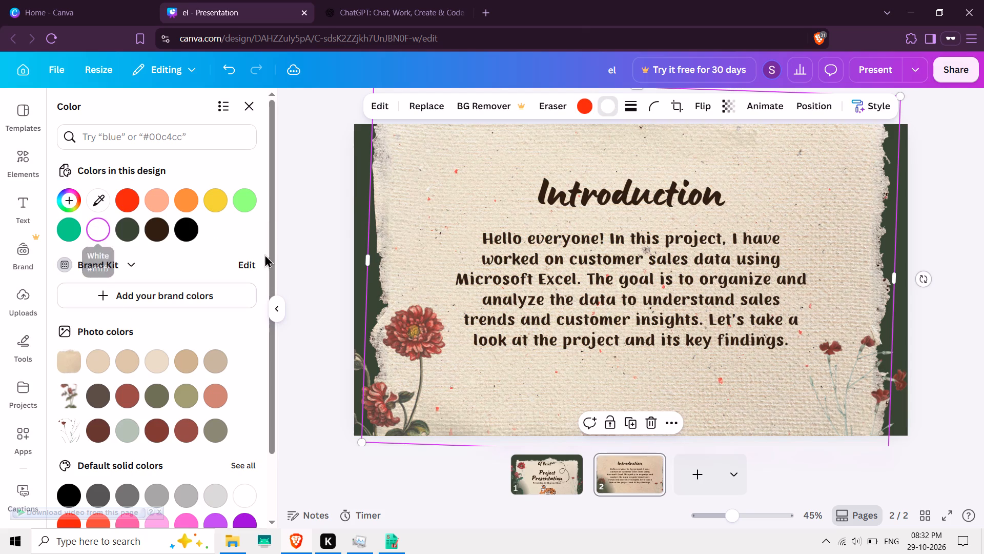
Recolour the large flower image at the Introduction page's lower-left corner, changing its pinkish colour to the design's red.
click(424, 331)
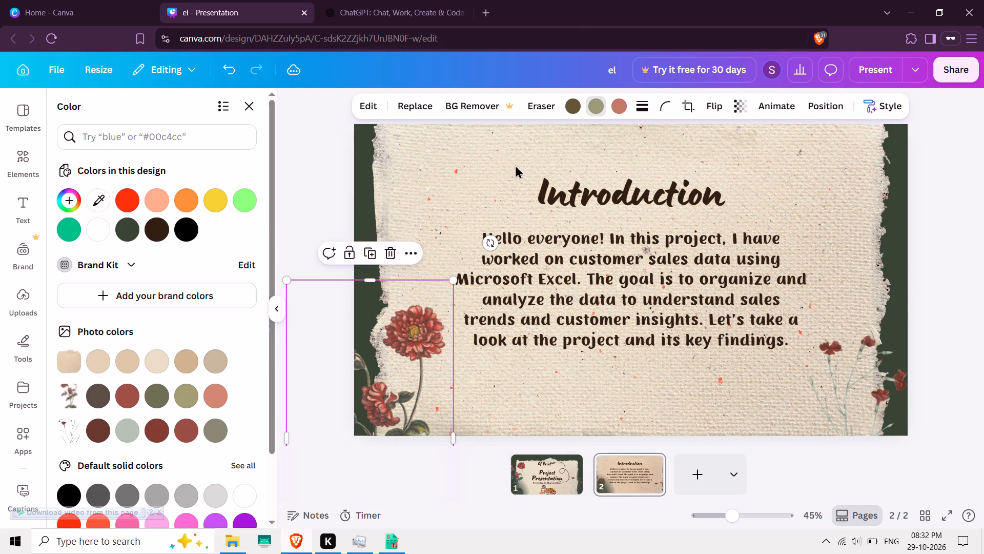
click(614, 103)
click(614, 103)
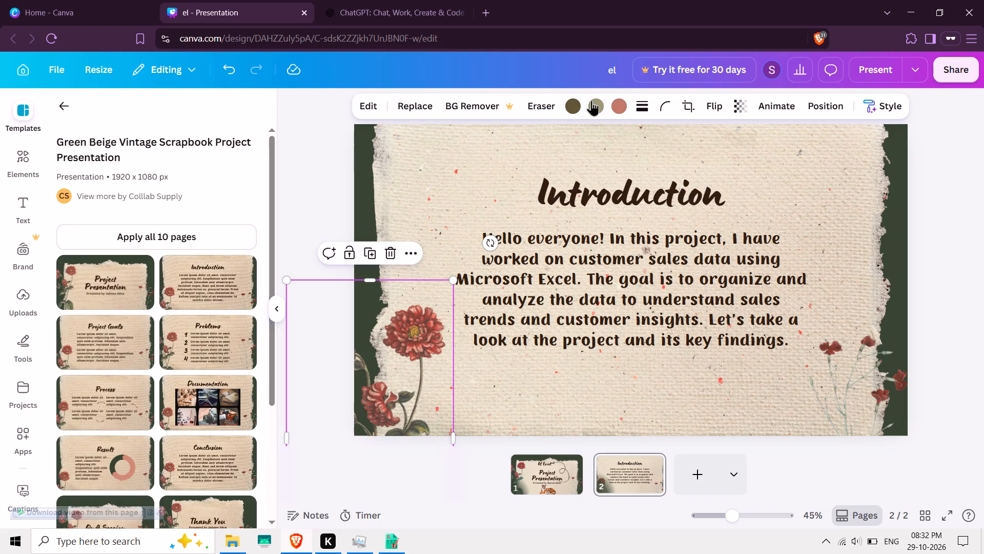
click(618, 105)
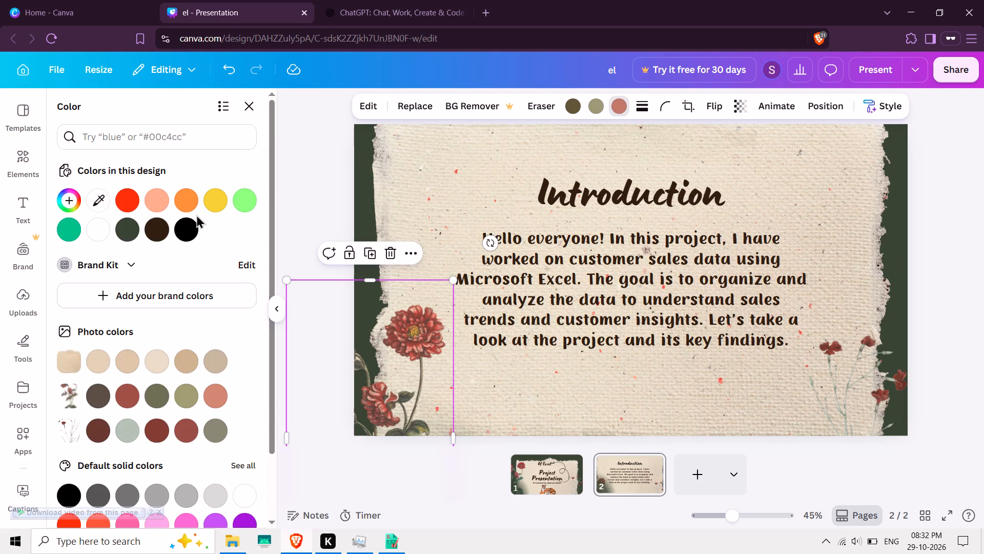
click(124, 206)
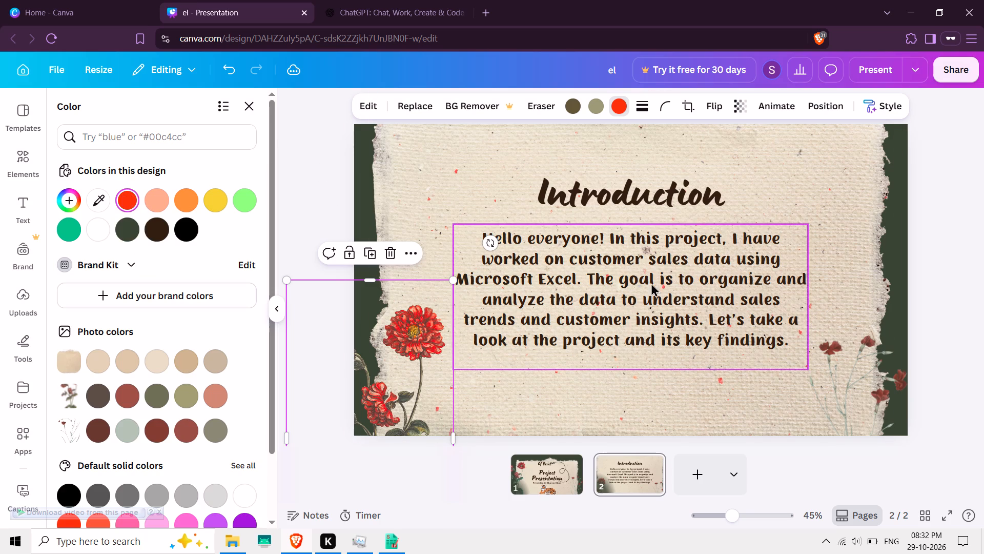
click(955, 327)
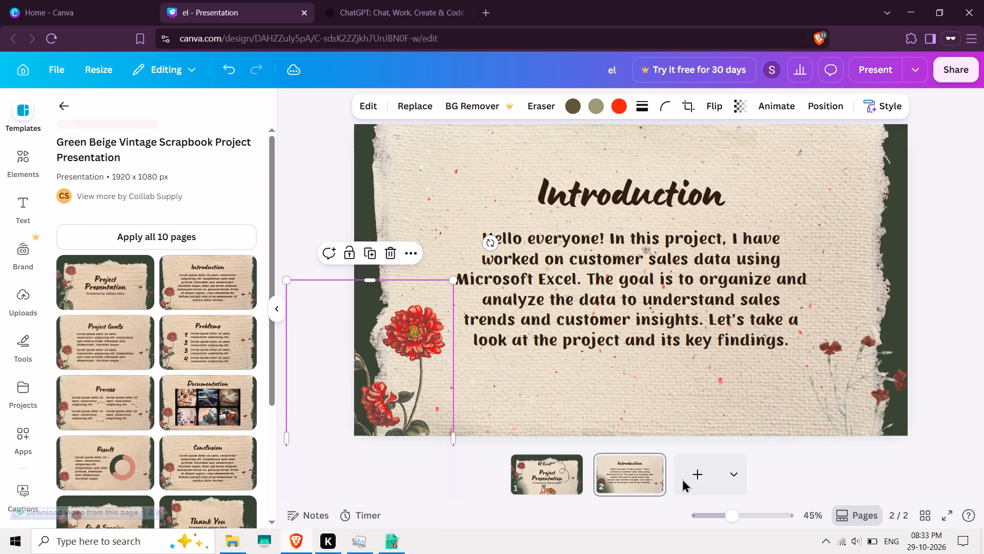
Add a blank third page after the Introduction page.
click(696, 475)
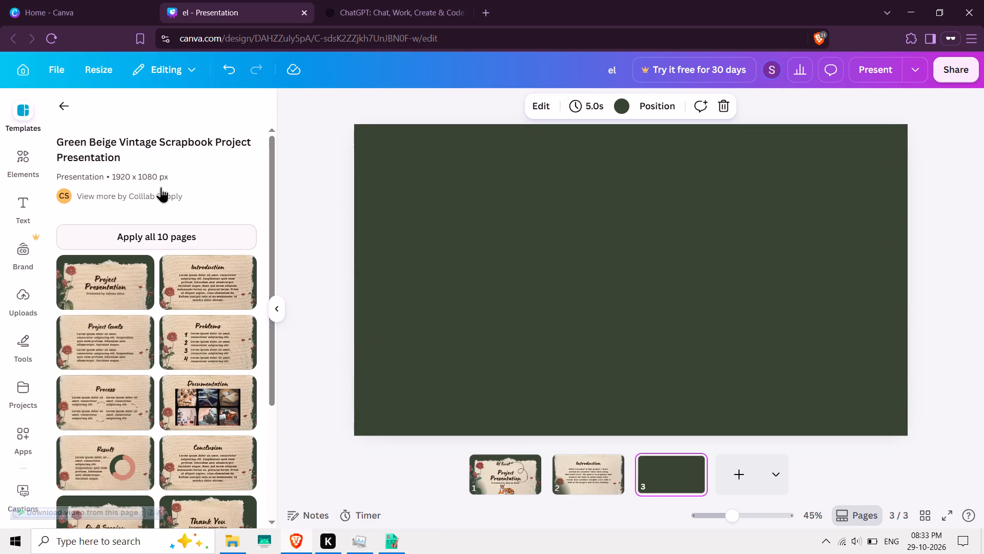
Upload Screenshot (99) from the Pictures > Screenshots folder and place it on the blank third page.
click(21, 296)
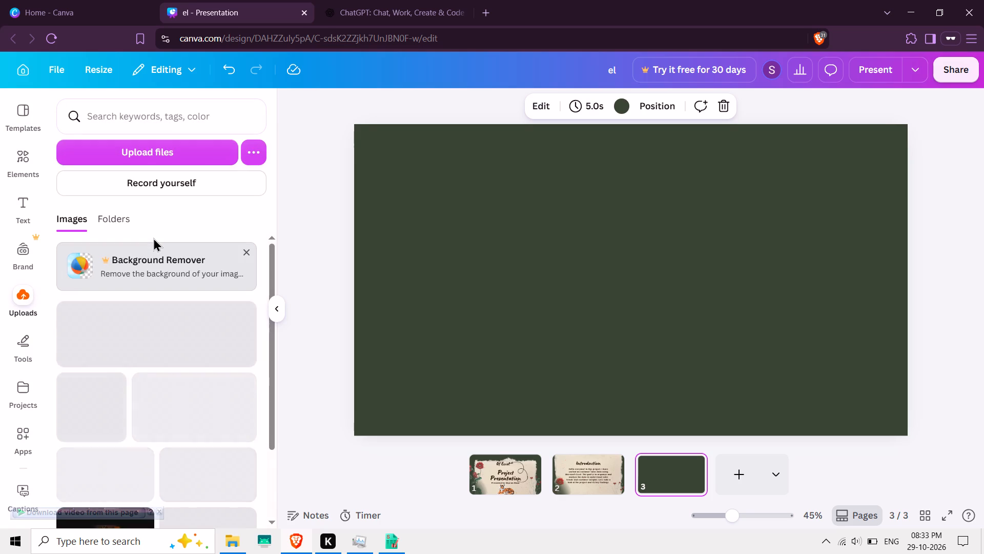
click(194, 157)
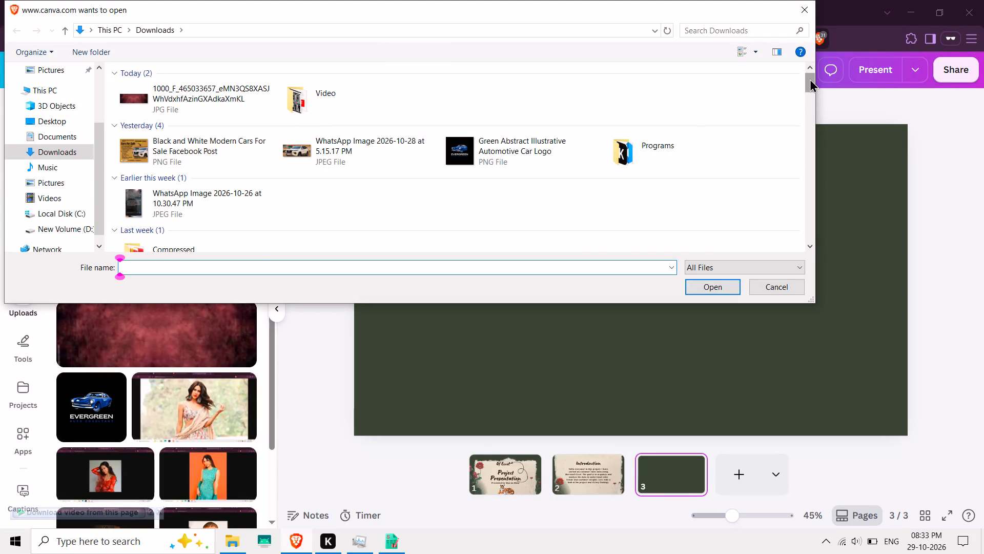
click(77, 176)
double_click(214, 104)
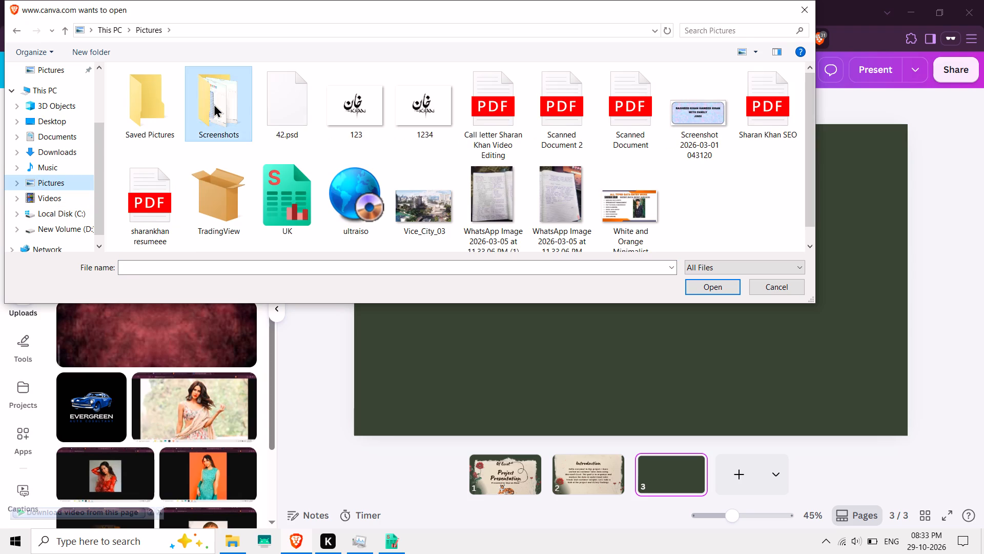
drag(813, 98, 793, 210)
click(498, 155)
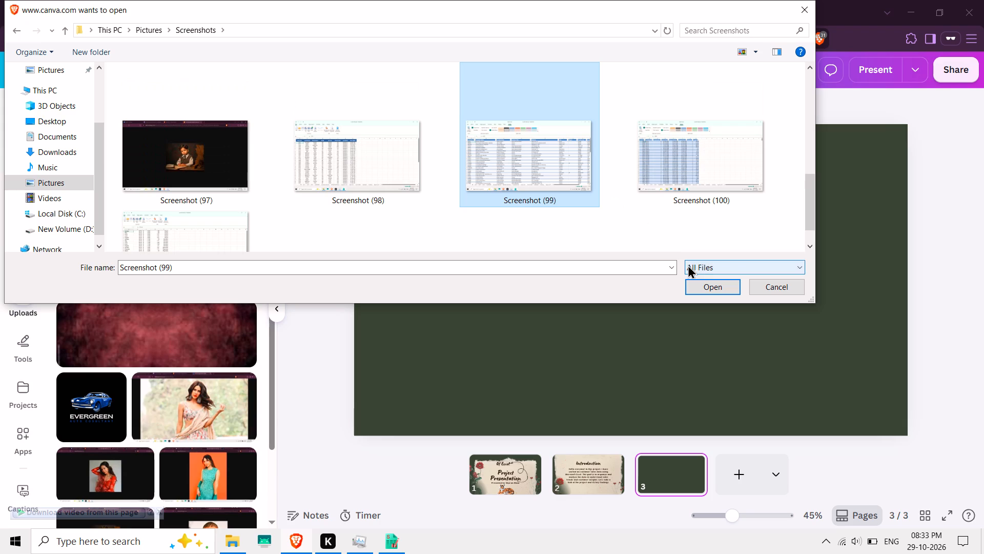
click(701, 282)
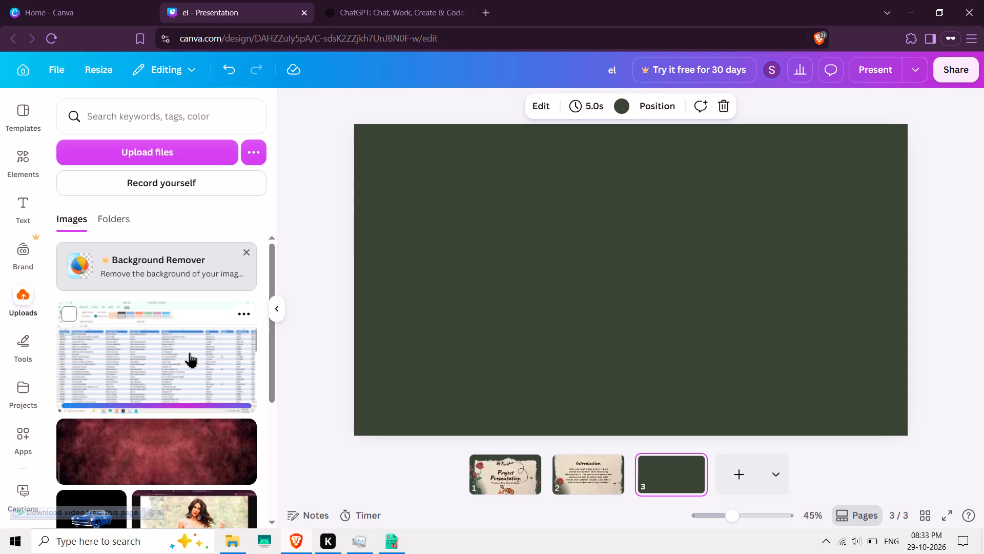
click(190, 352)
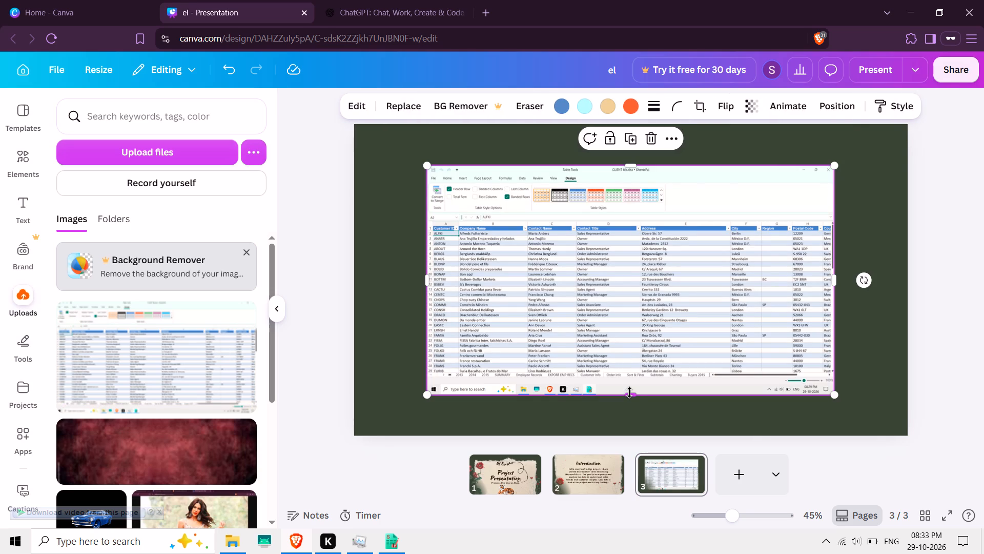
Crop the Windows taskbar off the spreadsheet screenshot's bottom and the window title bar off its top.
drag(629, 392, 634, 375)
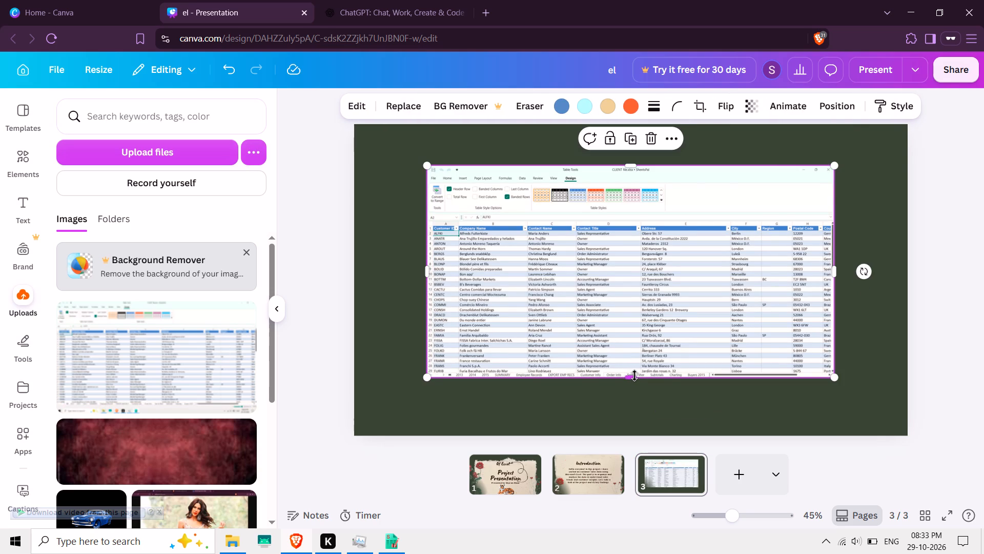
drag(633, 163, 633, 173)
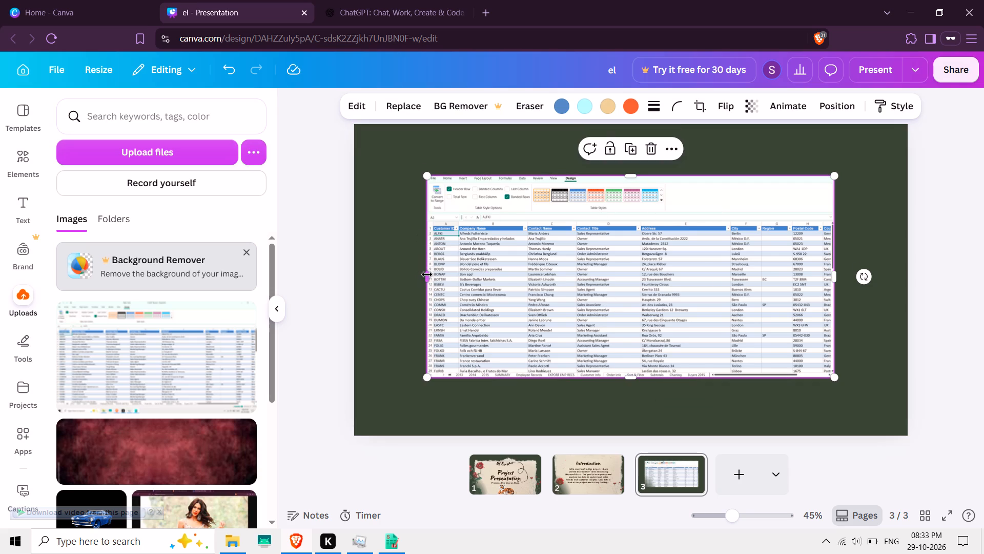
Widen the spreadsheet screenshot to both side edges of the page, making it 1,920 wide and 699 high.
drag(427, 274, 351, 282)
click(829, 267)
drag(829, 267, 924, 260)
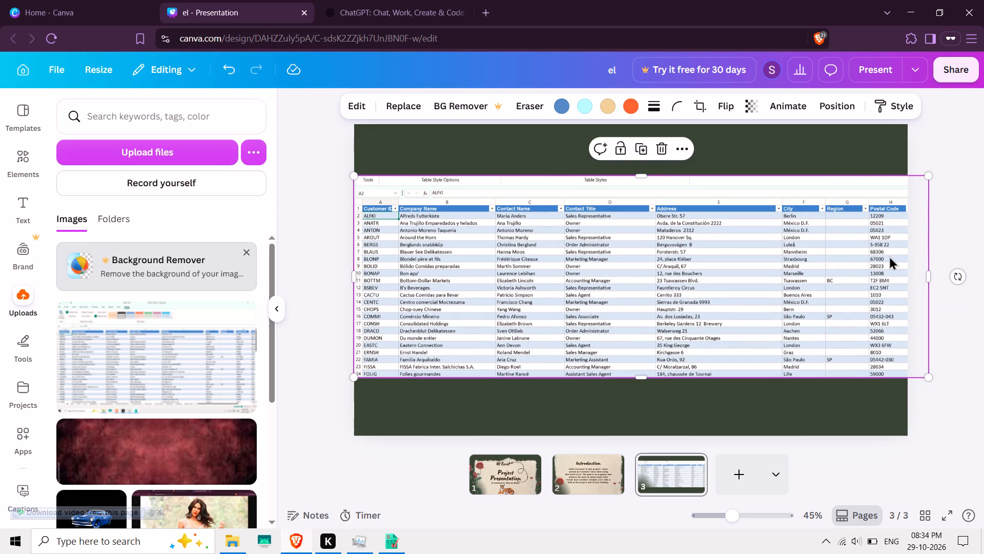
drag(933, 274, 912, 276)
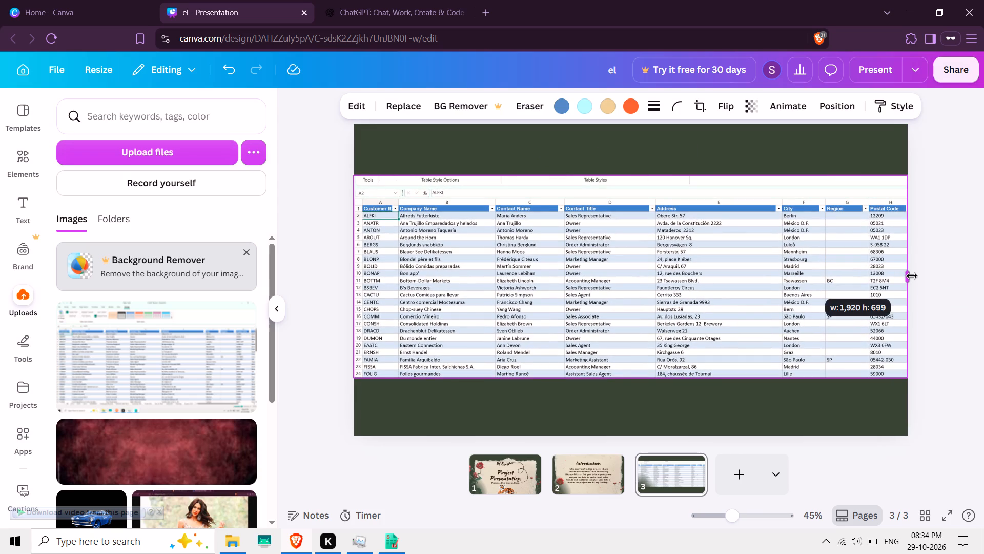
drag(912, 276, 912, 275)
Extend the spreadsheet screenshot up to the page's top edge and down past its bottom edge so it fills the page.
drag(636, 175, 636, 173)
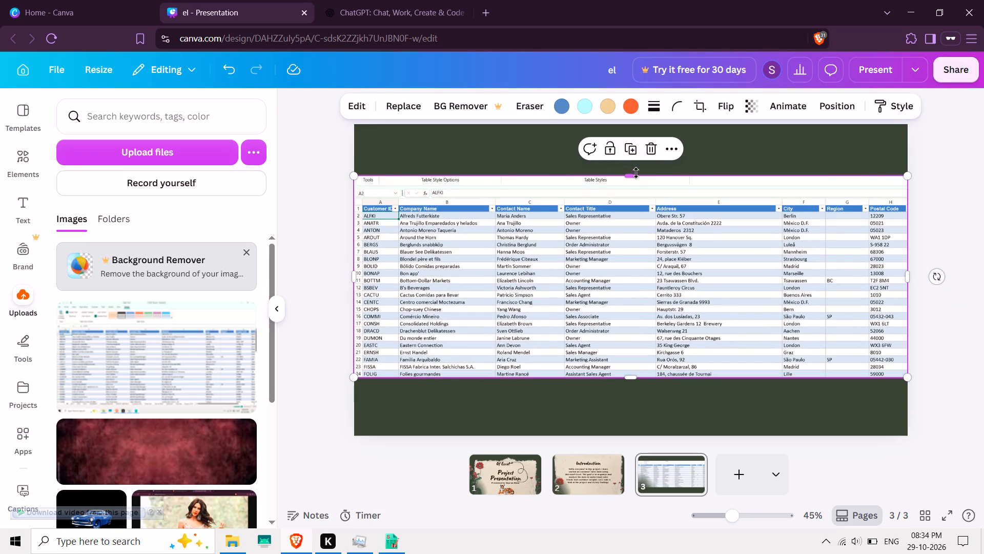
drag(636, 173, 631, 125)
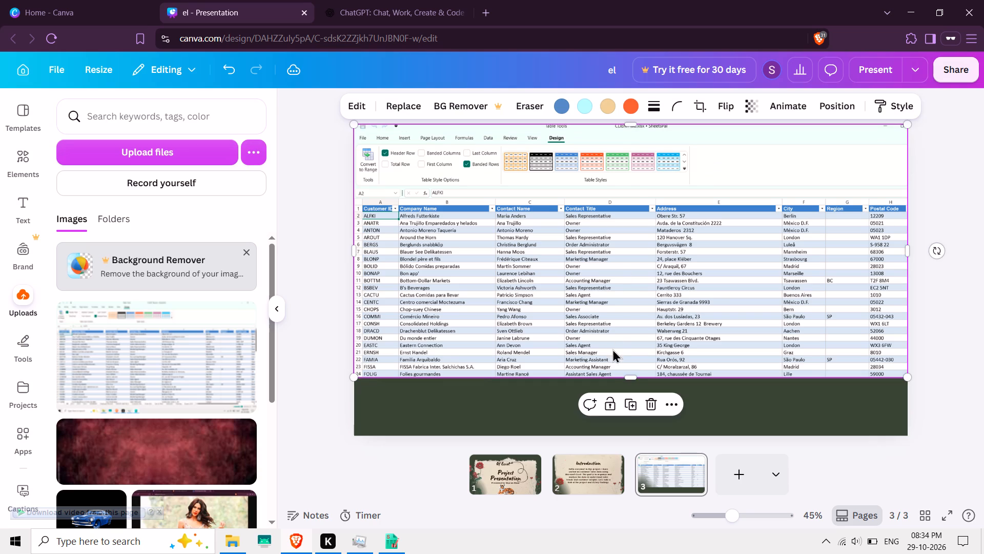
drag(625, 375, 623, 453)
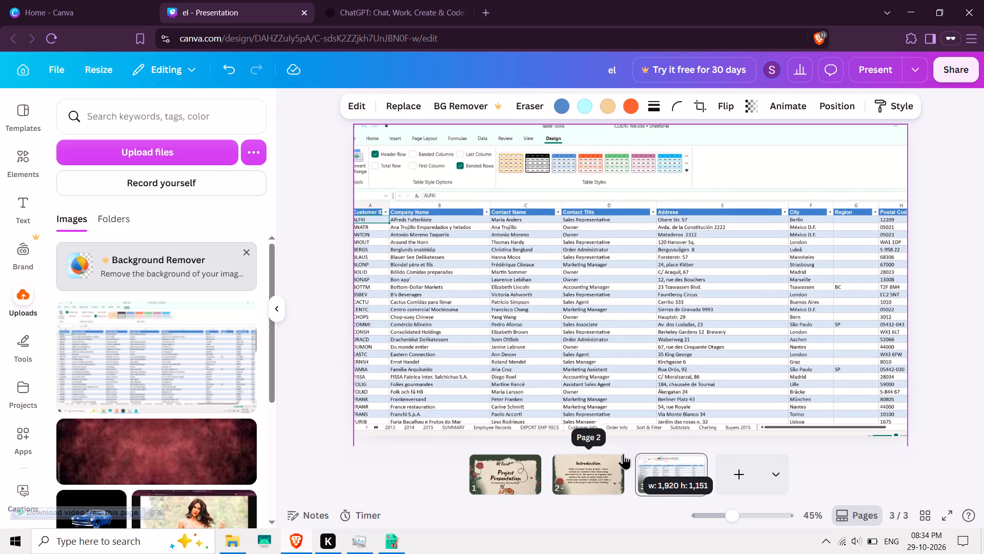
drag(623, 453, 623, 457)
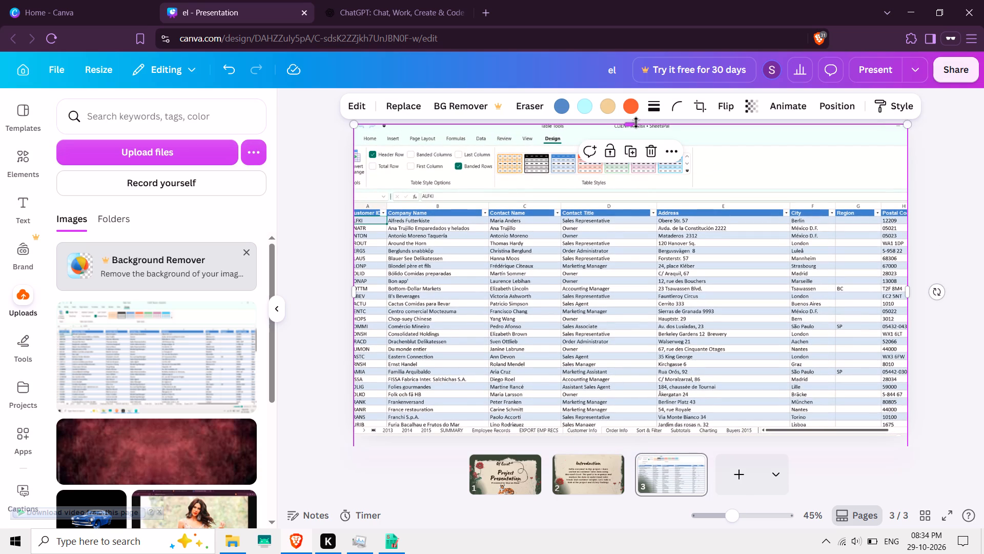
Trim the screenshot's top to a height of about 1,120 and move it up to the page's top edge.
drag(635, 124, 635, 136)
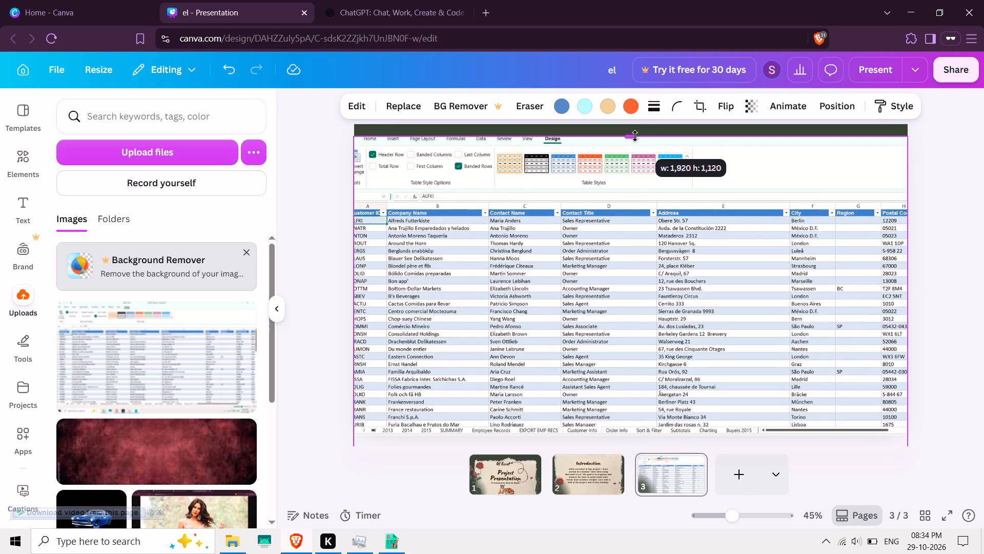
drag(635, 136, 635, 135)
drag(613, 229, 613, 217)
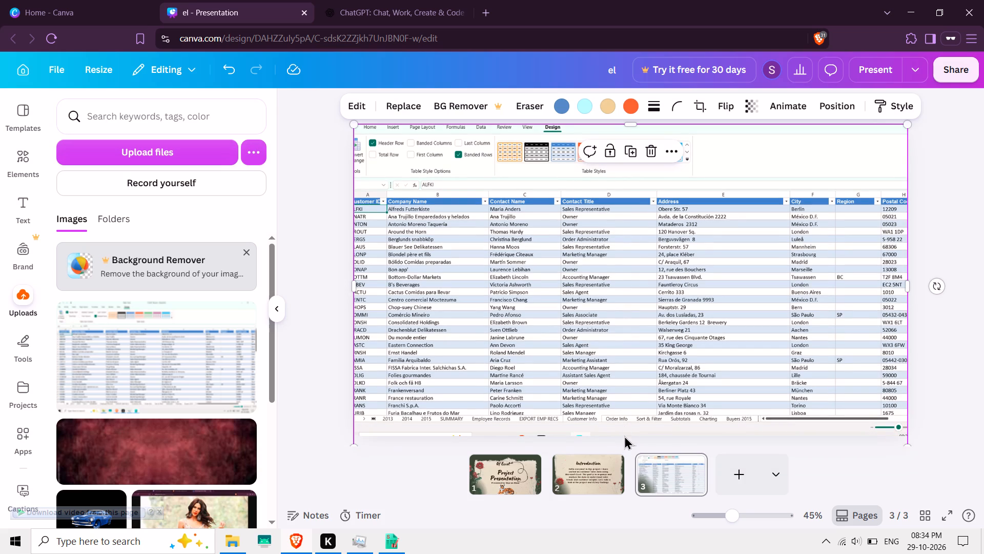
click(624, 437)
click(623, 417)
click(922, 419)
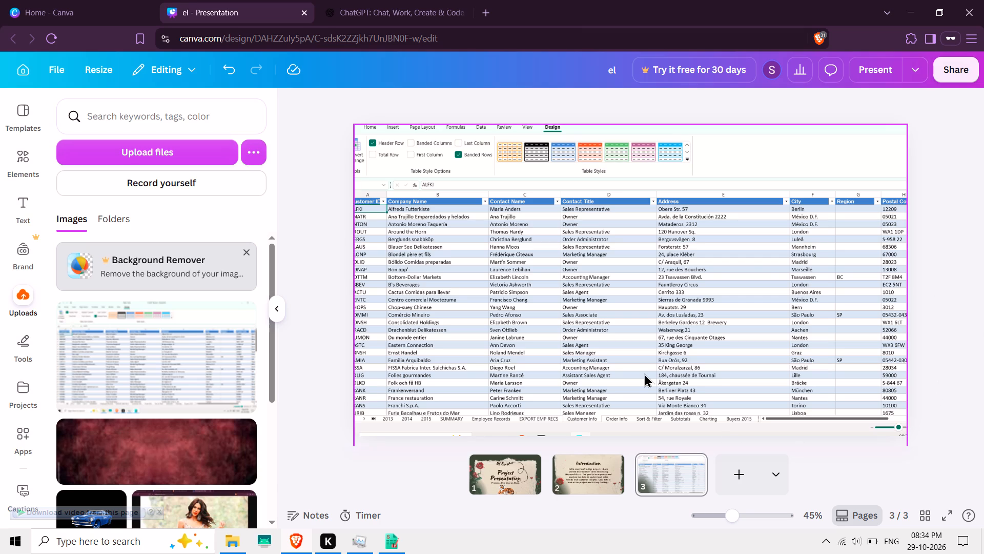
Widen the spreadsheet screenshot past both side edges of the page, to a width of about 2,033.
click(857, 298)
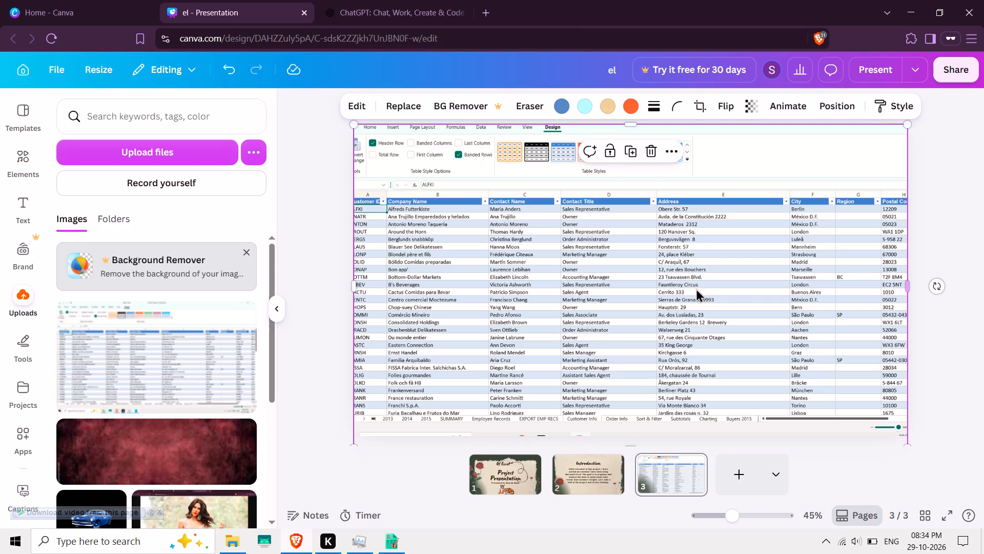
drag(349, 286, 332, 286)
drag(332, 286, 332, 291)
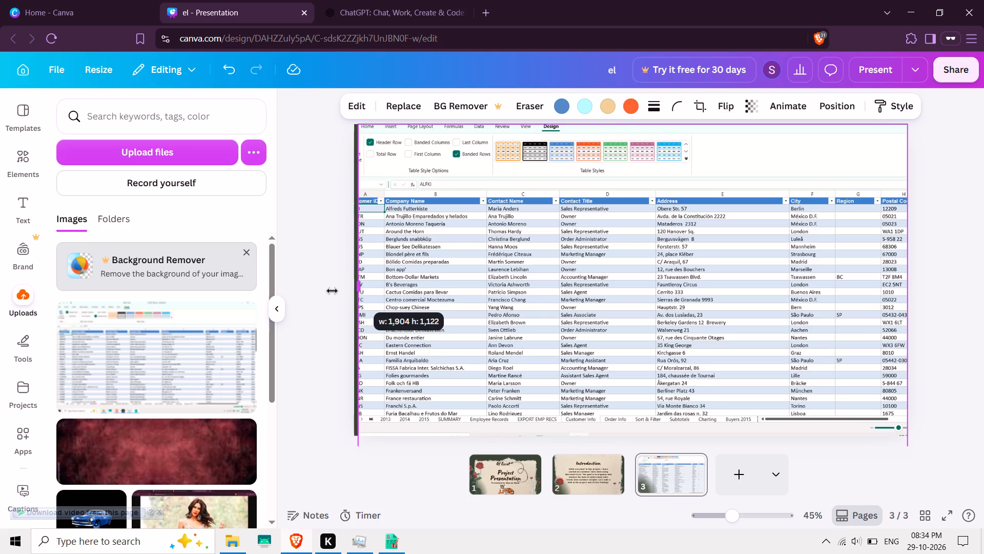
drag(332, 291, 331, 291)
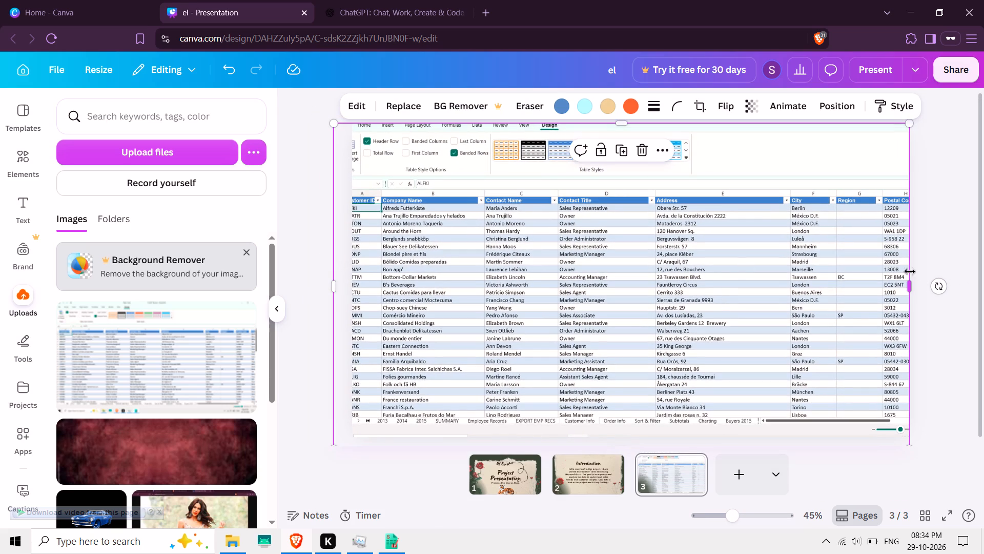
drag(909, 278, 923, 280)
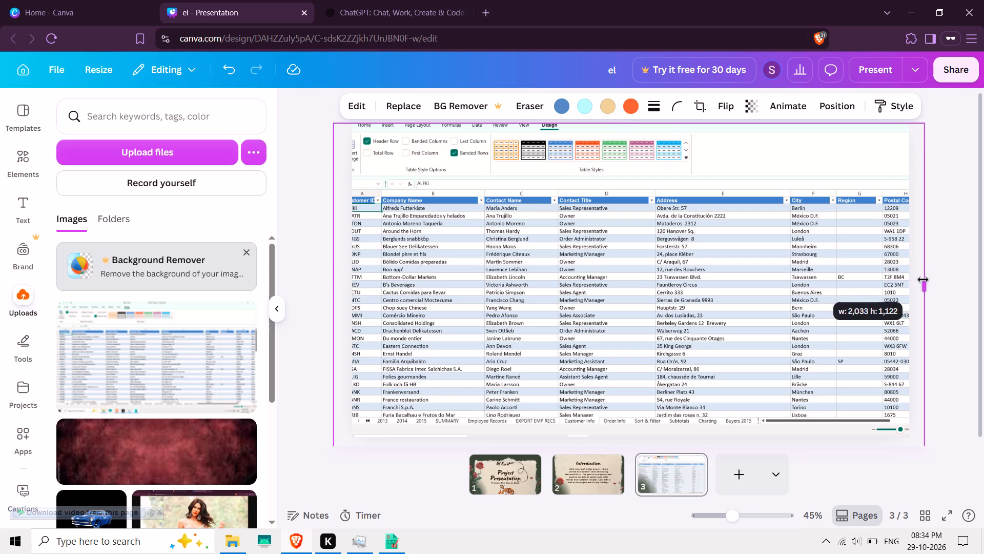
drag(923, 280, 922, 280)
Trim the screenshot's left edge slightly and shift the whole screenshot a little to the right on the page.
drag(334, 291, 348, 291)
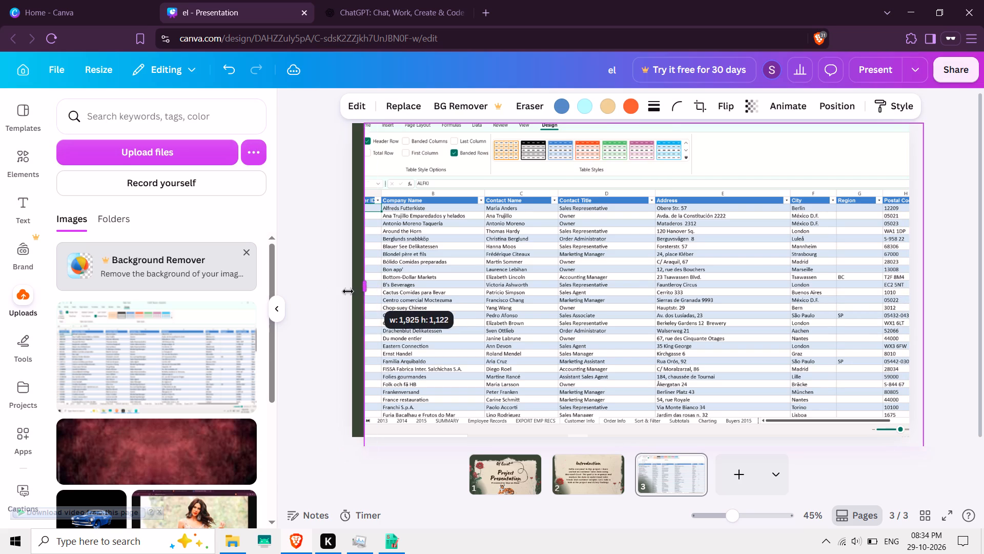
drag(348, 291, 339, 292)
drag(365, 288, 388, 286)
Reposition the spreadsheet image inside its crop frame so the ribbon tabs and the full Customer ID column fall within the frame.
triple_click(388, 286)
triple_click(388, 286)
click(388, 286)
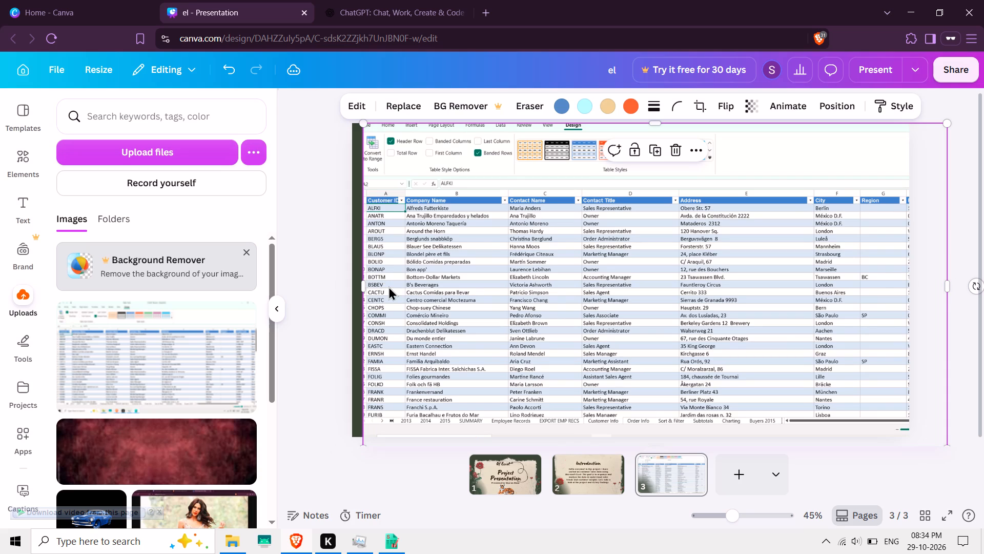
click(388, 286)
triple_click(388, 286)
triple_click(547, 256)
drag(547, 256, 563, 243)
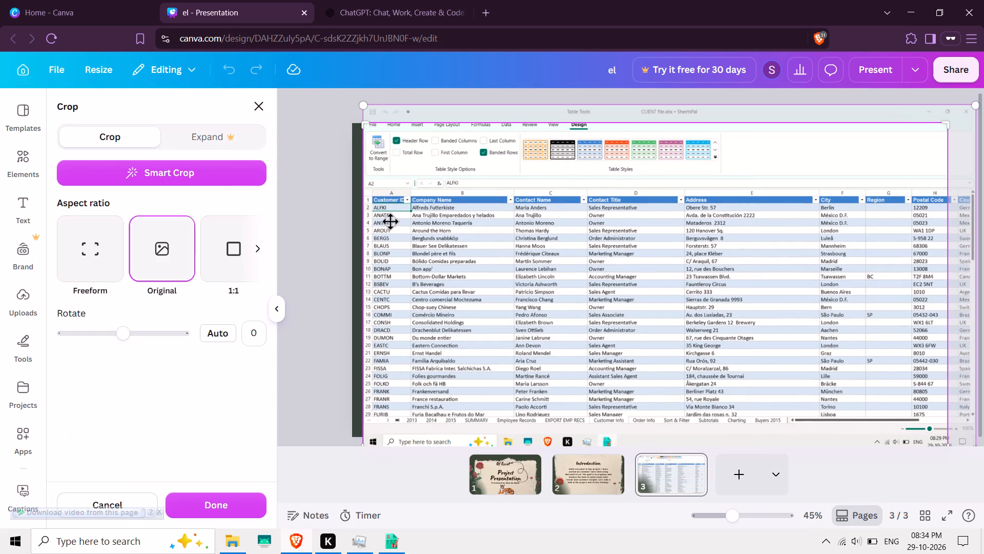
click(422, 189)
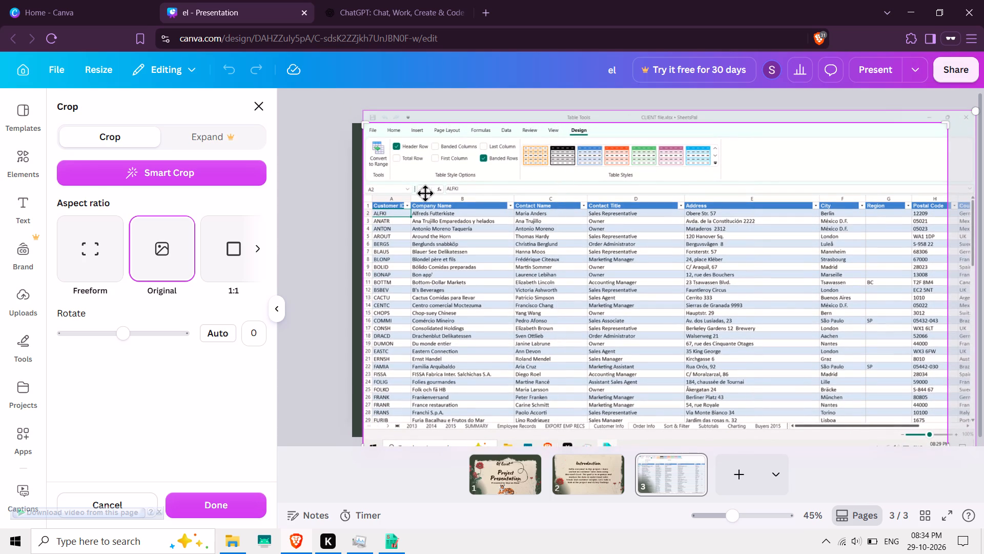
click(298, 221)
Move the cropped screenshot left so it lines up with the page's top-left corner.
drag(462, 252, 456, 244)
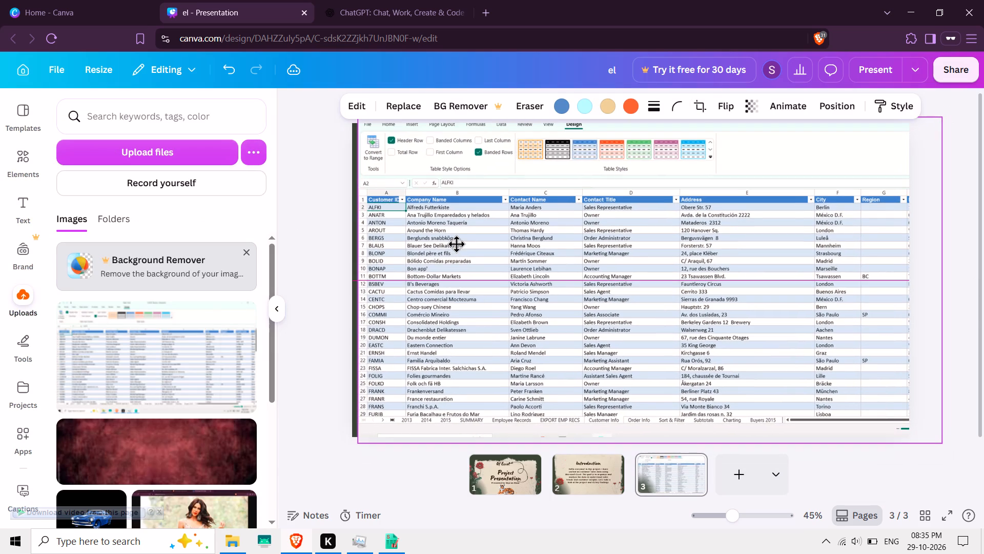
drag(456, 244, 454, 250)
Extend the crop frame of page 3's spreadsheet screenshot slightly outward at its upper-right corner and apply the crop.
triple_click(748, 285)
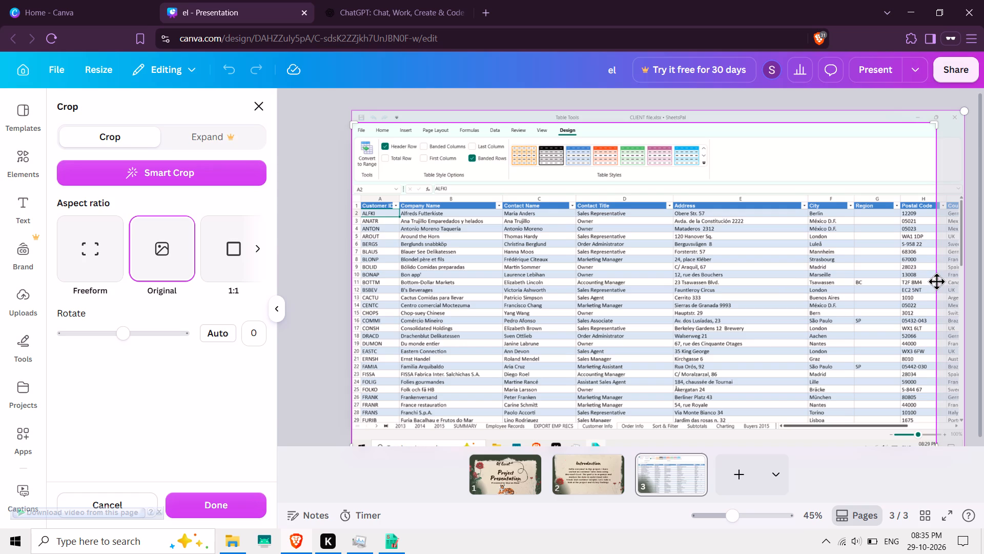
drag(936, 124, 943, 124)
drag(943, 124, 949, 138)
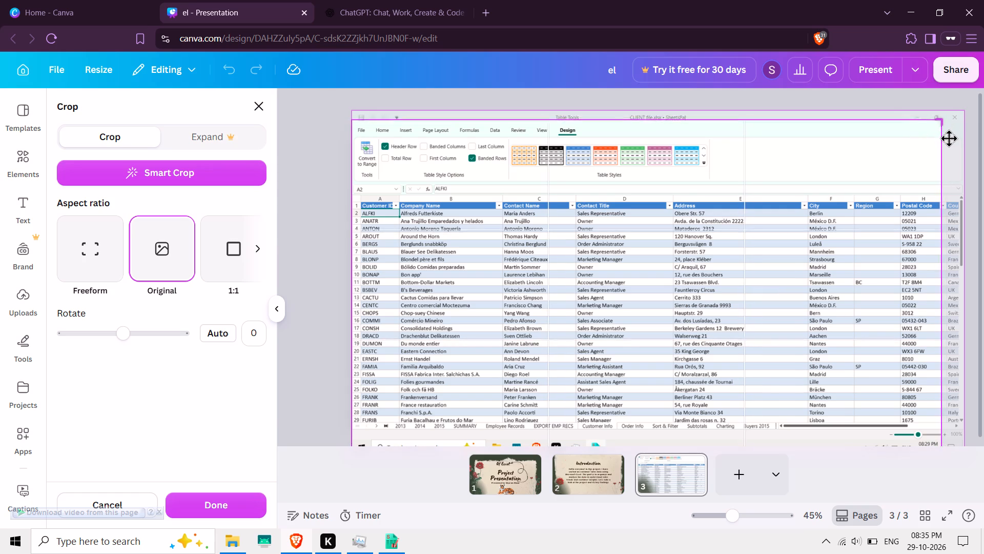
drag(949, 138, 948, 138)
click(324, 299)
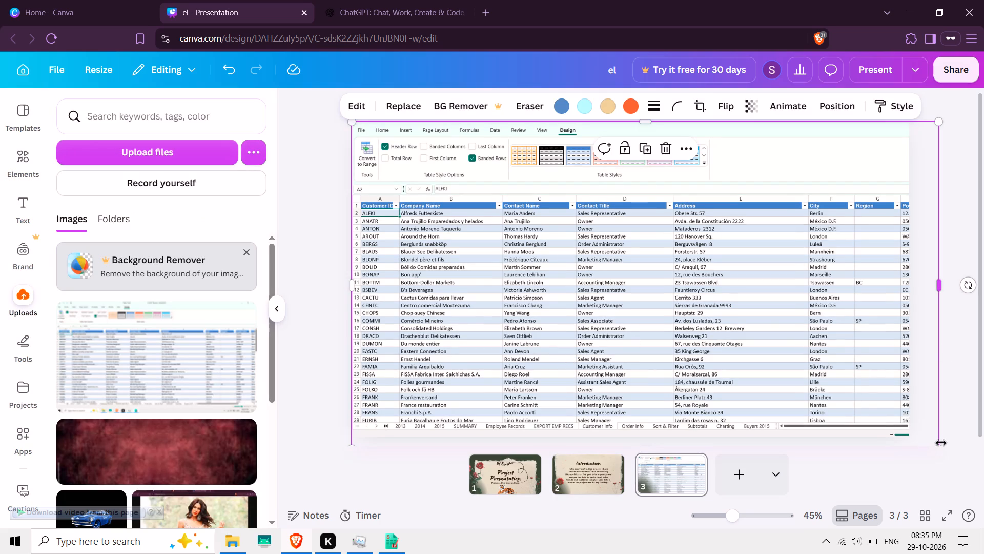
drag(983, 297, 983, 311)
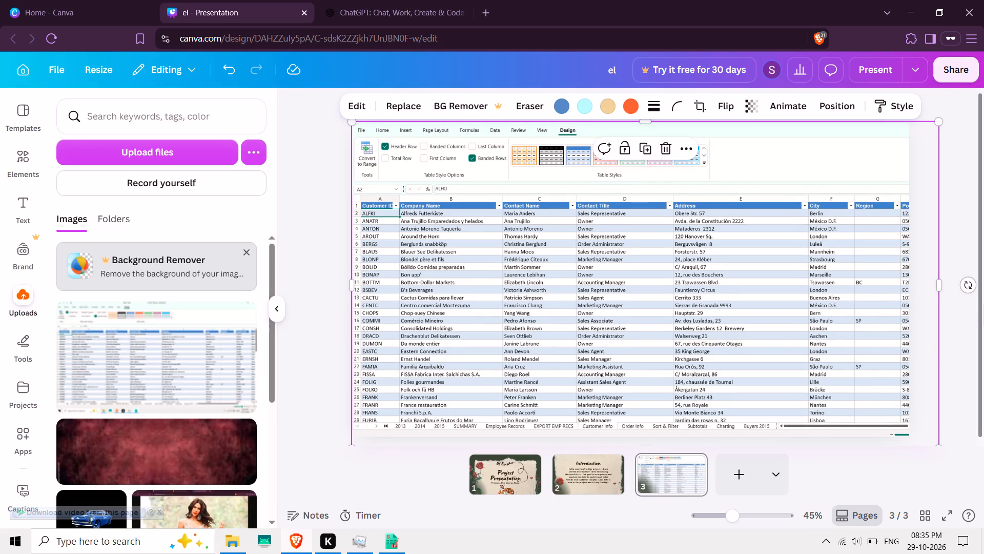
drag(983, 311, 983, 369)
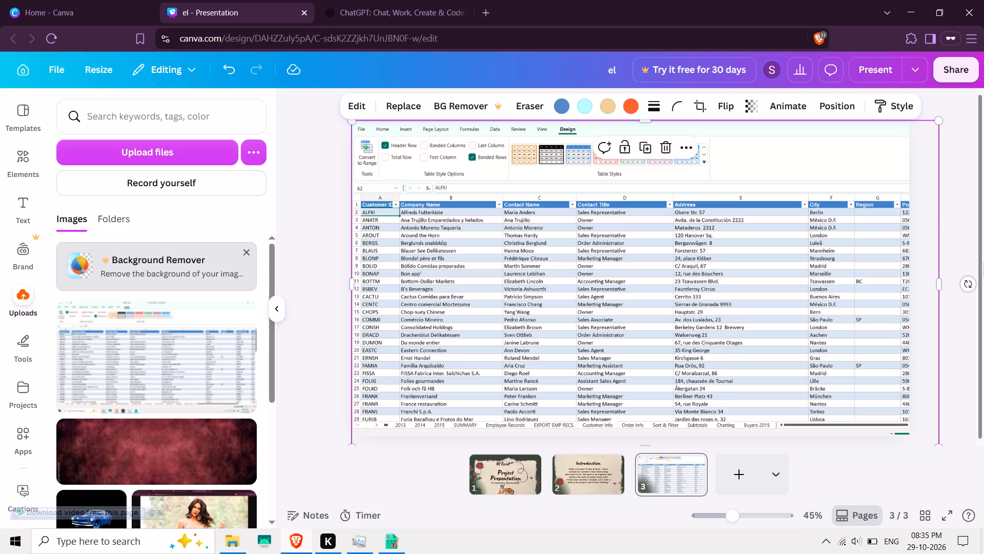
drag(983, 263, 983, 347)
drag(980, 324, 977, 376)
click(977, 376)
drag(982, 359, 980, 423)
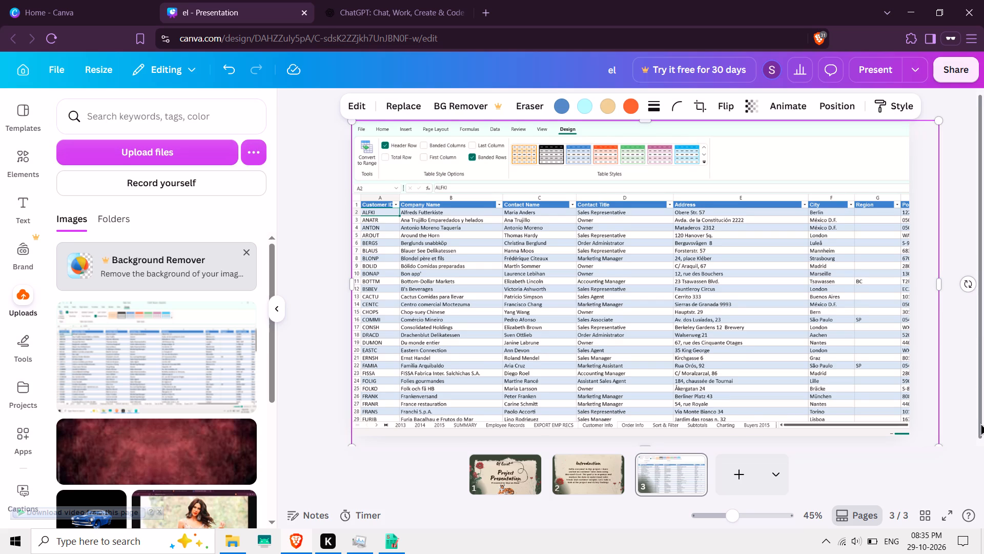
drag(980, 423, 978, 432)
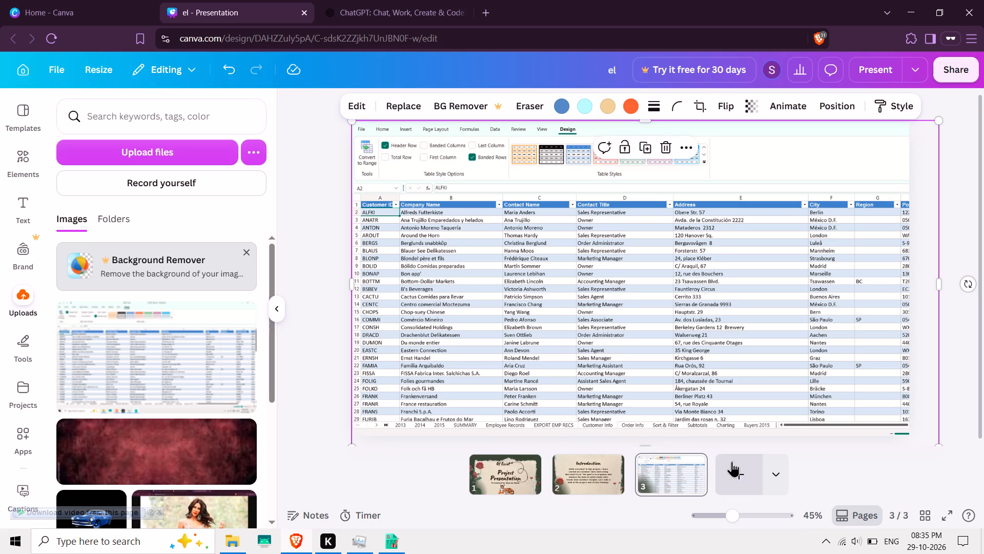
Add a blank fourth page after the customer spreadsheet page.
click(733, 466)
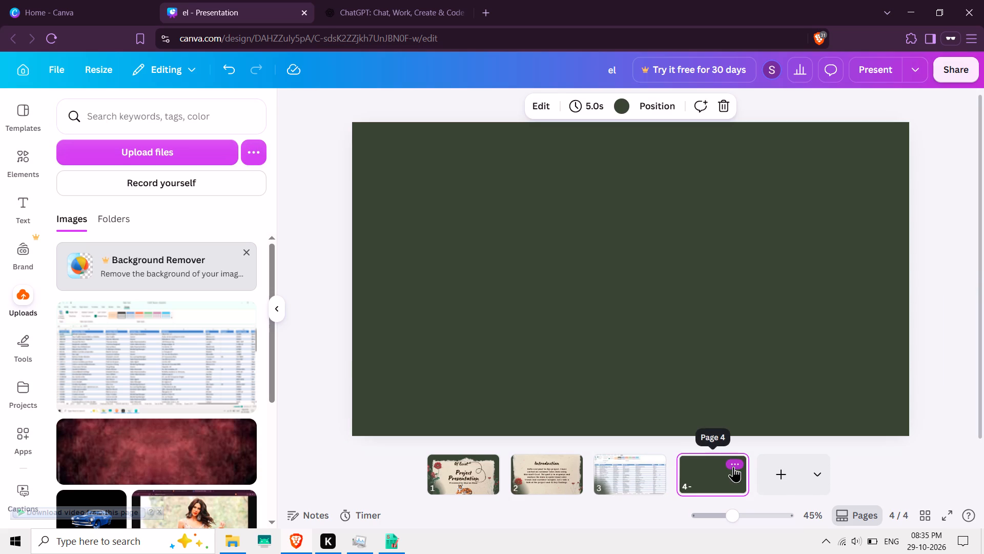
Upload Screenshot (100) from the Screenshots folder and place it on page 4.
click(172, 158)
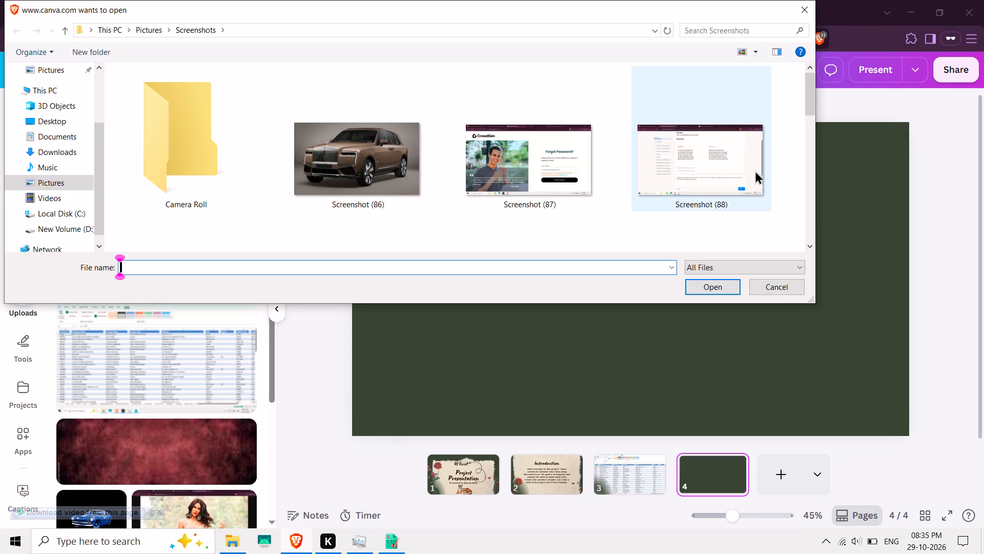
click(812, 223)
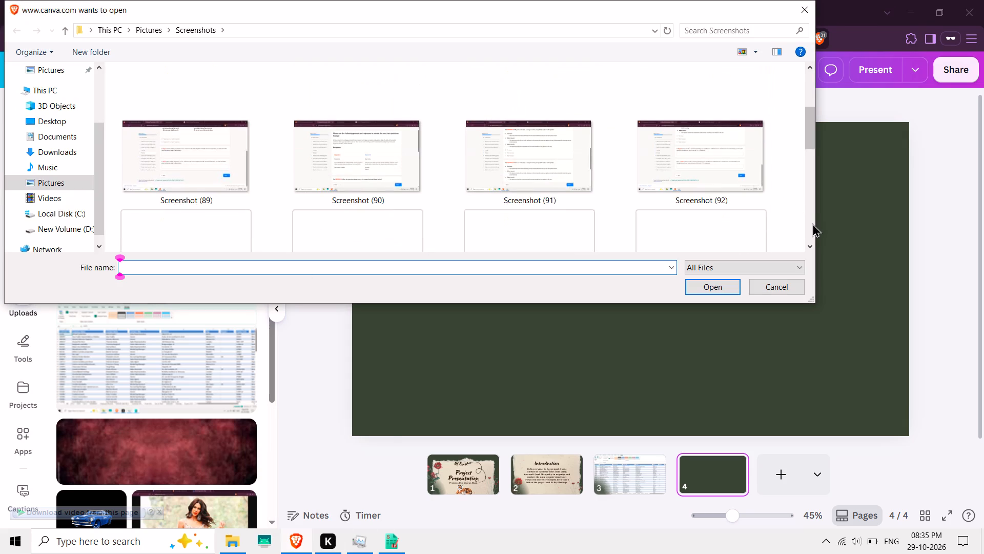
click(812, 223)
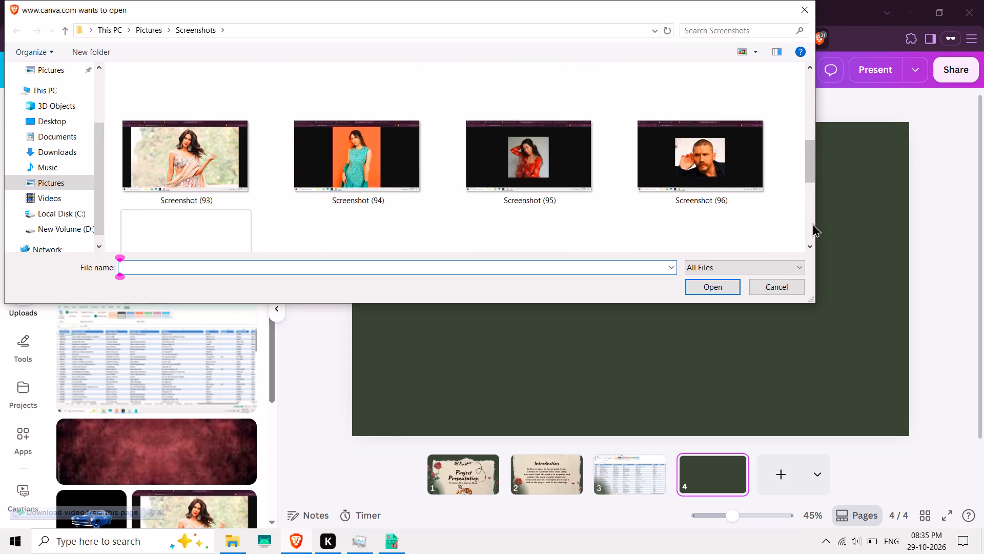
click(812, 223)
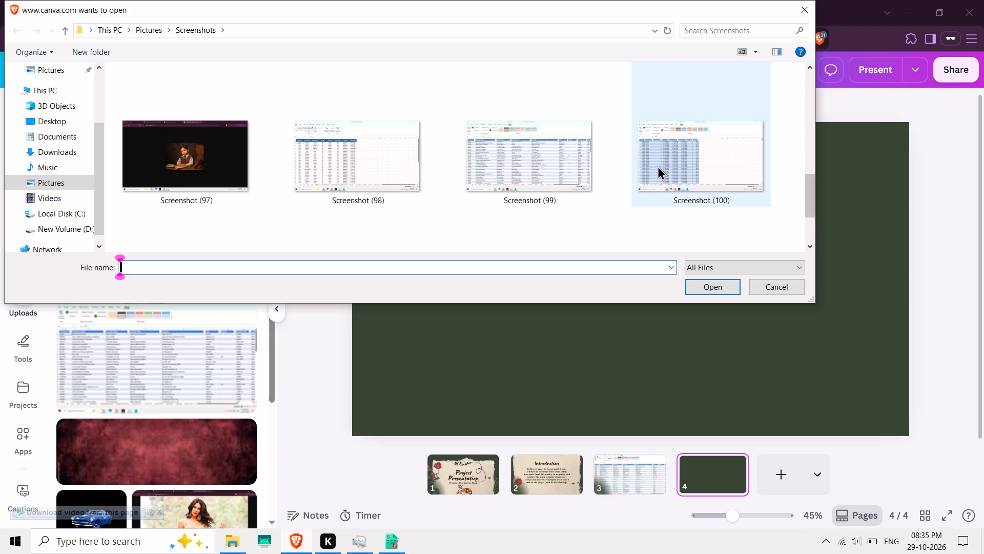
click(660, 165)
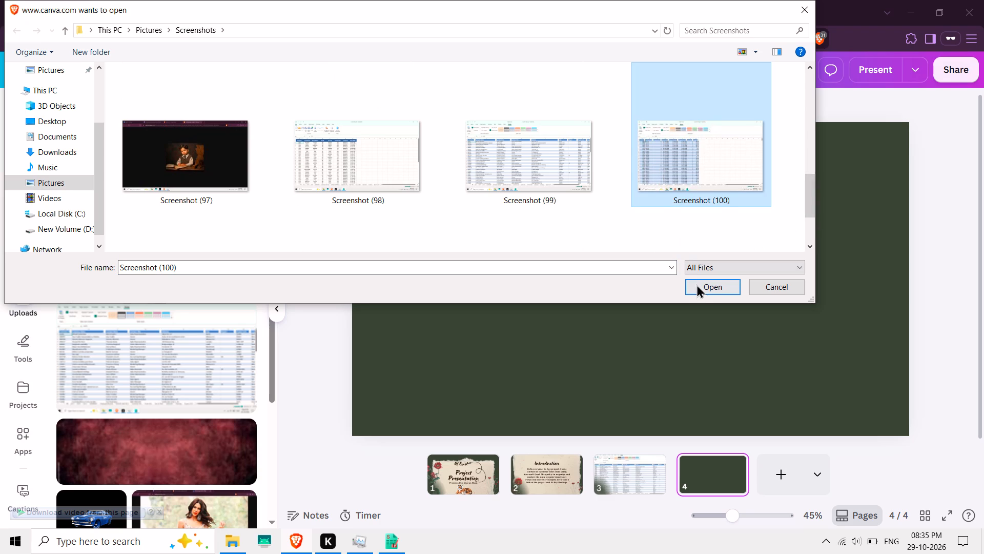
click(698, 287)
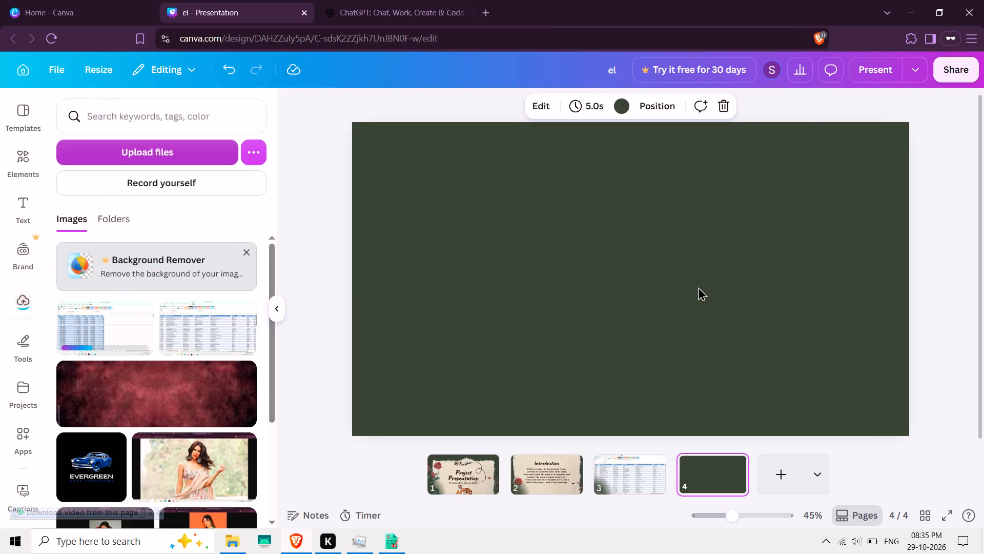
click(123, 327)
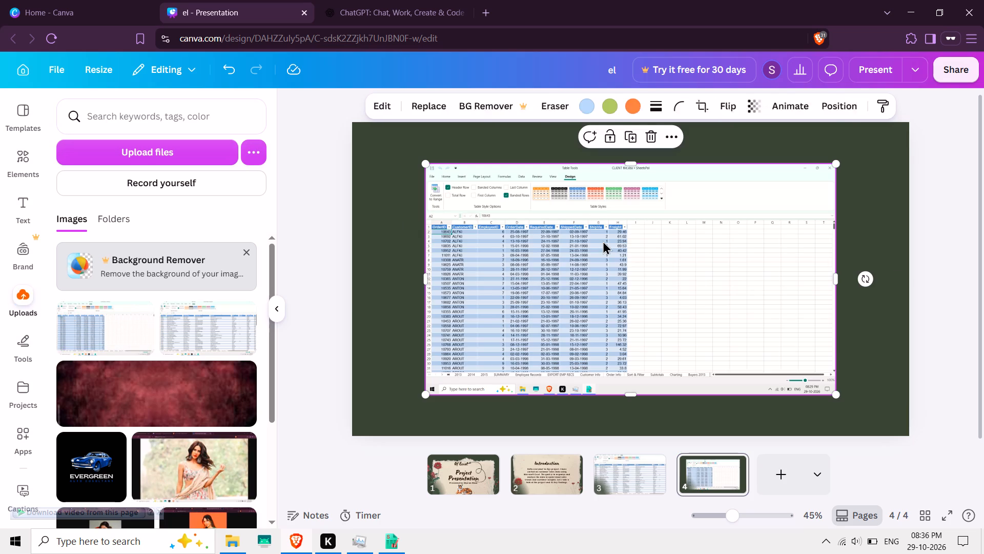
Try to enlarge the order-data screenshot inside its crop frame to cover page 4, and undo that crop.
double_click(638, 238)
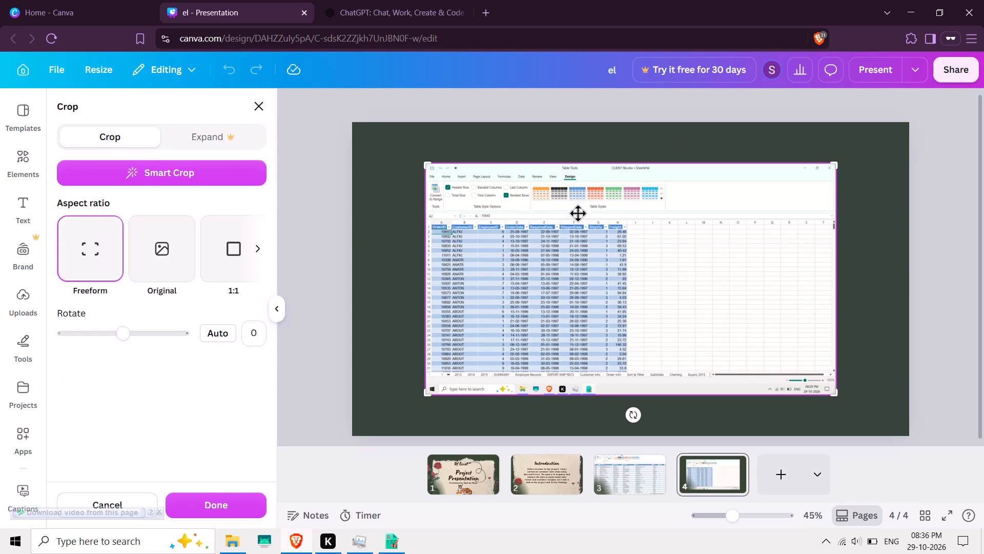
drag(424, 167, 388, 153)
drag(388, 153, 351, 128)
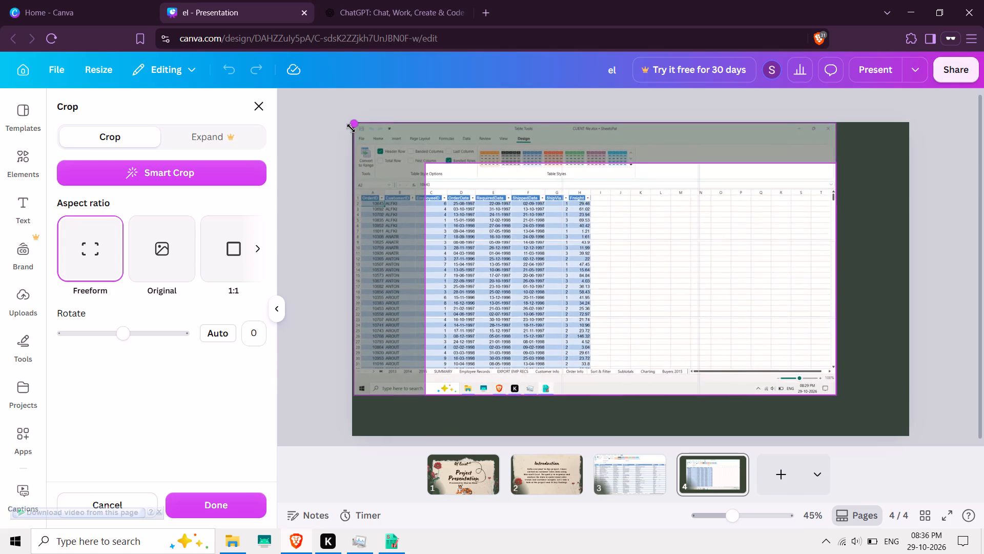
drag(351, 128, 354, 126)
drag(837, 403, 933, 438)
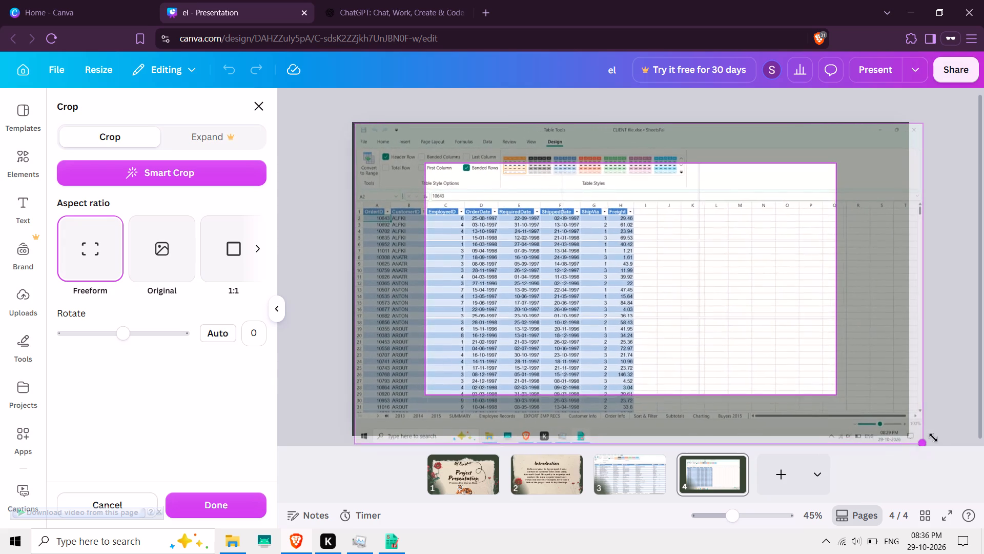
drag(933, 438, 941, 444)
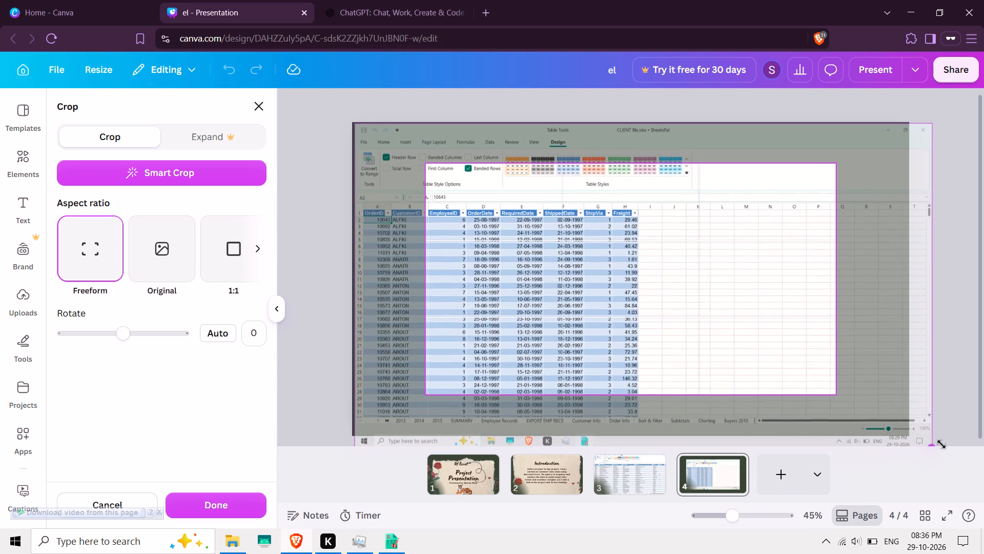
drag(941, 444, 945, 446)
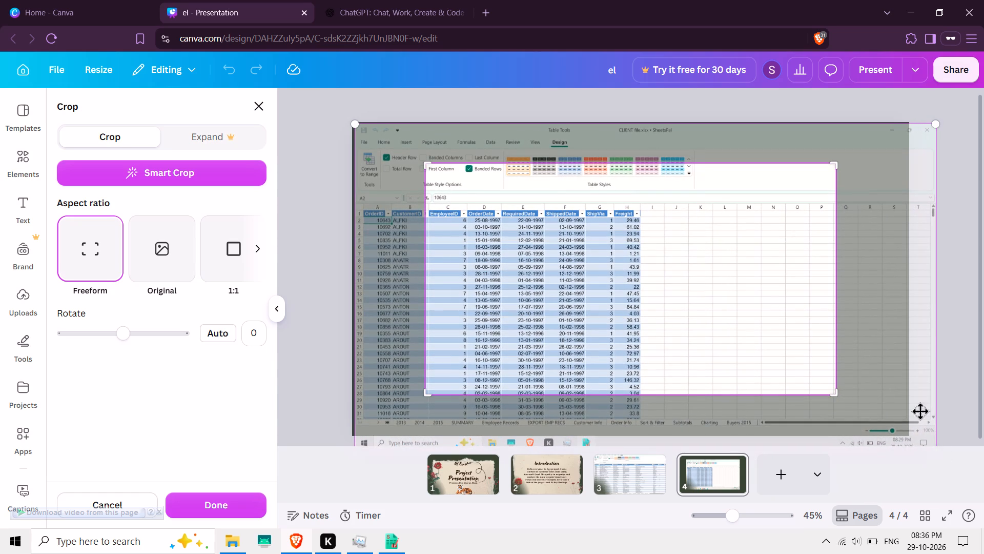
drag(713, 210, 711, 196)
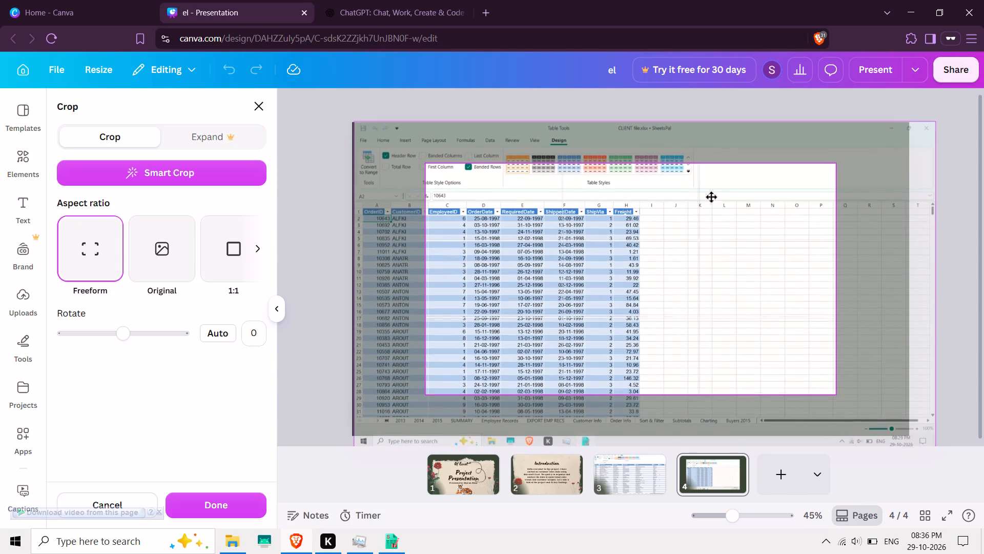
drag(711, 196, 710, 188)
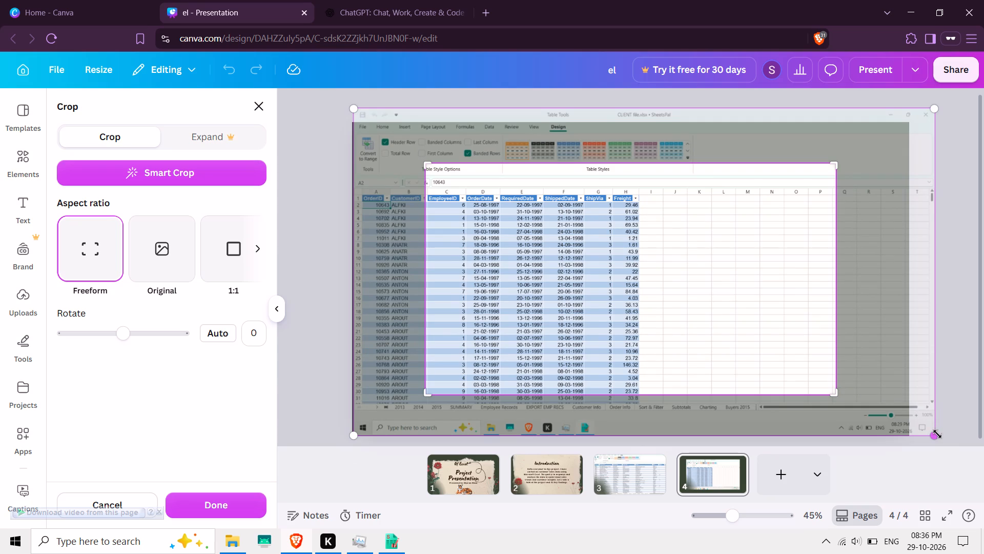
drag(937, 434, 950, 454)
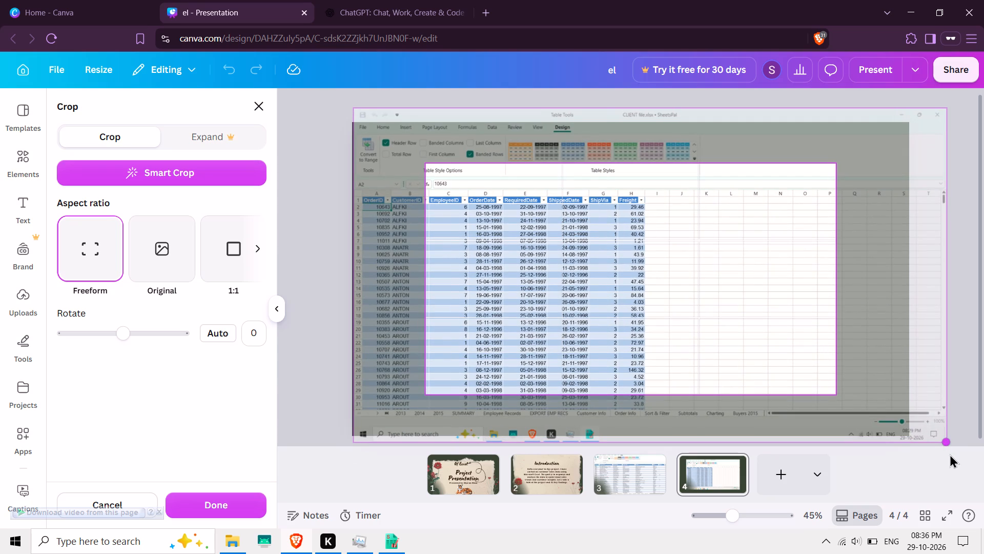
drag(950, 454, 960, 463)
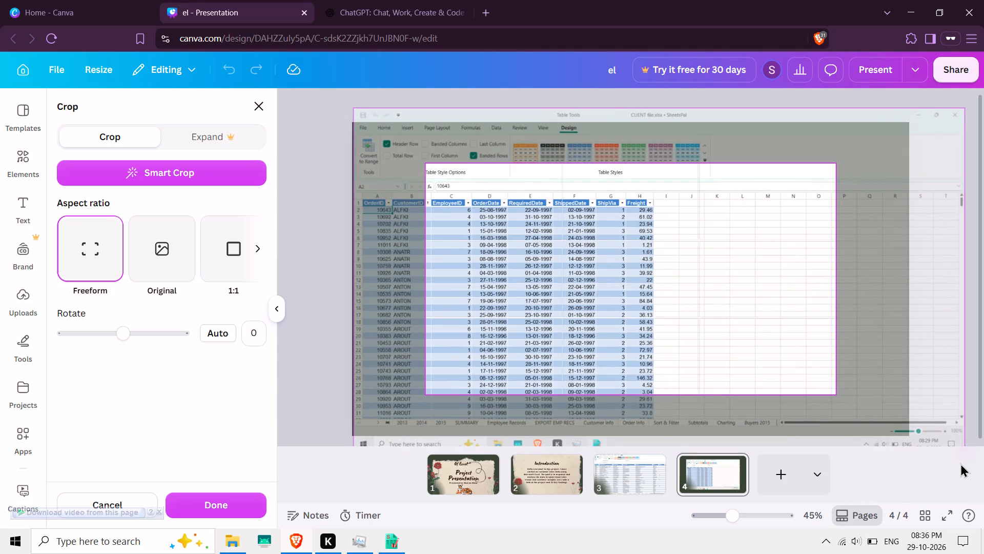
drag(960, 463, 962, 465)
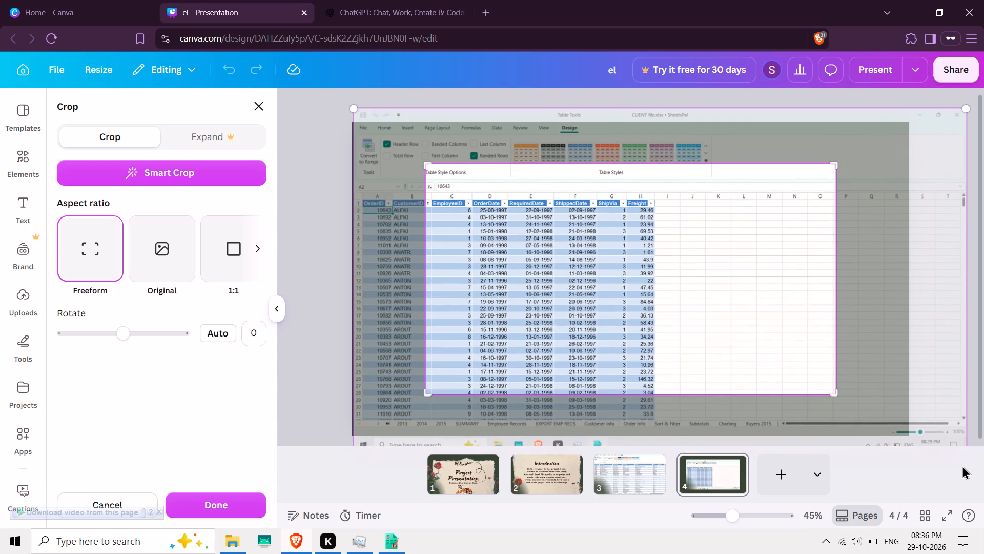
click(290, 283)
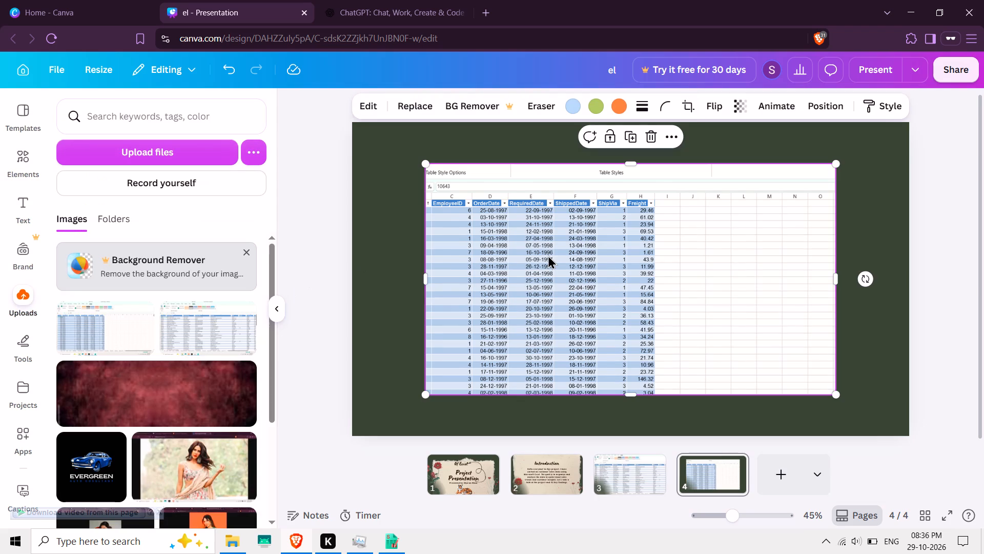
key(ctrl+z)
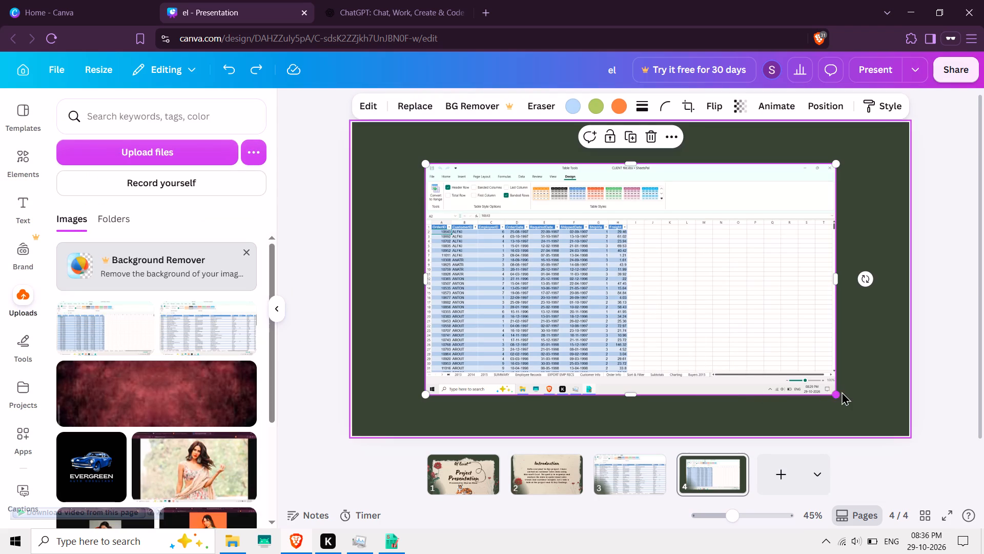
Enlarge the order-data screenshot from opposite corners to cover page 4, and stretch its bottom edge past the page's lower edge.
drag(834, 393, 922, 429)
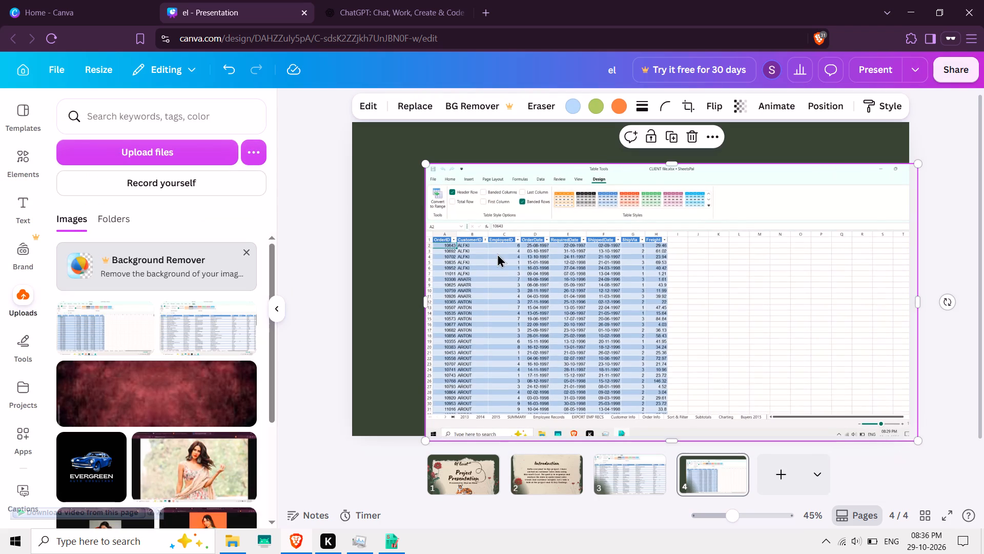
drag(424, 162, 353, 134)
drag(353, 134, 350, 118)
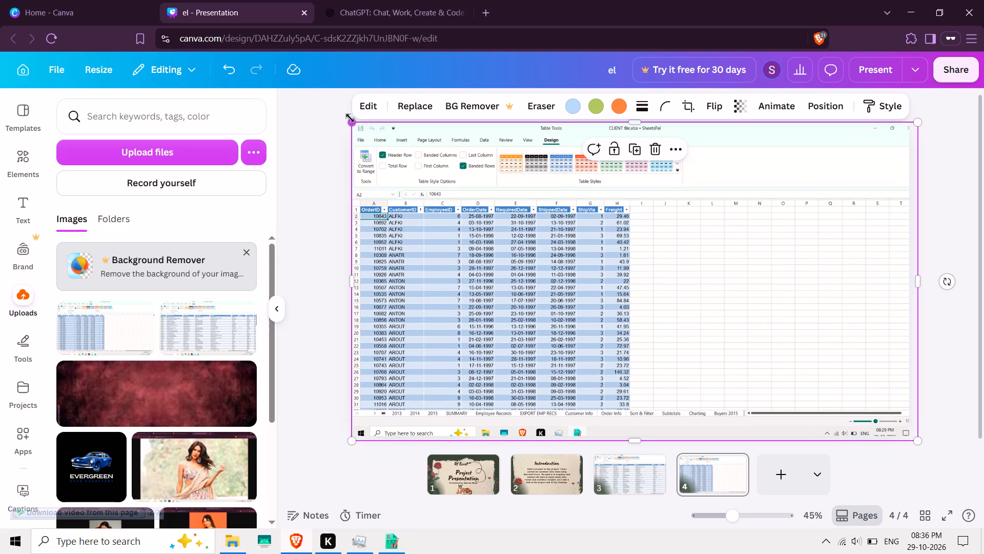
drag(635, 438, 636, 451)
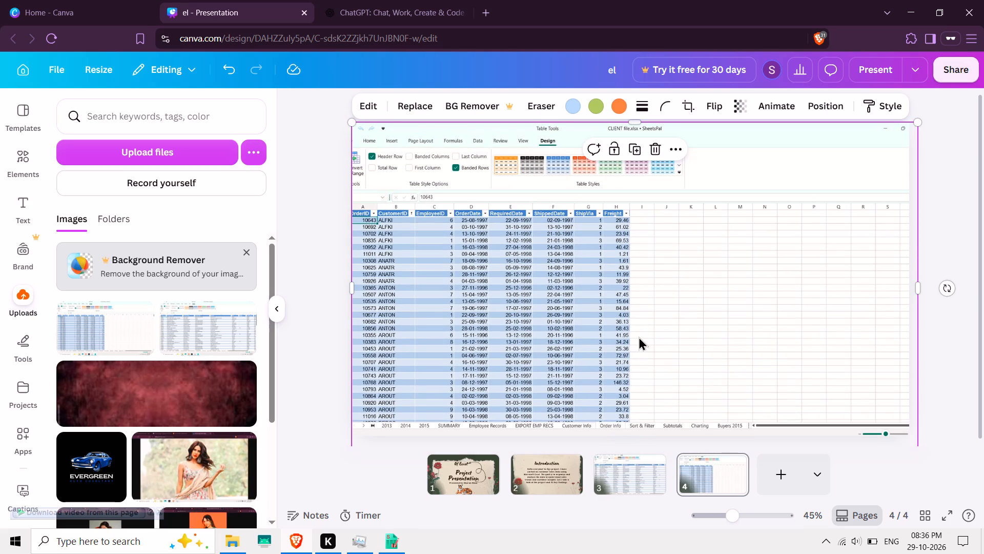
Move the order-data screenshot up on page 4 and shift it within its crop frame to show the sheet's row numbers and full OrderID column.
drag(642, 255, 644, 248)
triple_click(644, 248)
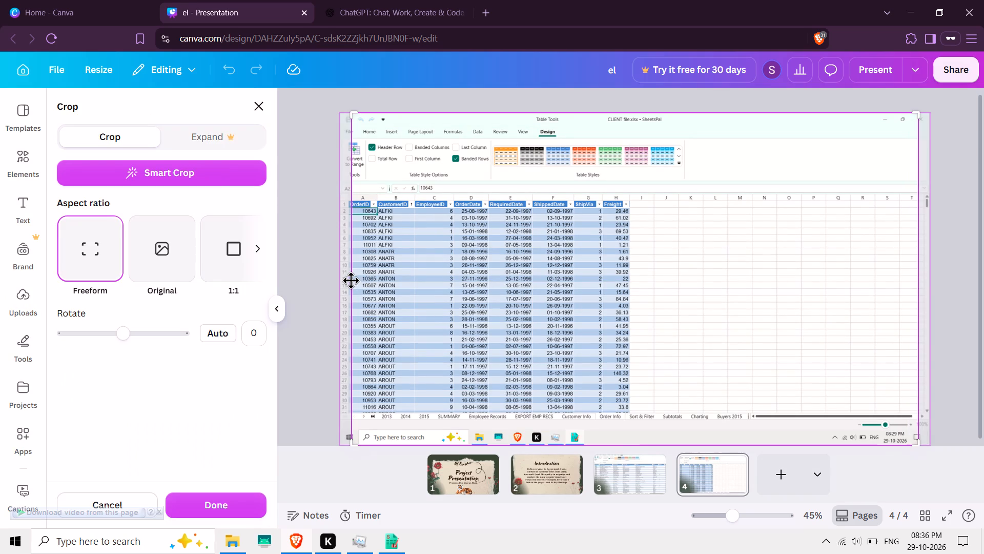
drag(383, 277, 394, 276)
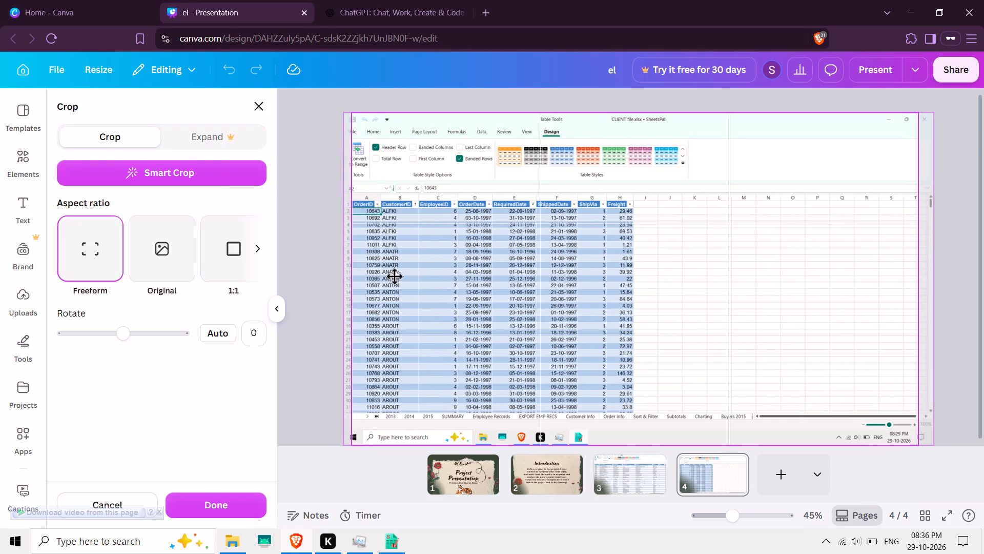
drag(394, 276, 404, 275)
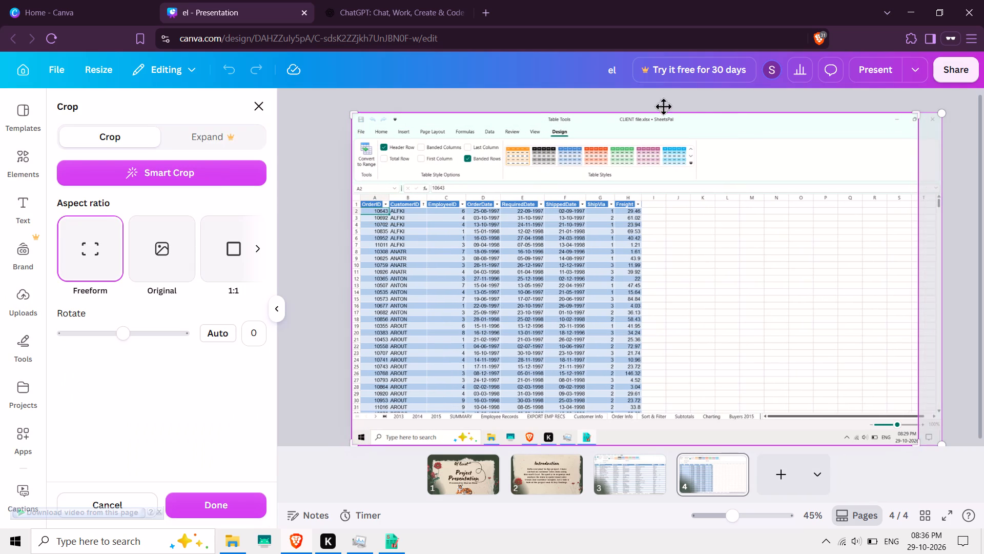
double_click(652, 215)
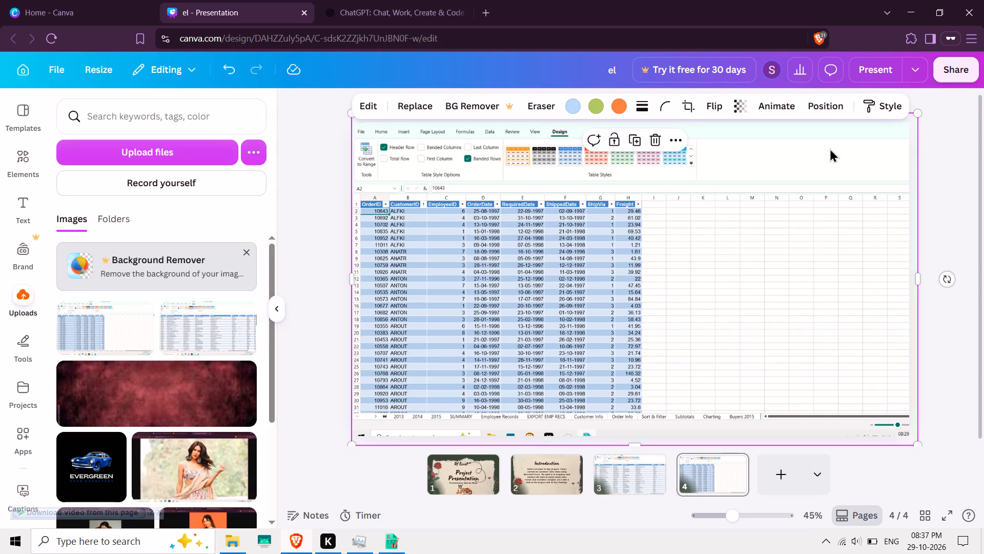
click(927, 153)
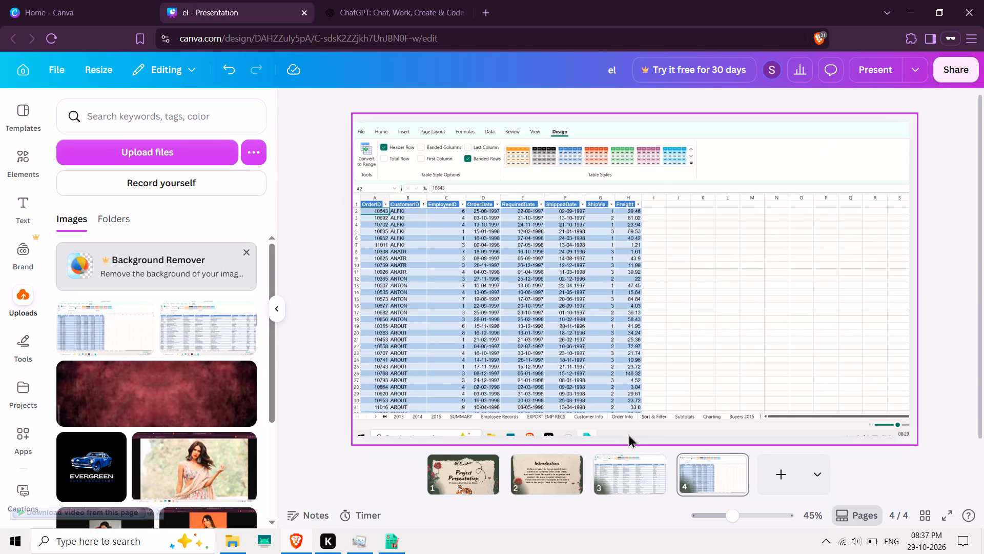
Crop the taskbar off the bottom of the order-data screenshot, to a height of about 1,087, and move the image down to the page's top edge.
click(630, 438)
click(675, 355)
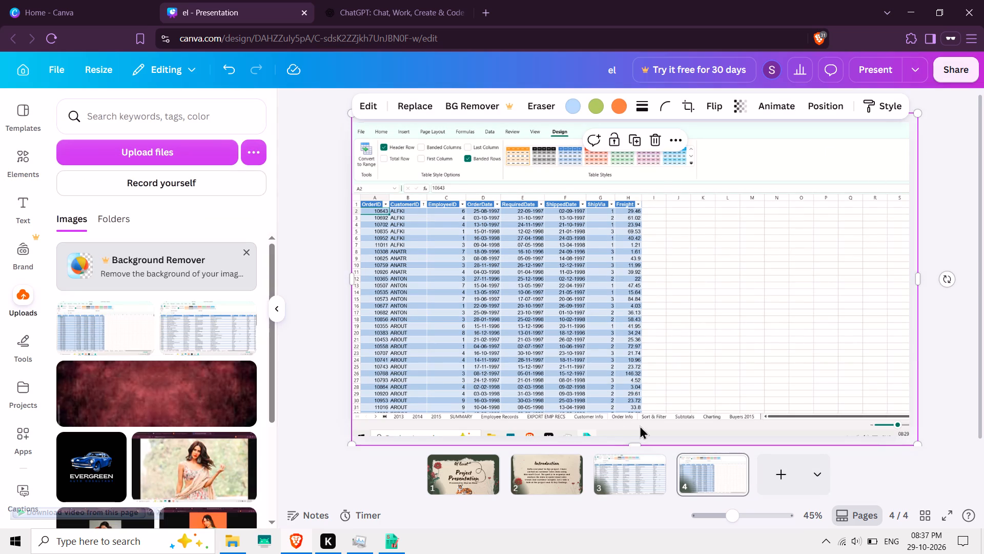
drag(630, 442, 633, 425)
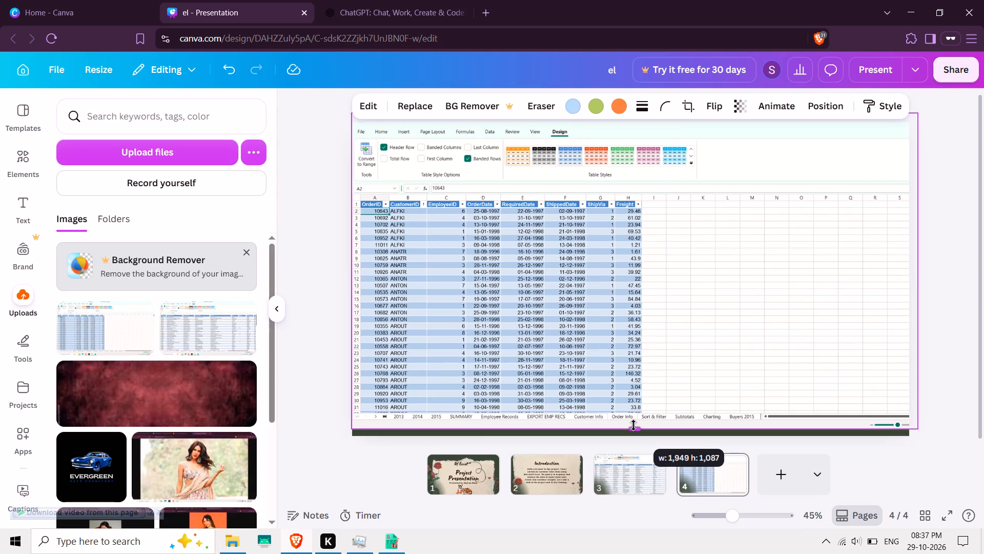
drag(633, 425, 633, 425)
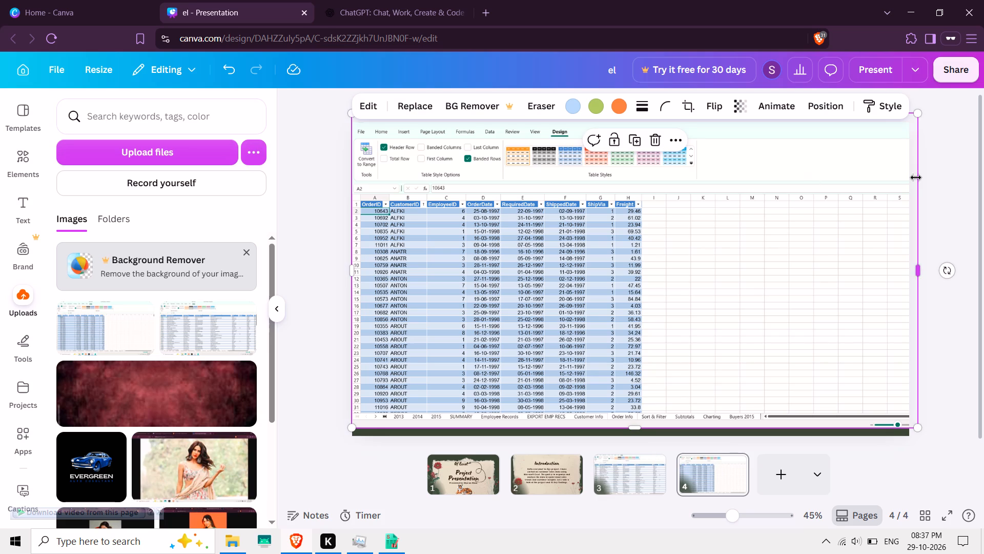
drag(821, 255, 821, 262)
drag(821, 262, 821, 262)
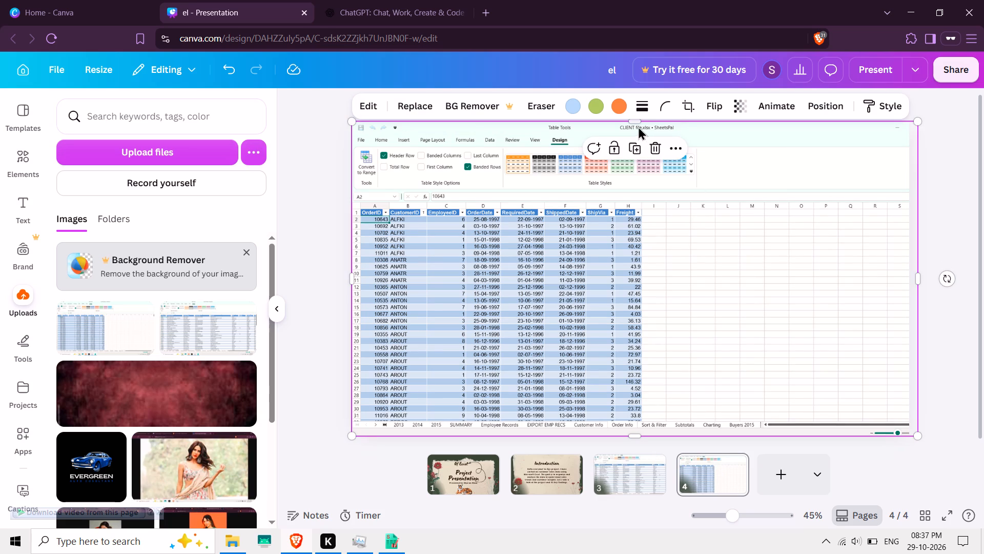
Crop the title bar off the top of the order-data screenshot and enlarge the image slightly from its lower corner to cover page 4.
drag(637, 123, 637, 133)
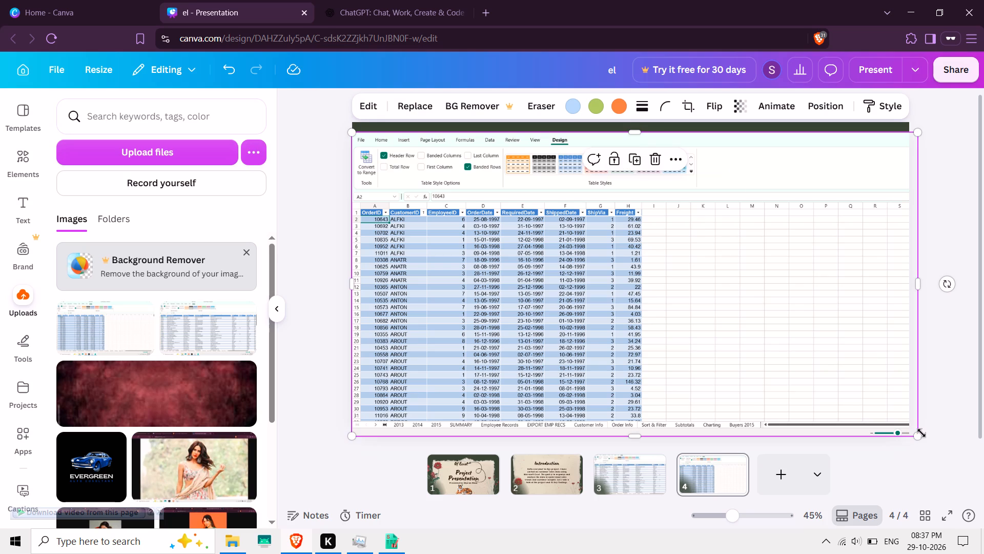
drag(920, 433, 928, 436)
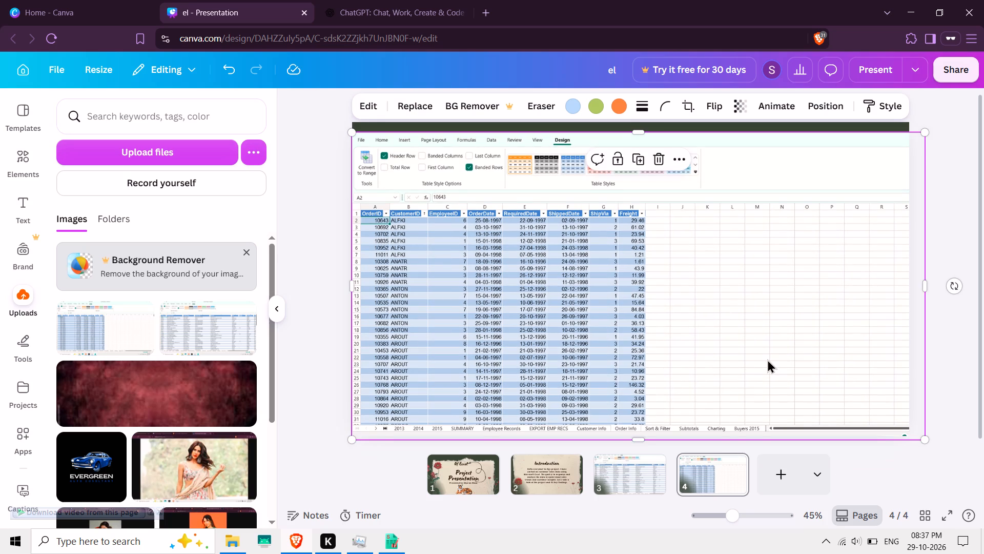
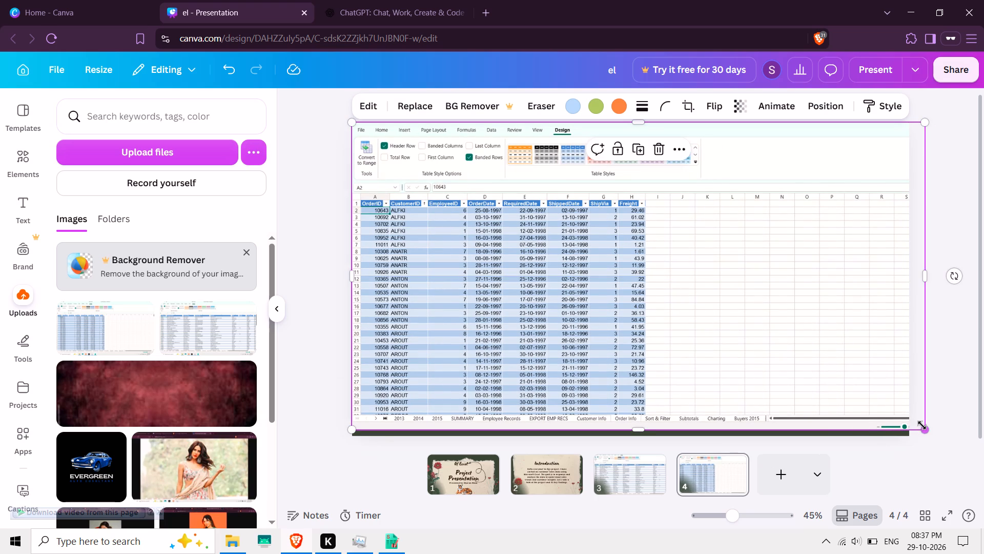
Enlarge the order-data screenshot from its lower corner until it reaches page 4's bottom edge, and deselect it.
drag(922, 425, 934, 432)
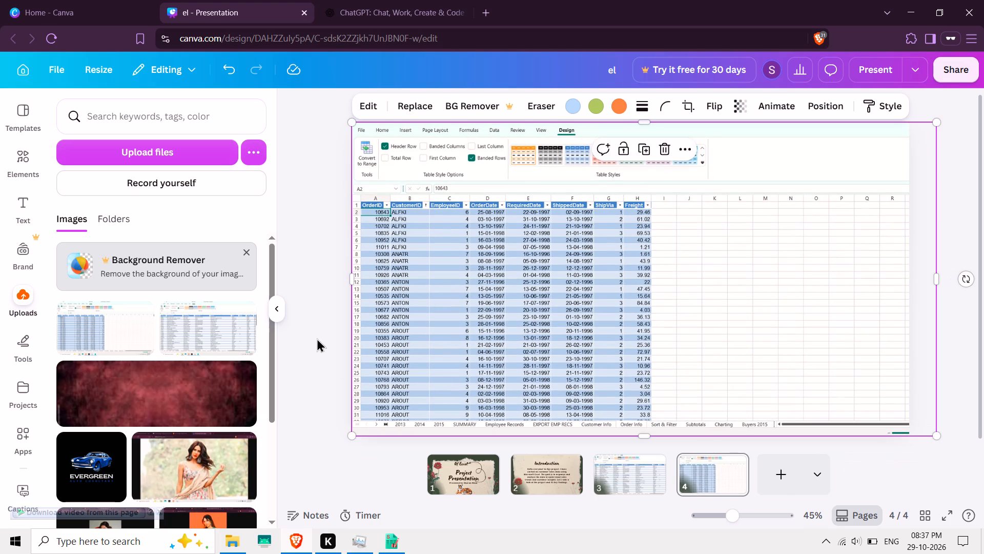
click(318, 338)
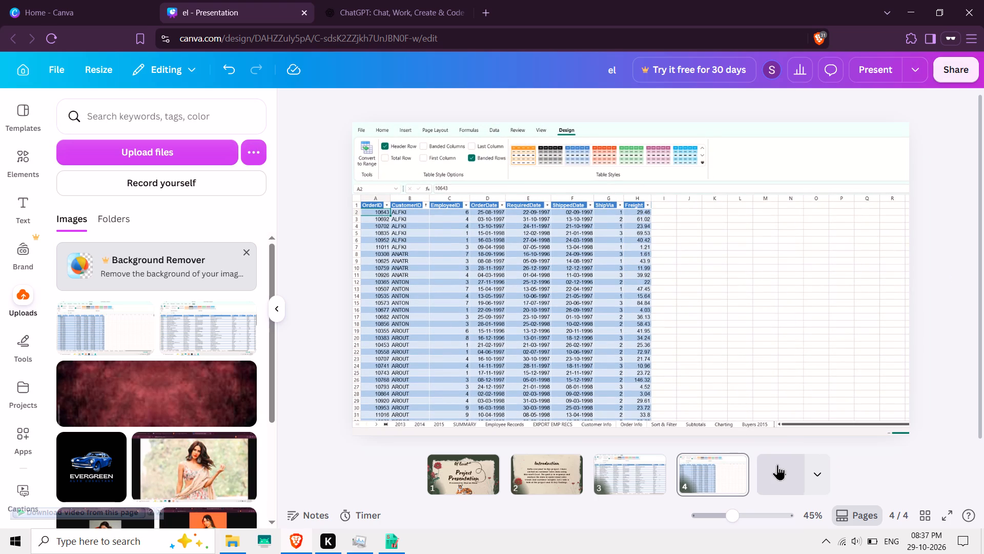
Add page 5, upload Screenshot (98) from the Screenshots folder, and place this employee-records image on the page.
click(781, 471)
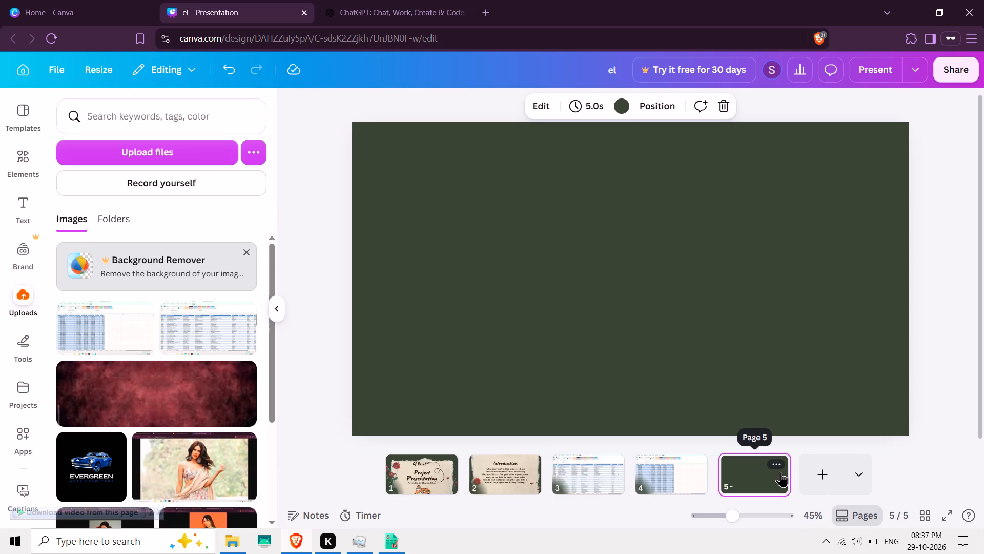
click(159, 143)
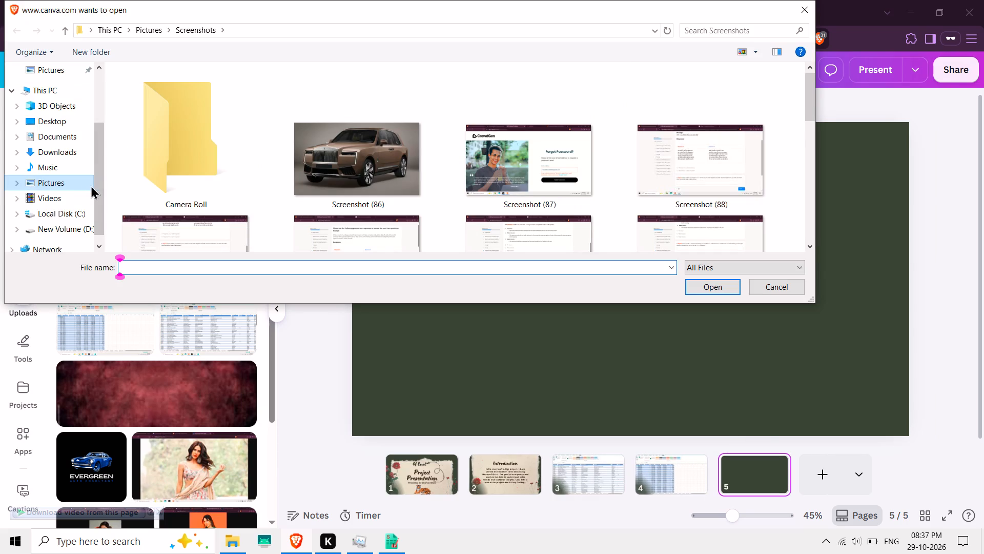
drag(805, 110, 806, 219)
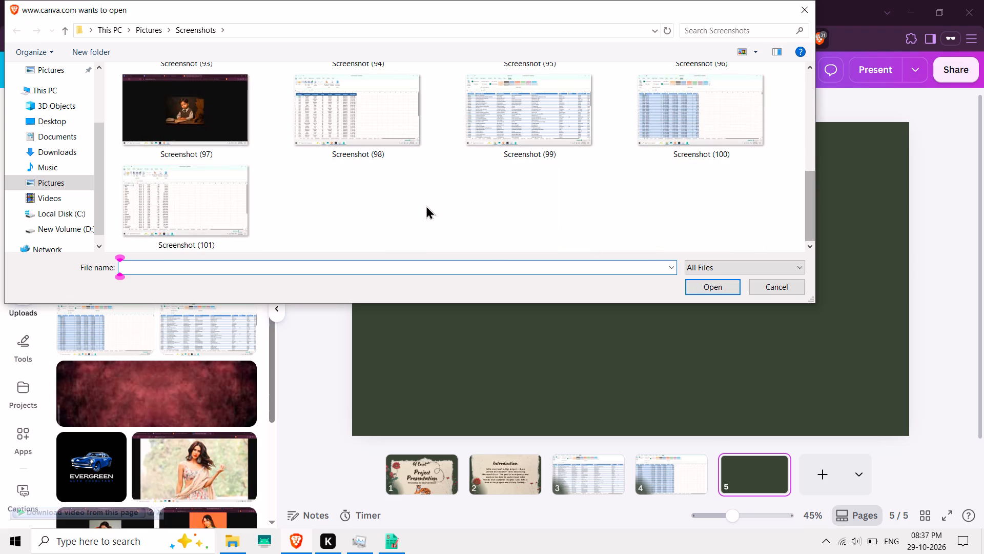
click(352, 130)
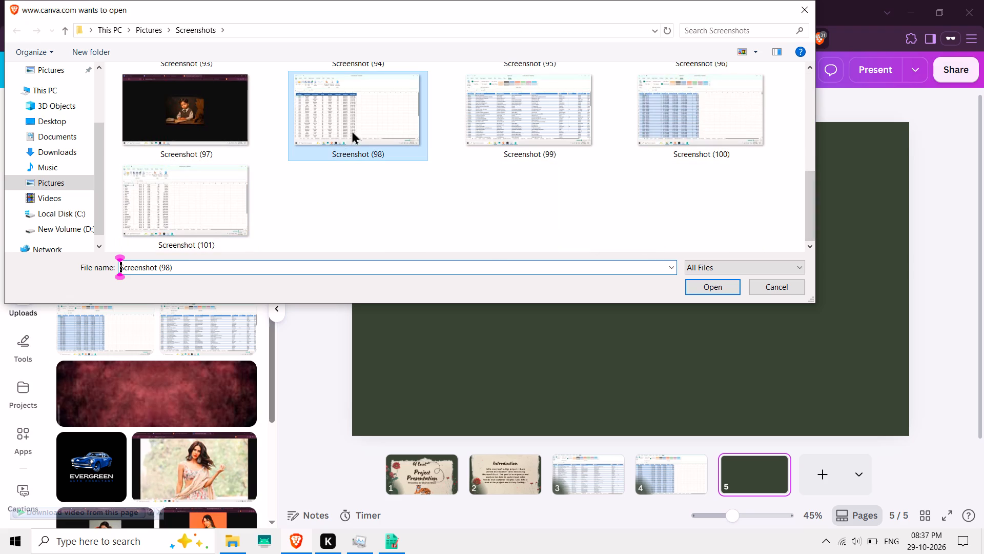
click(707, 288)
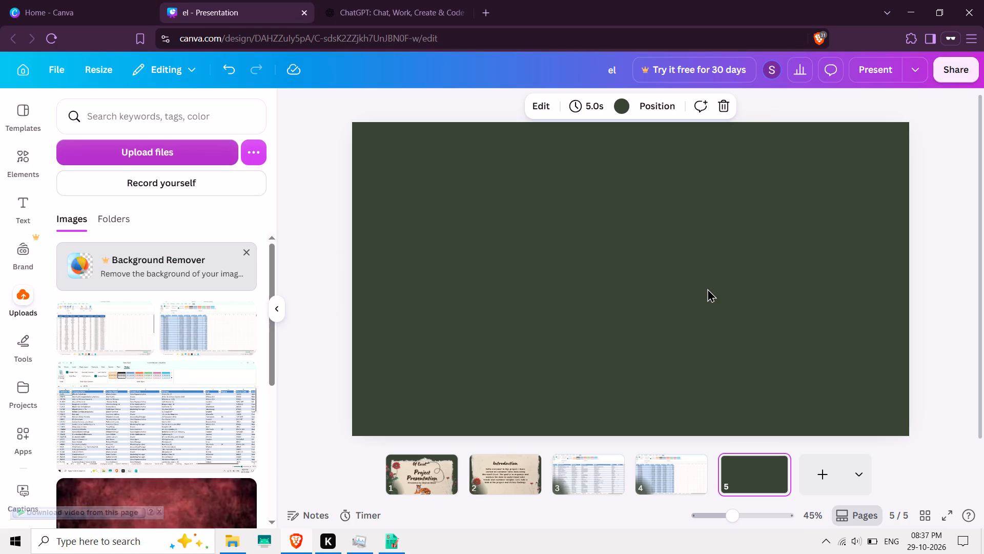
click(121, 314)
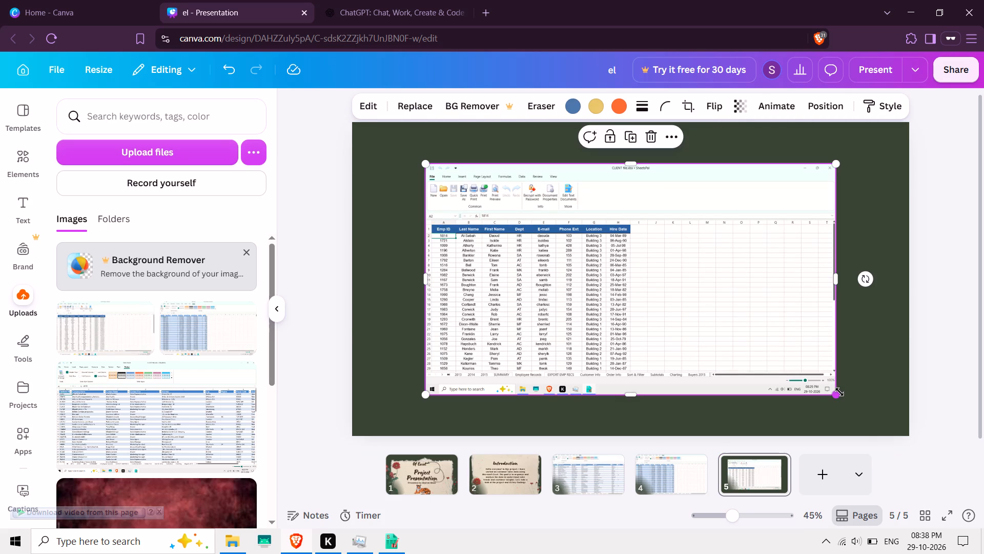
Enlarge the employee-records screenshot from opposite corners to a width of about 1,895, aligned with page 5's upper-left corner.
drag(839, 392, 911, 421)
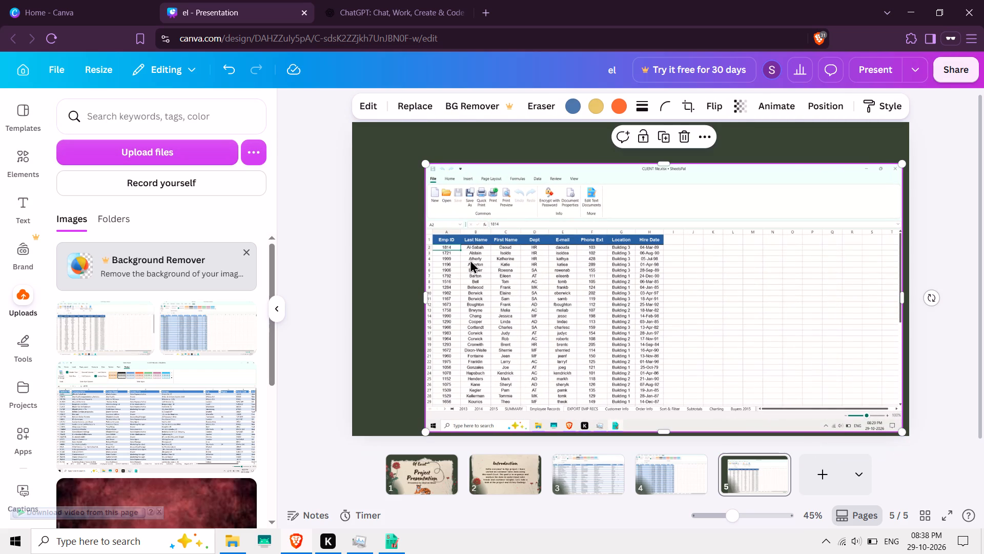
drag(427, 165, 369, 140)
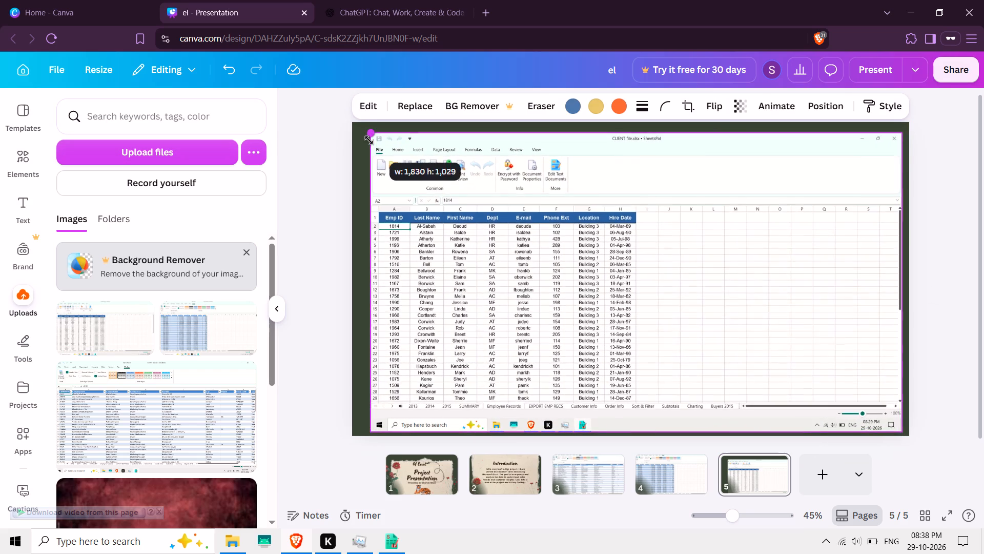
drag(369, 140, 351, 131)
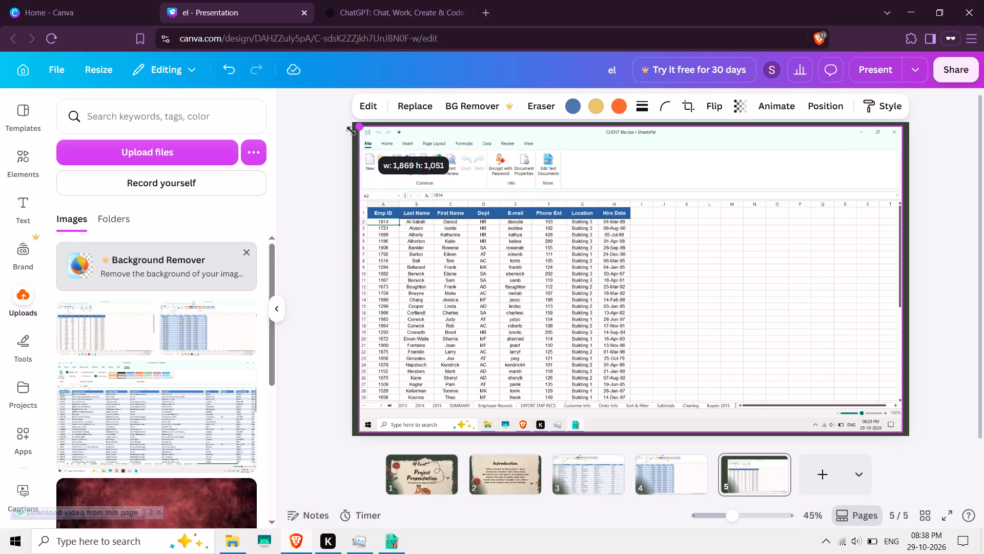
drag(351, 131, 351, 129)
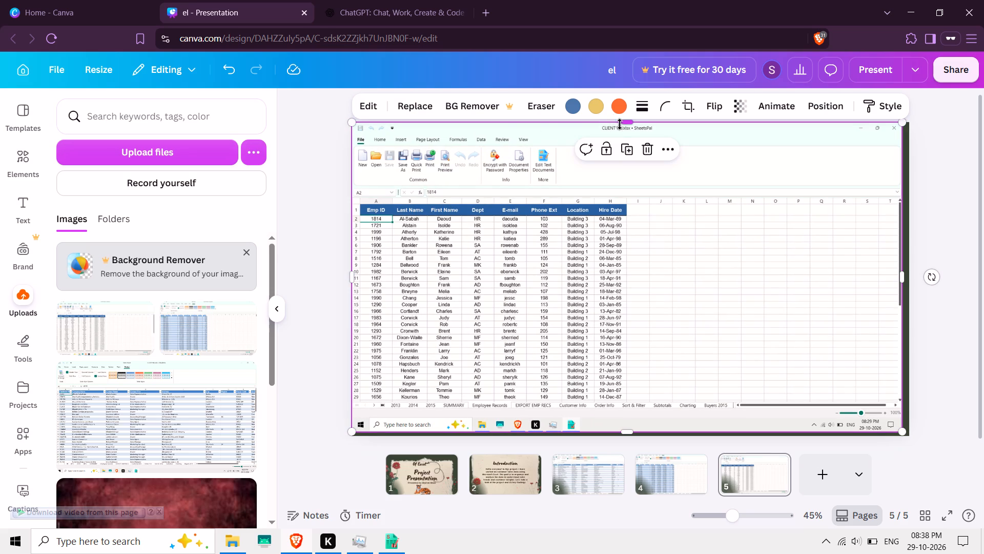
Crop the title bar off the top of the employee-records screenshot and move the image up to page 5's top edge.
drag(627, 124, 628, 130)
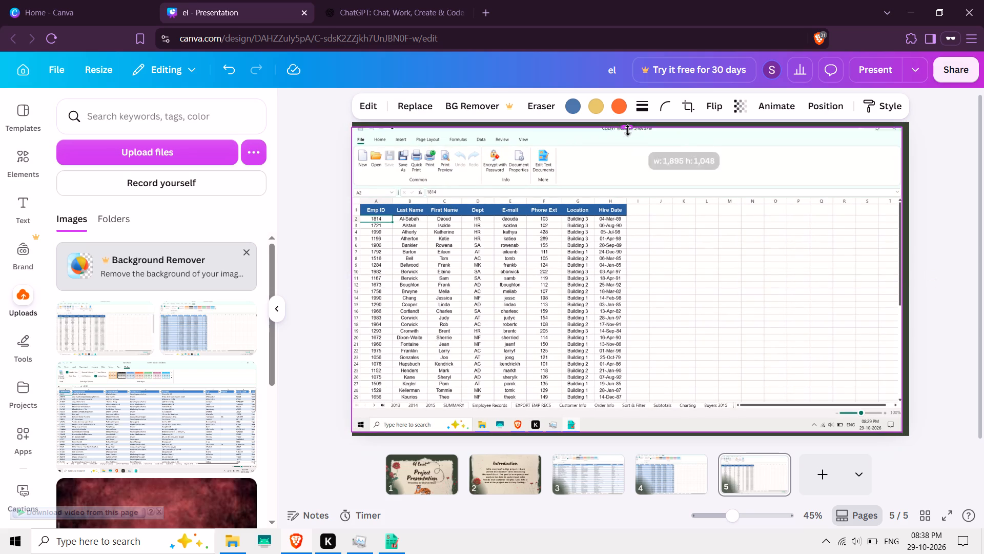
drag(628, 130, 627, 136)
drag(628, 195, 628, 184)
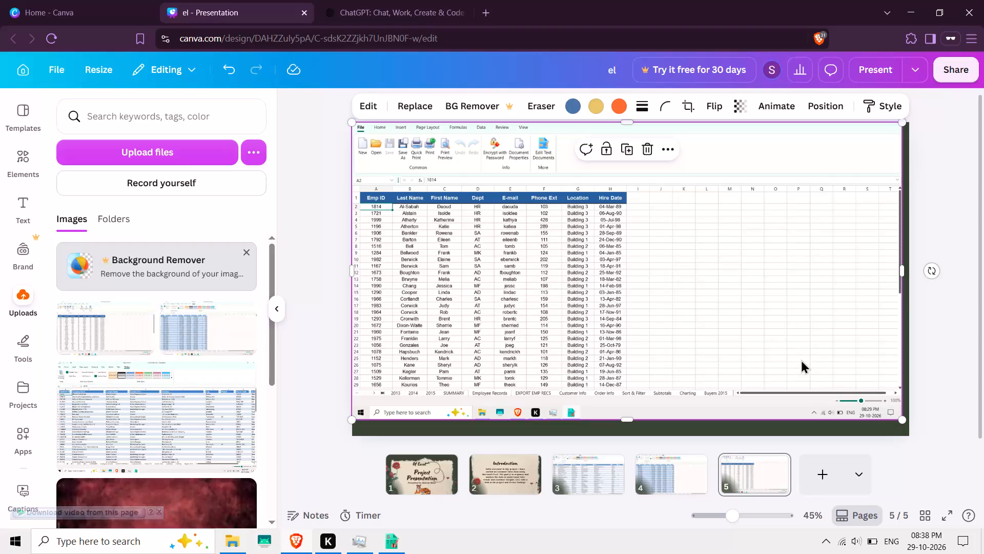
Enlarge the employee-records screenshot from its lower corner to cover page 5, pushing the taskbar past the page's lower edge.
drag(905, 419, 953, 463)
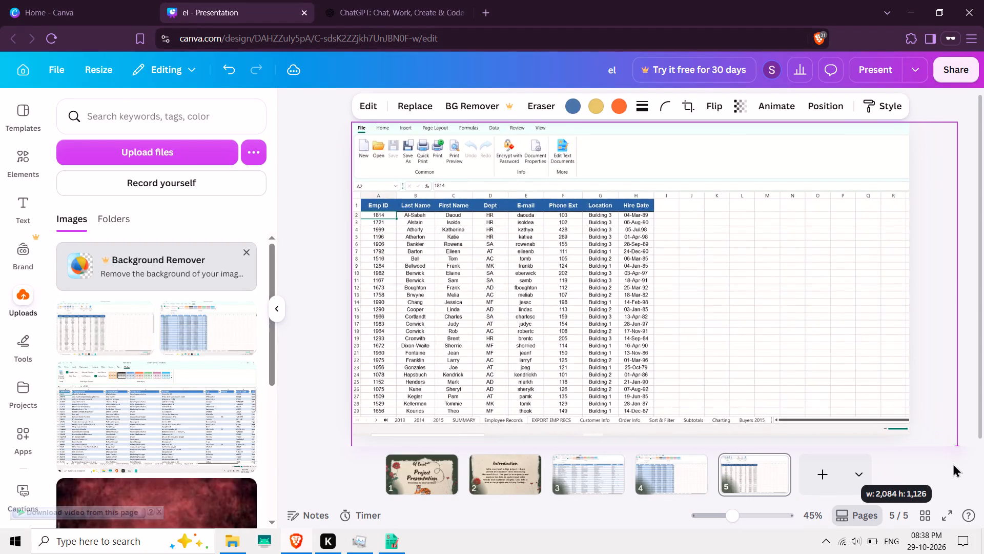
drag(953, 463, 970, 481)
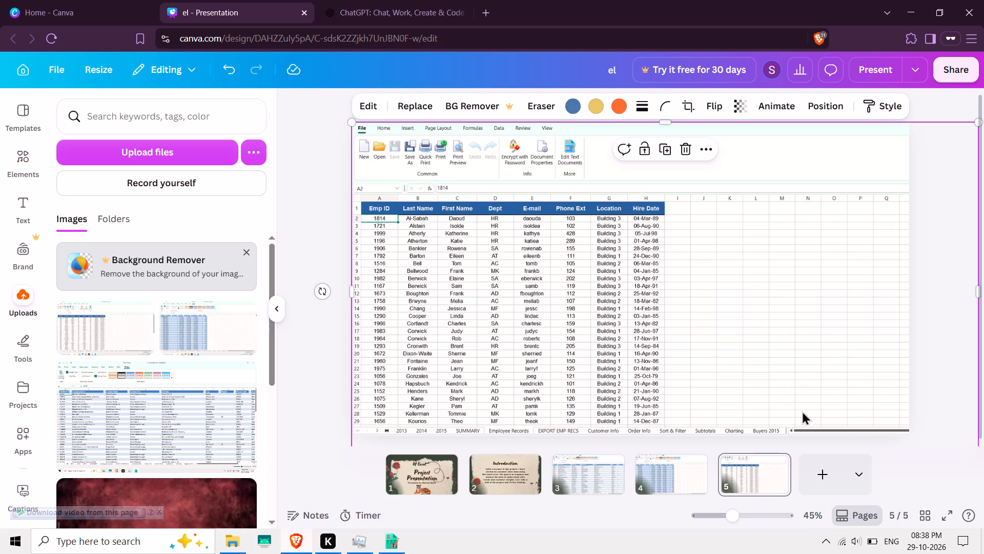
Add page 6 and apply the Conclusion page from the Green Beige Vintage Scrapbook template to it.
click(827, 471)
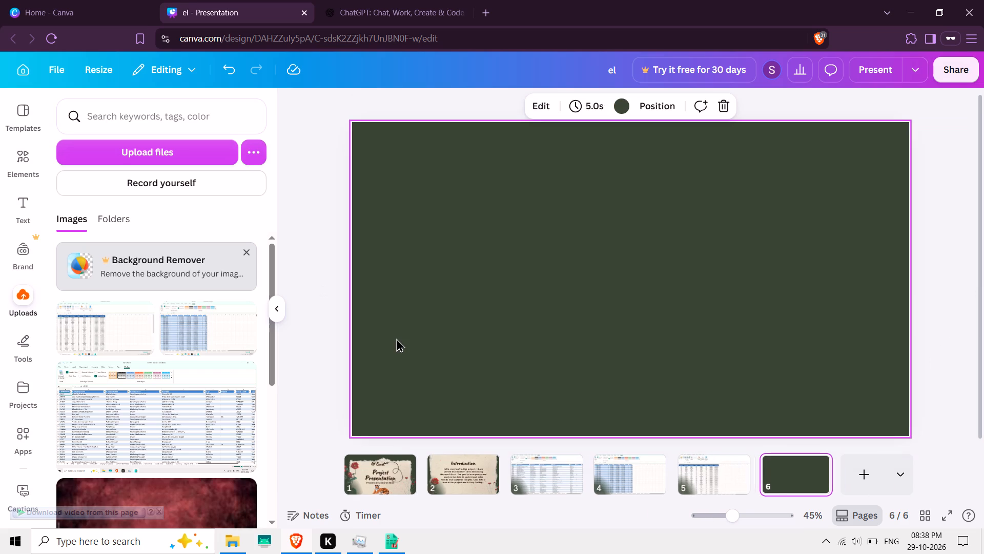
click(31, 110)
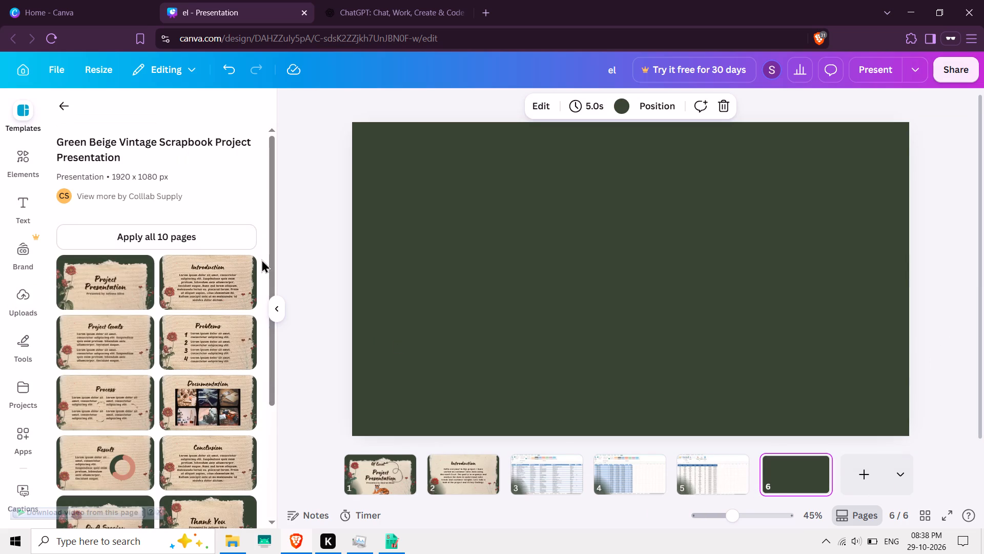
drag(271, 275, 271, 362)
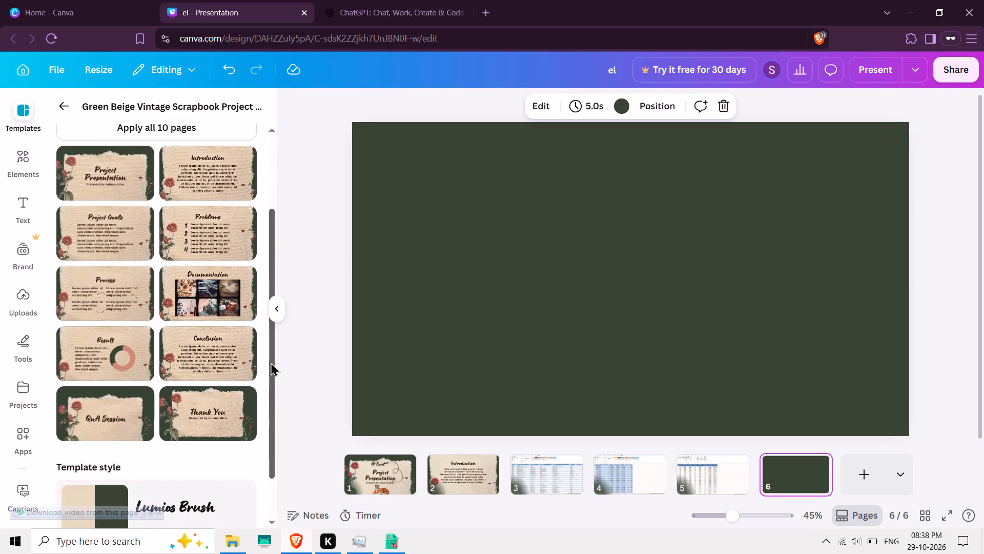
drag(271, 362, 271, 363)
click(229, 342)
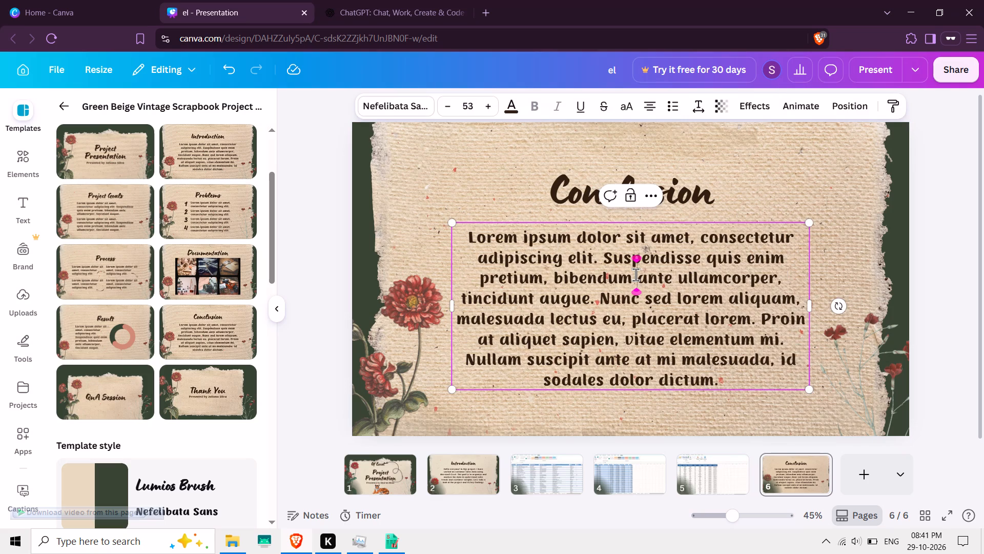
triple_click(635, 274)
double_click(635, 274)
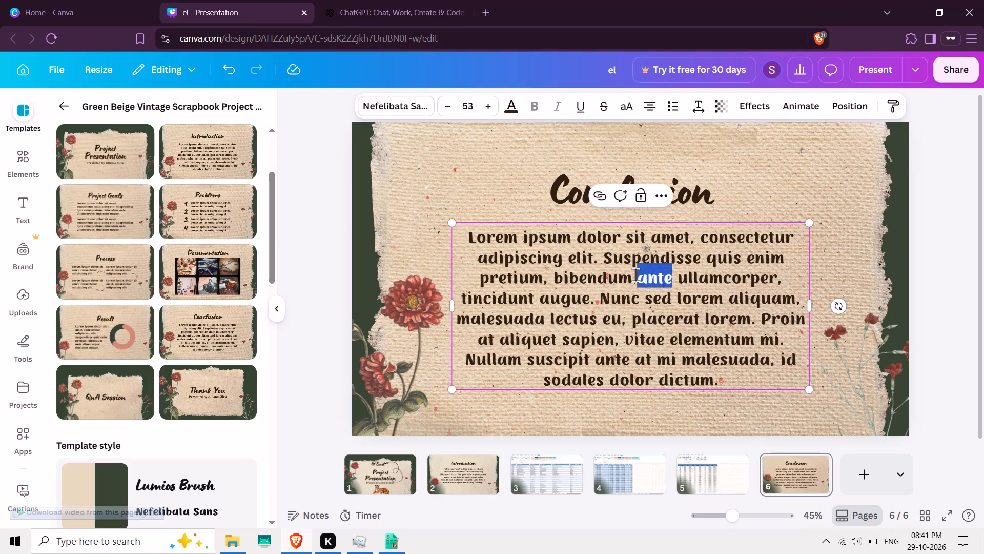
double_click(635, 274)
triple_click(635, 274)
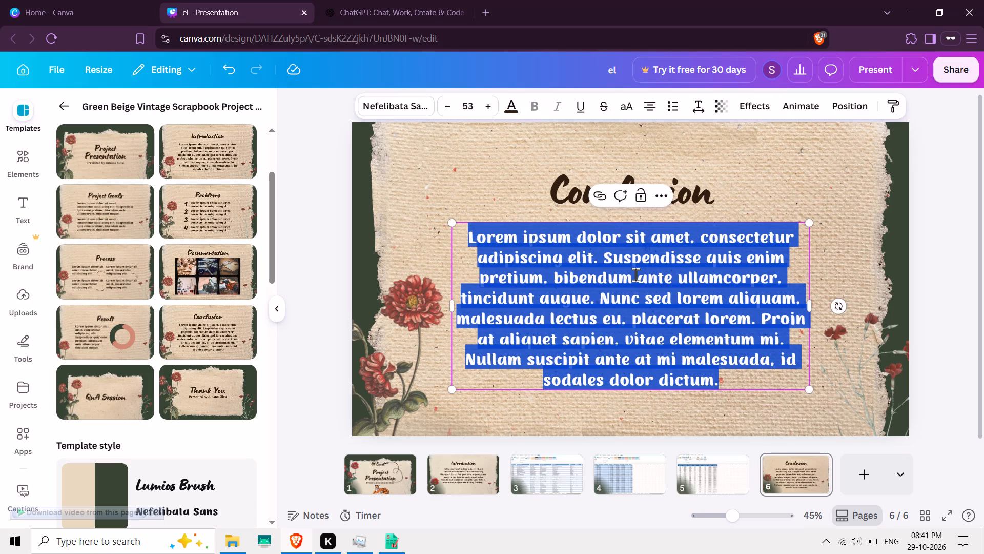
key(ctrl+v)
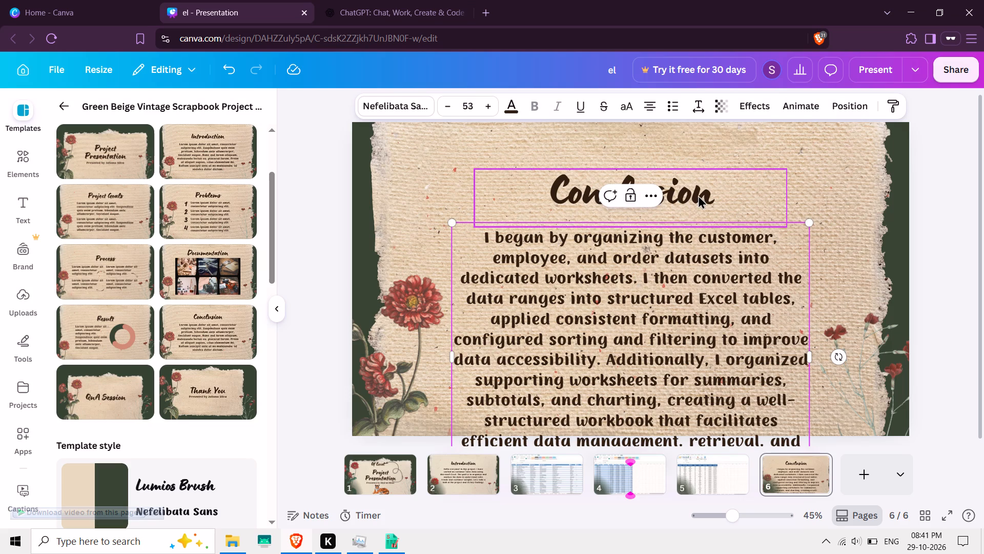
Move the Conclusion heading and the body text upward on page 6 so the whole paragraph fits on the page.
drag(698, 195, 695, 163)
drag(693, 306, 693, 264)
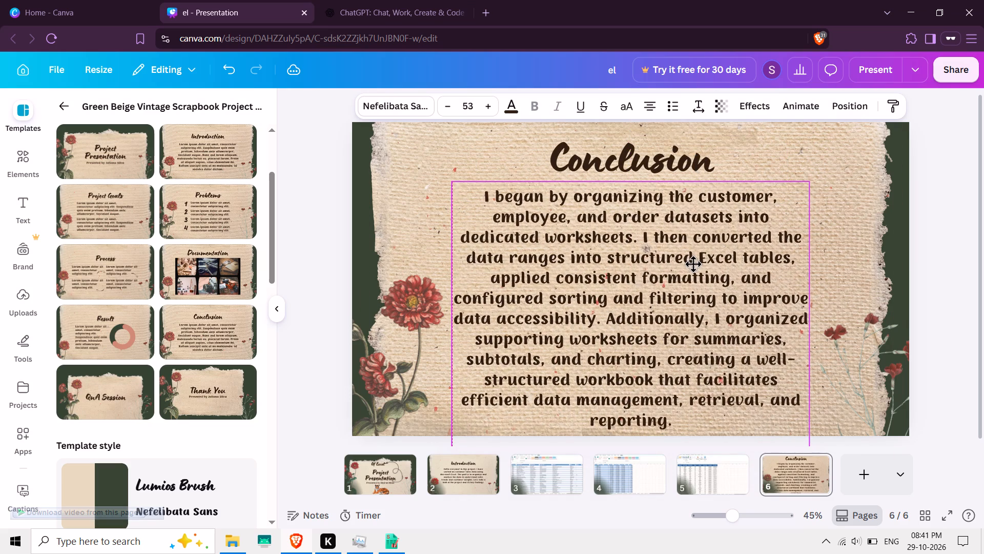
drag(693, 264, 691, 263)
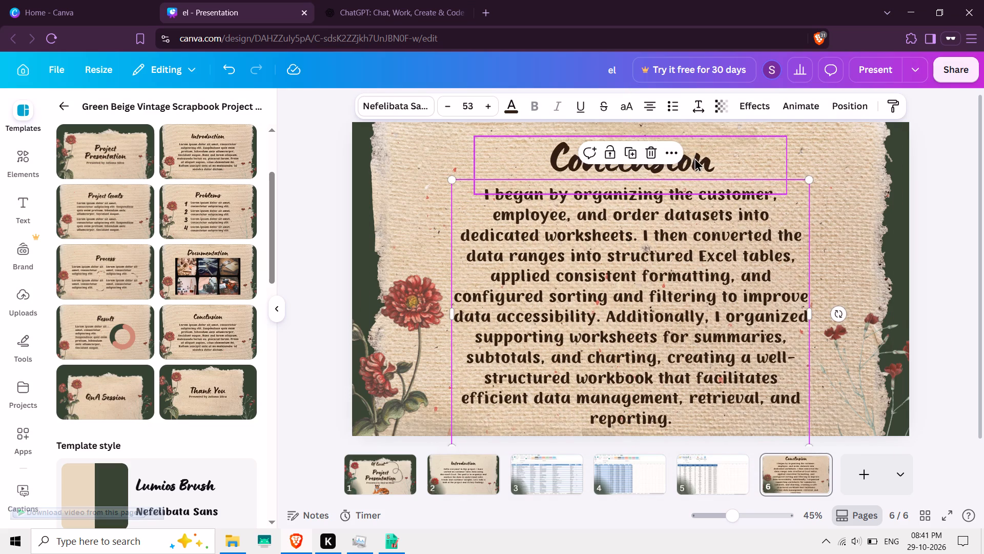
drag(694, 157, 692, 151)
Replace the page 6 heading with "How i Did It" and nudge the body text up closer beneath it.
triple_click(666, 151)
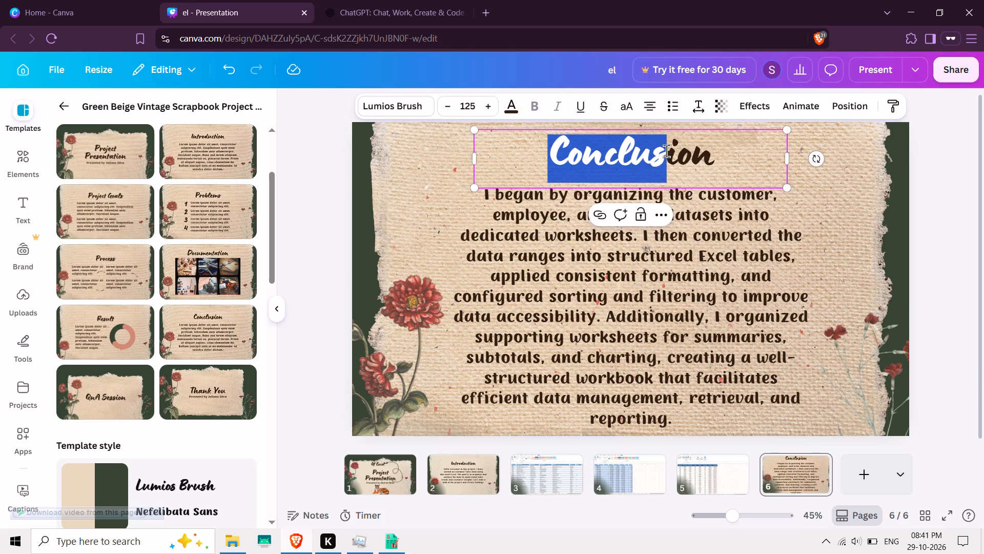
double_click(666, 151)
text(How i Did It)
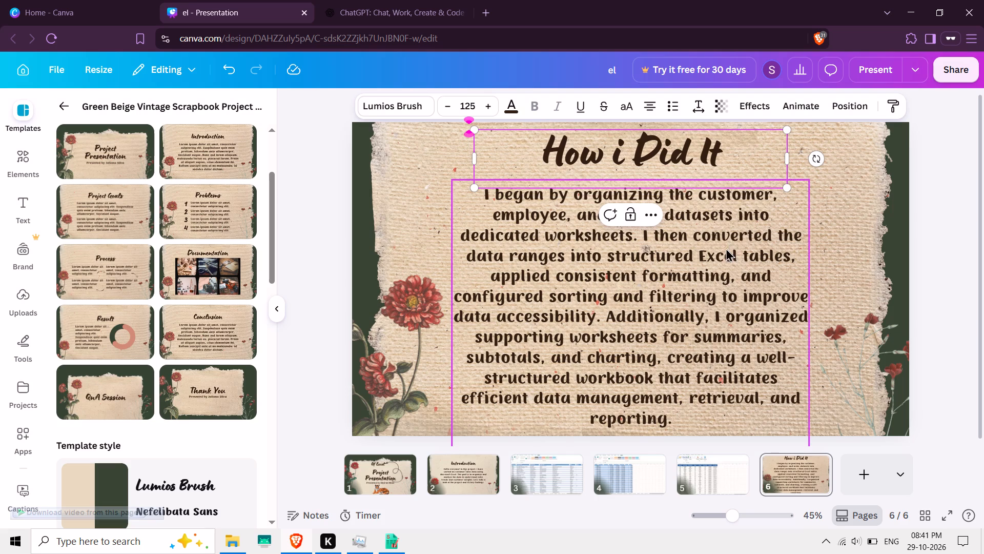
drag(699, 296, 699, 288)
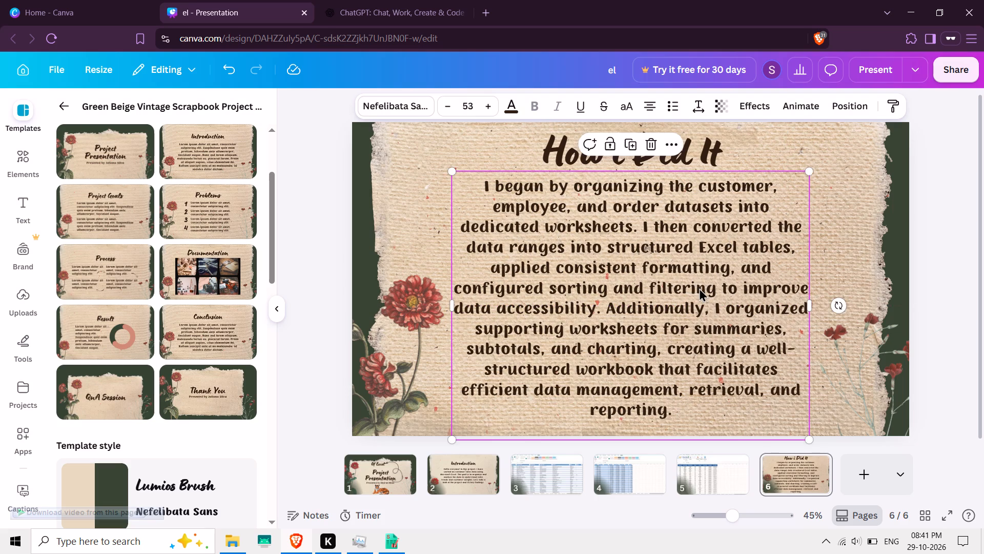
Recolor the torn-paper background image on page 6, setting its pinkish tone to the design's red and its beige tone to white.
click(407, 223)
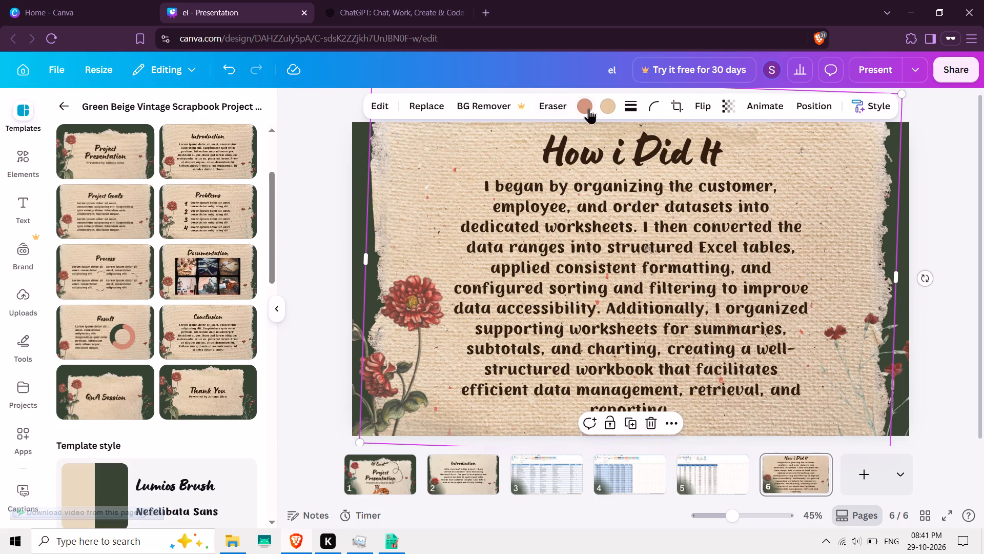
click(589, 108)
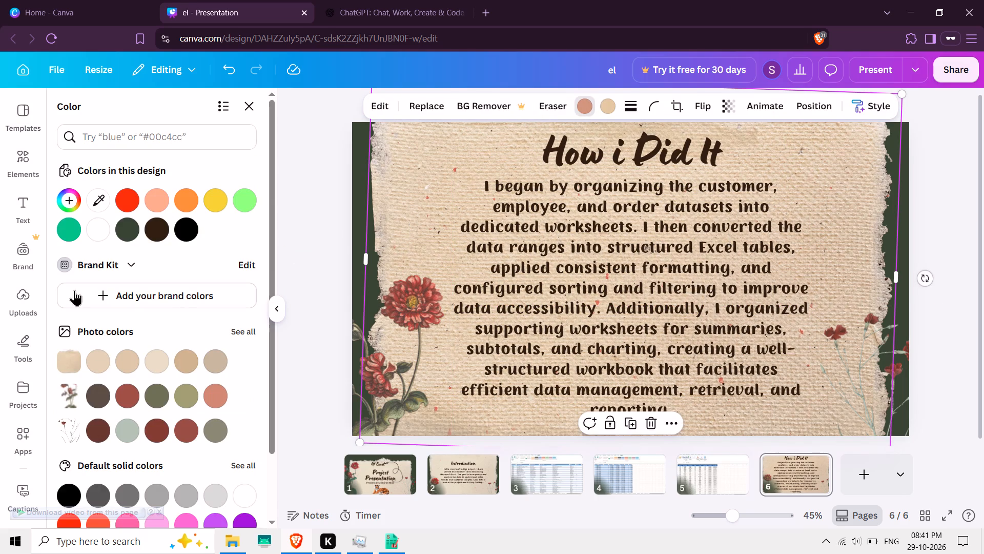
click(122, 198)
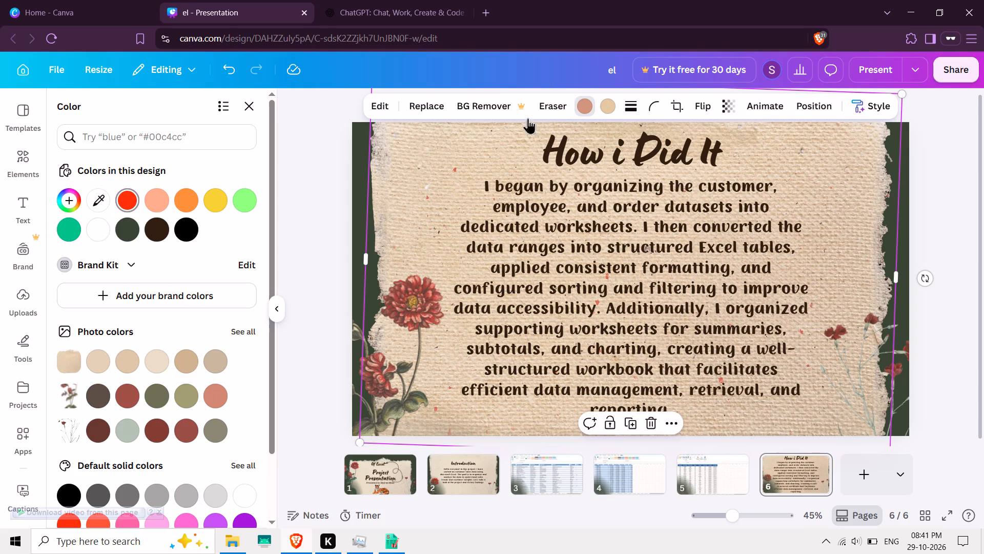
click(608, 104)
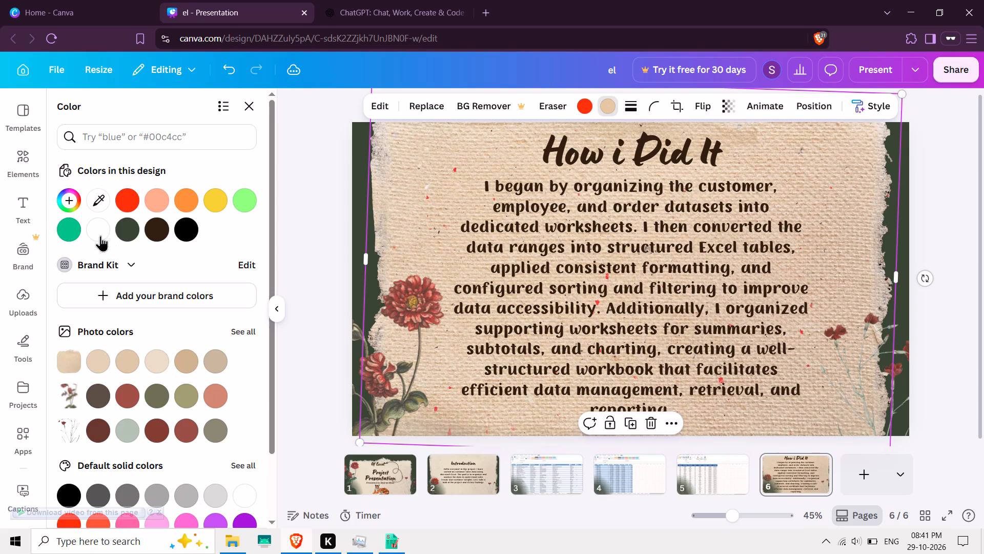
click(100, 235)
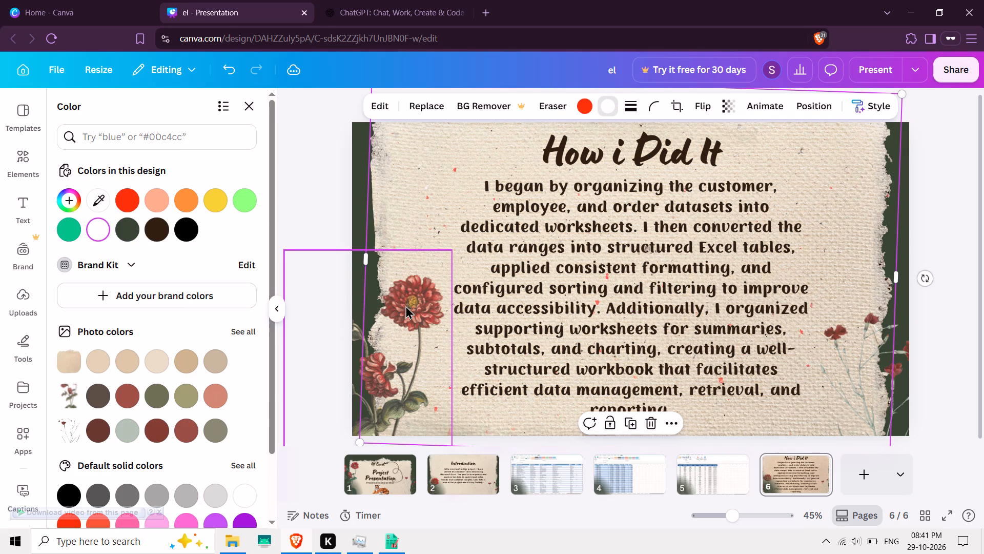
Set the pinkish-red tone of the large flower illustration on page 6 to the design's red, #FF3131.
click(405, 305)
click(627, 105)
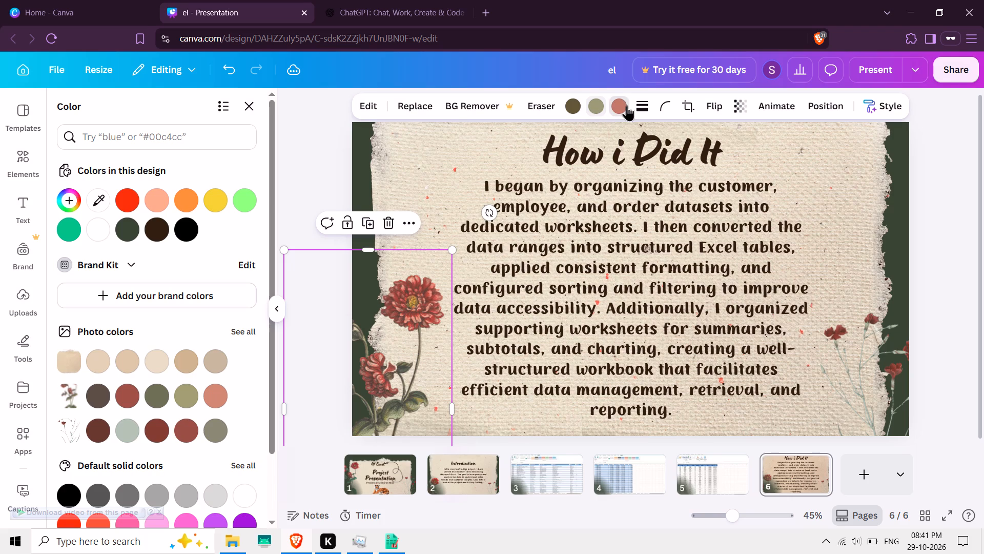
click(129, 190)
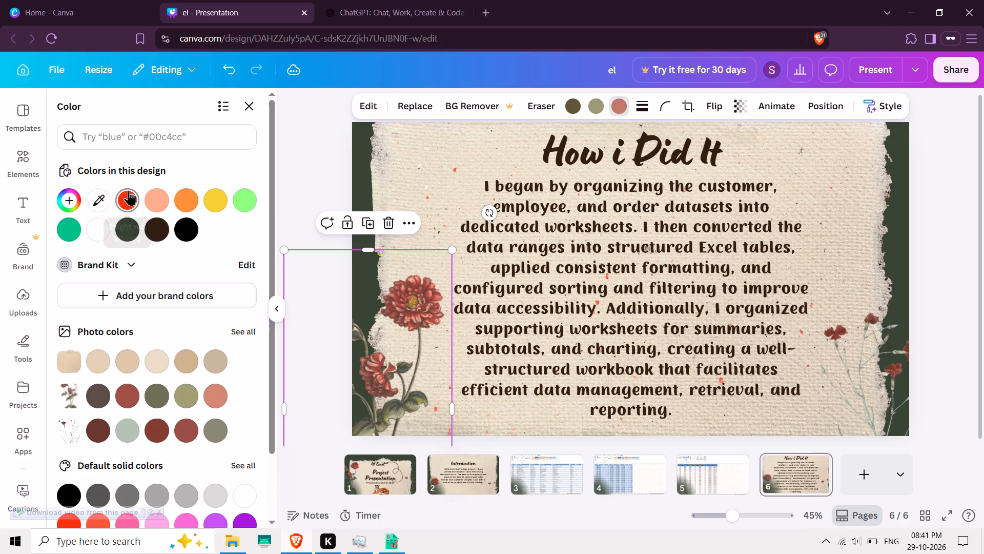
click(129, 190)
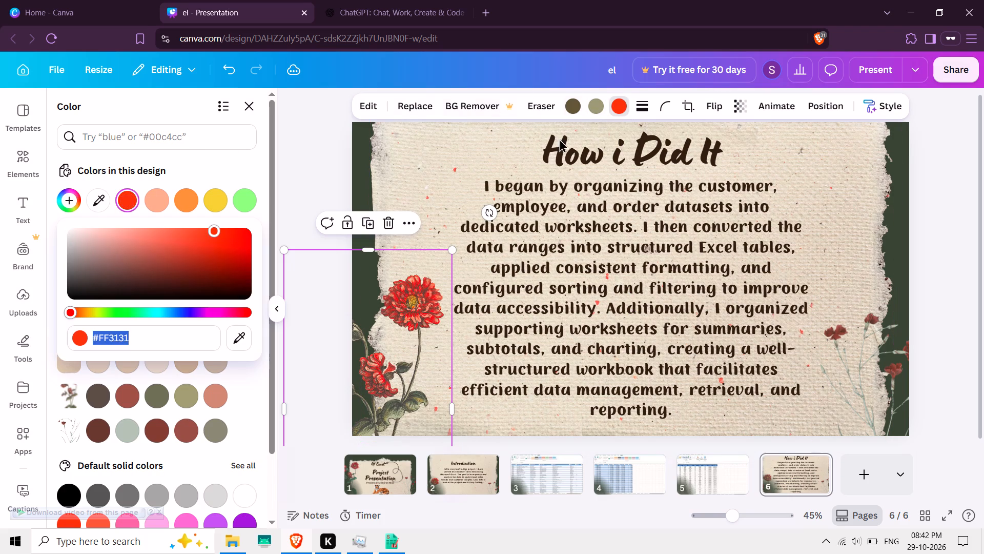
click(303, 195)
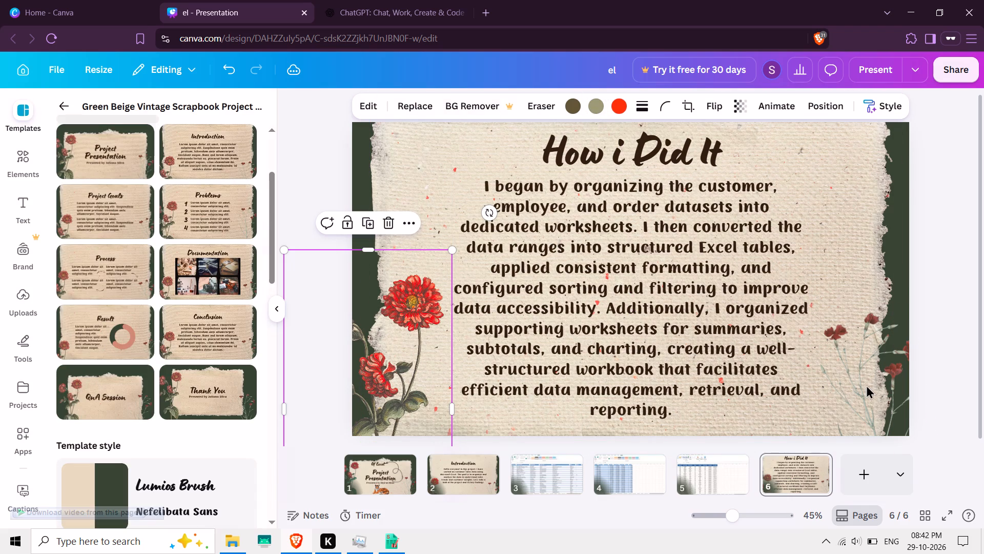
Set the dark red tone of the small flower sprig on page 6 to the design's red, #FF3131.
click(863, 382)
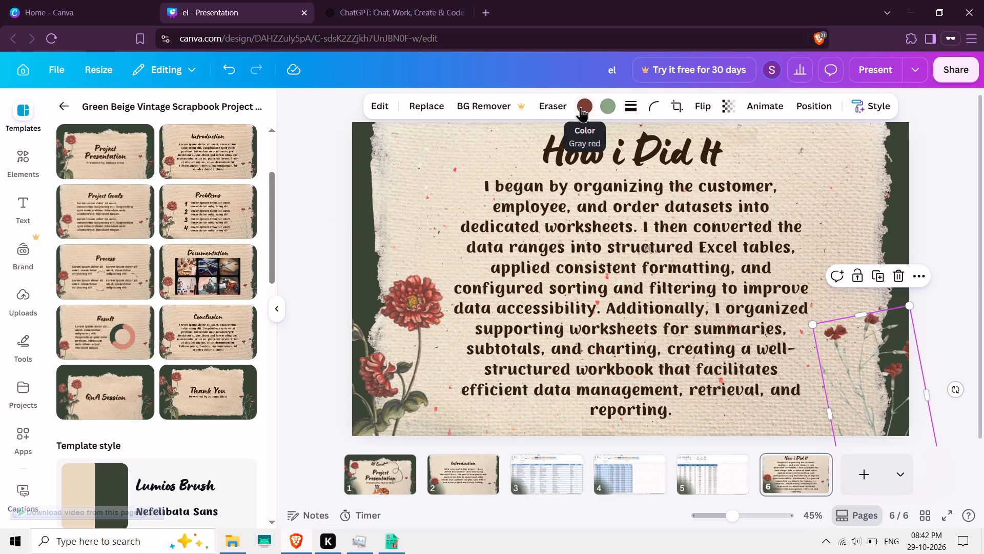
click(581, 107)
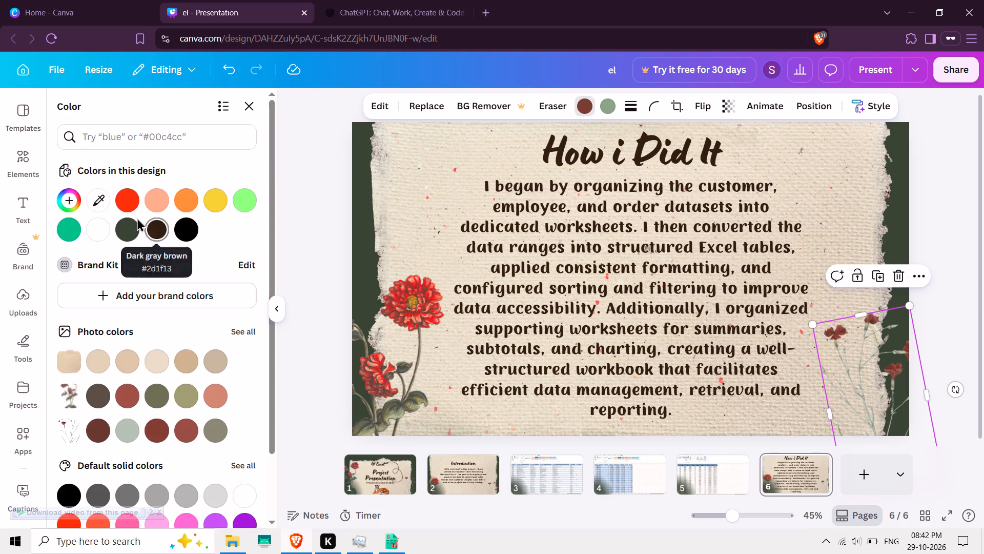
click(130, 209)
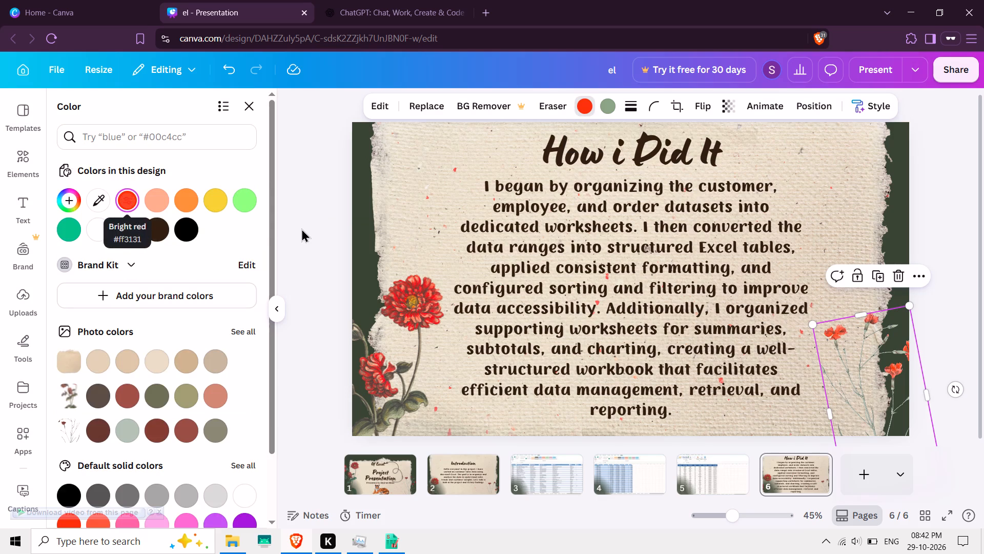
click(318, 240)
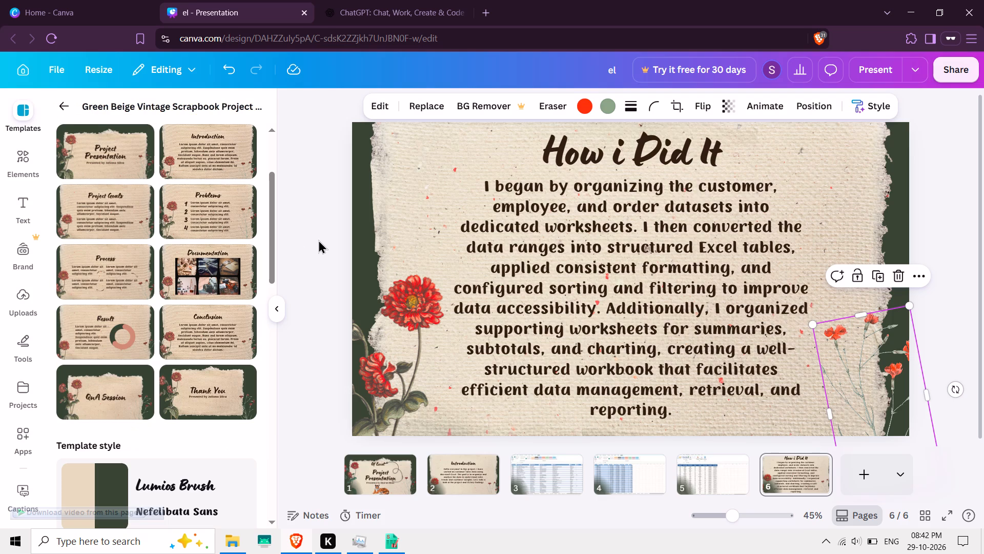
Add page 7 after the "How i Did It" page and apply the template's Thank You layout to it.
click(470, 477)
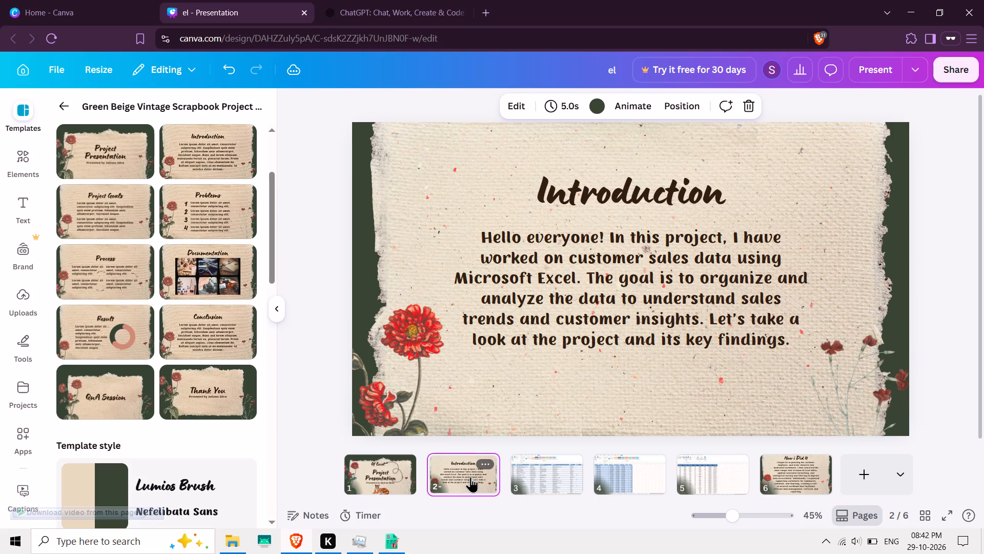
click(773, 479)
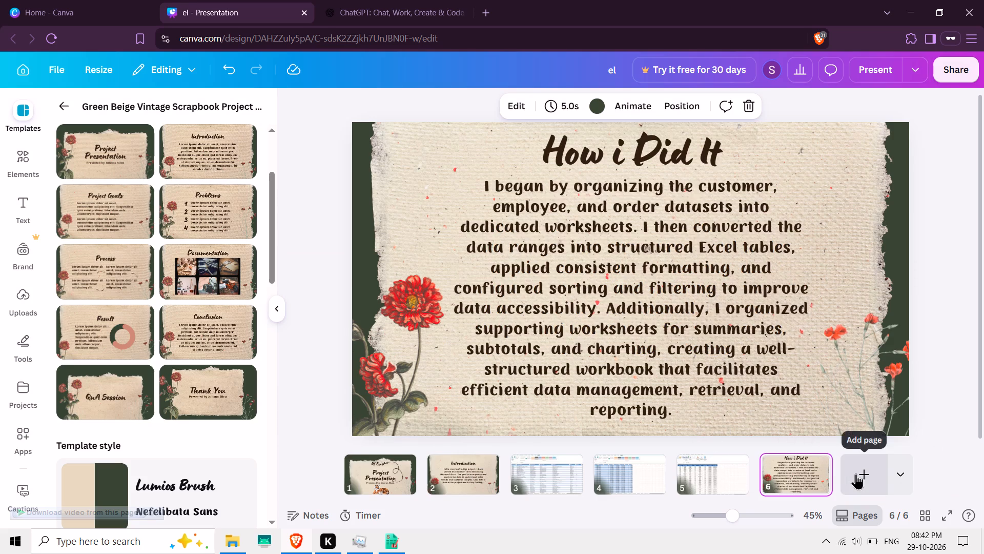
click(856, 473)
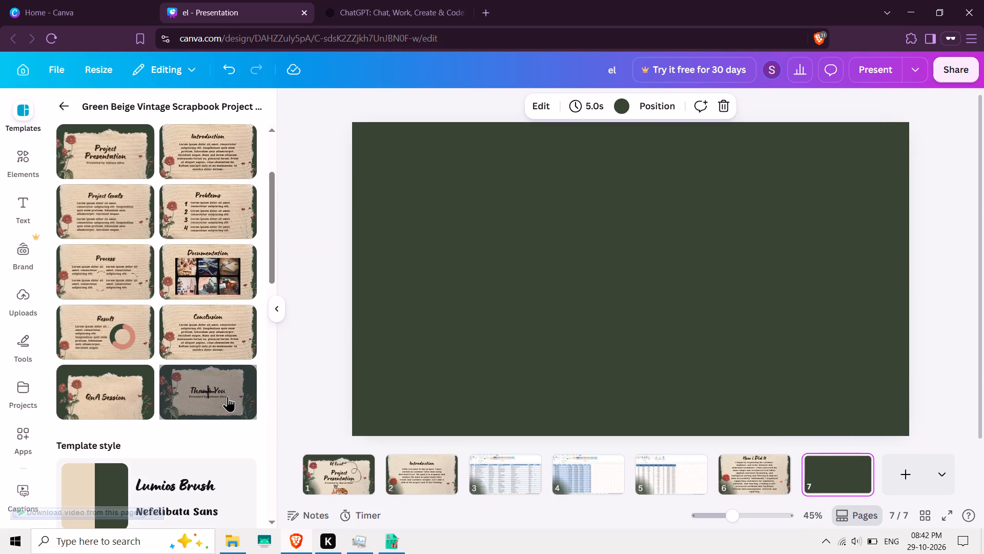
click(228, 396)
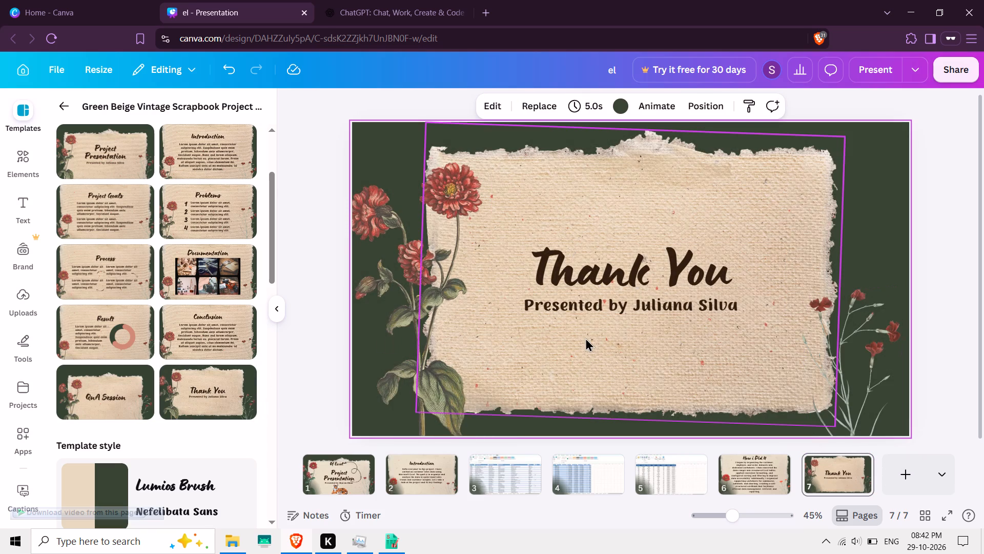
Replace the placeholder name in the "Presented by" line on page 7 with the presenter's own name.
click(687, 297)
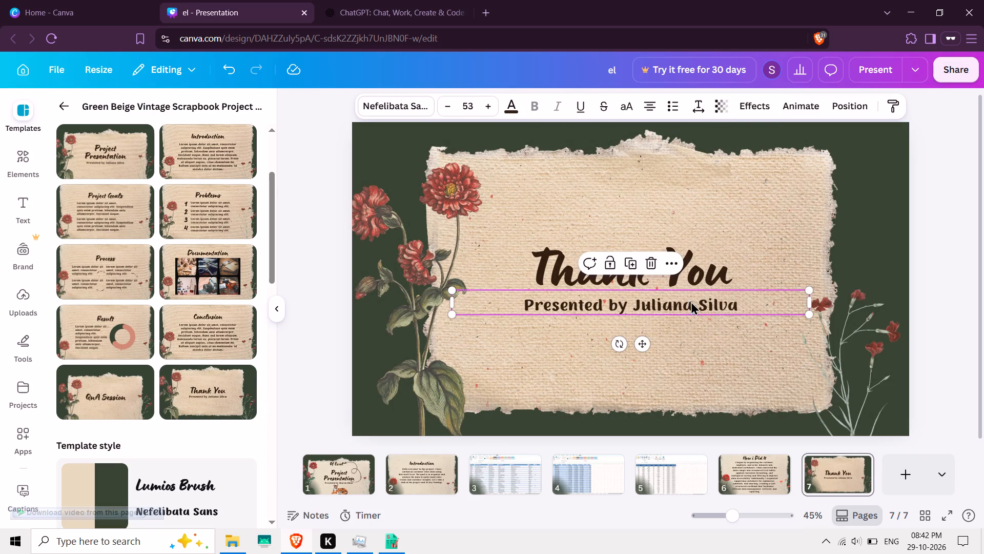
triple_click(694, 303)
double_click(694, 303)
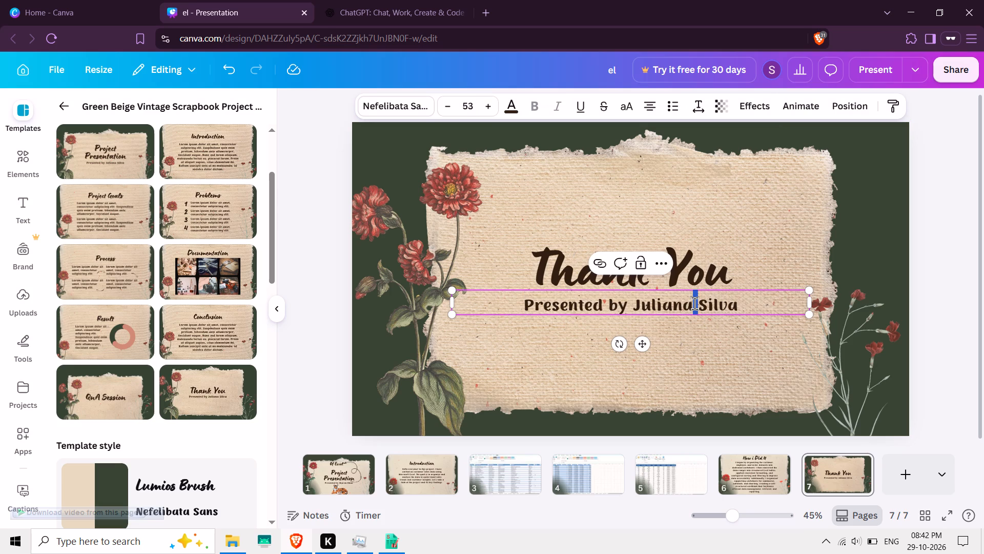
double_click(694, 303)
drag(743, 304, 653, 309)
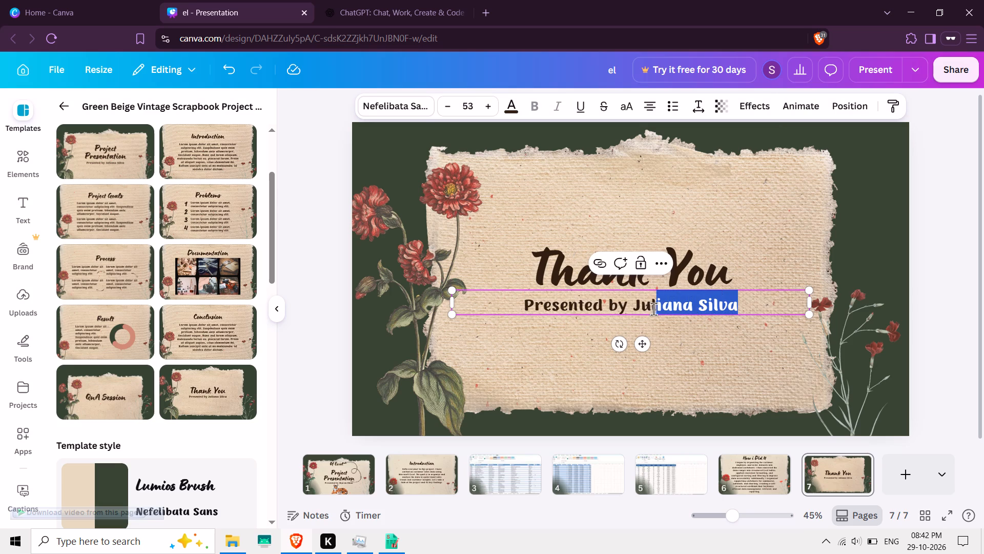
drag(653, 309, 635, 309)
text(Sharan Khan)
Recolor the torn-paper image on page 7, setting its pinkish tone to the design's red and its beige tone to white.
click(592, 224)
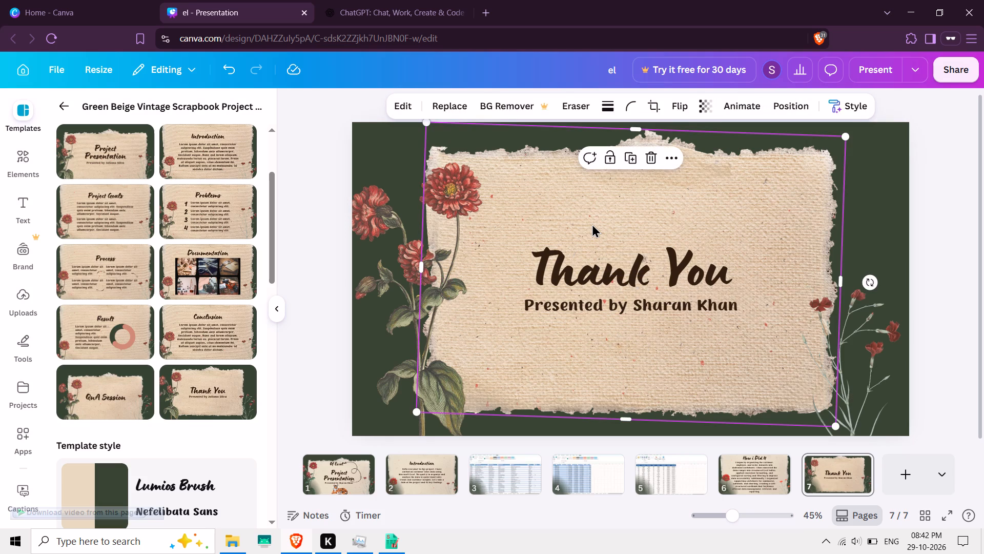
click(589, 115)
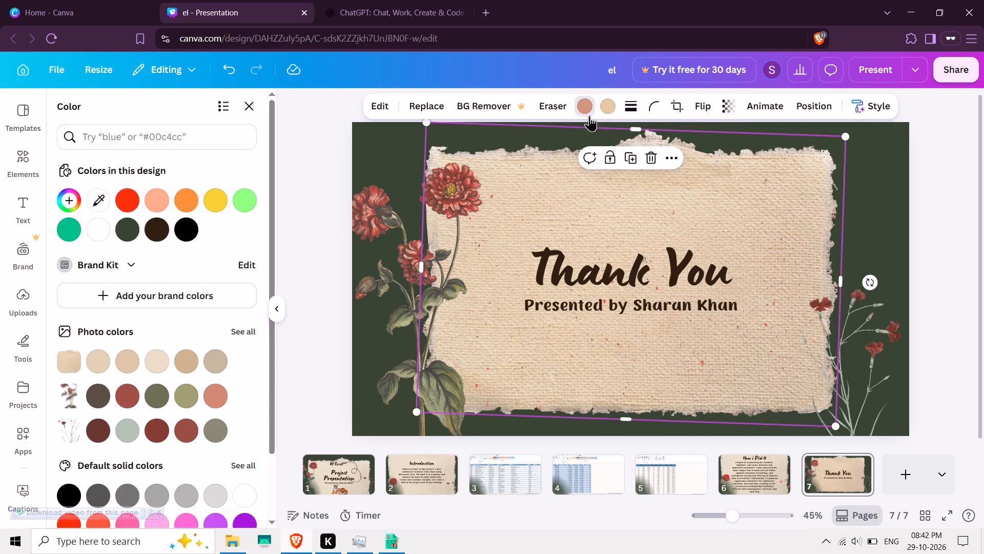
click(126, 203)
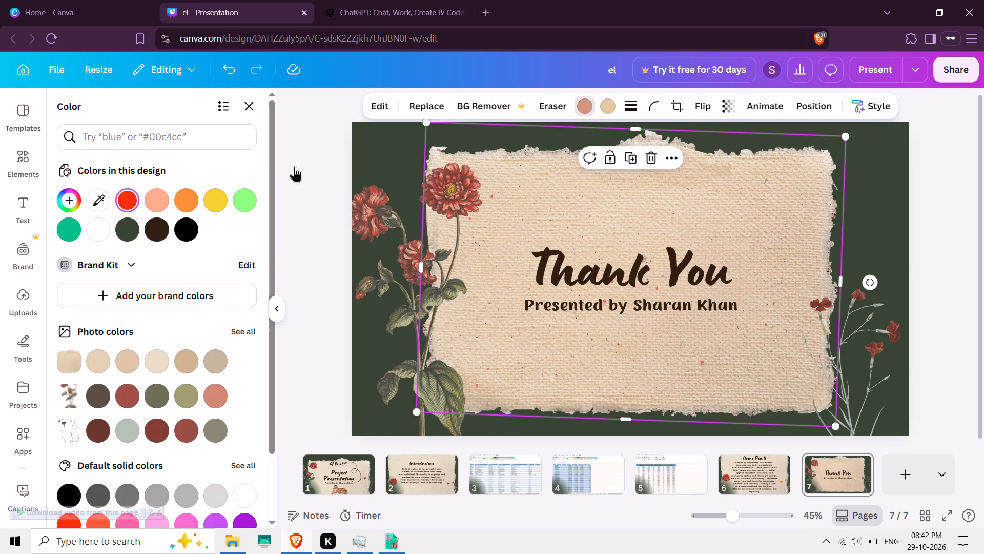
click(613, 105)
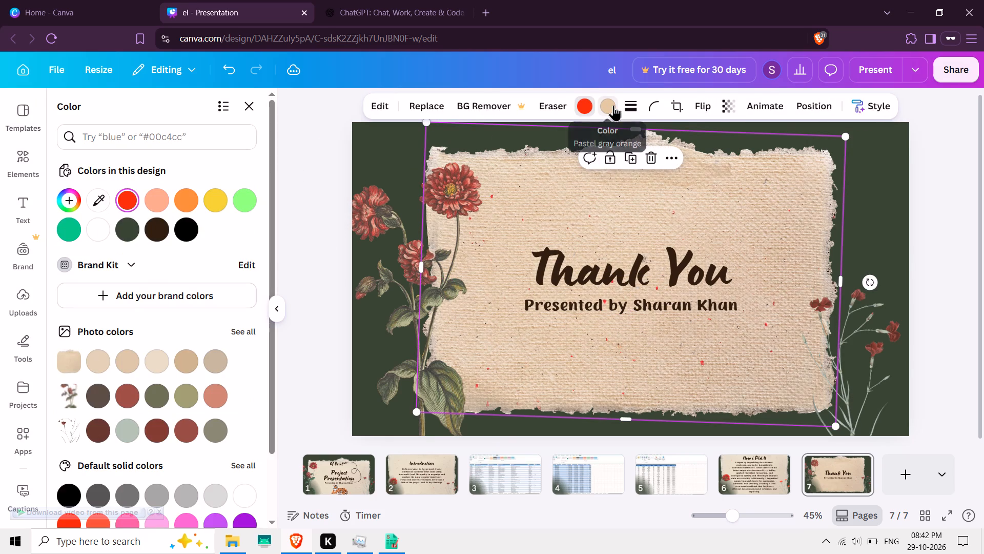
click(100, 228)
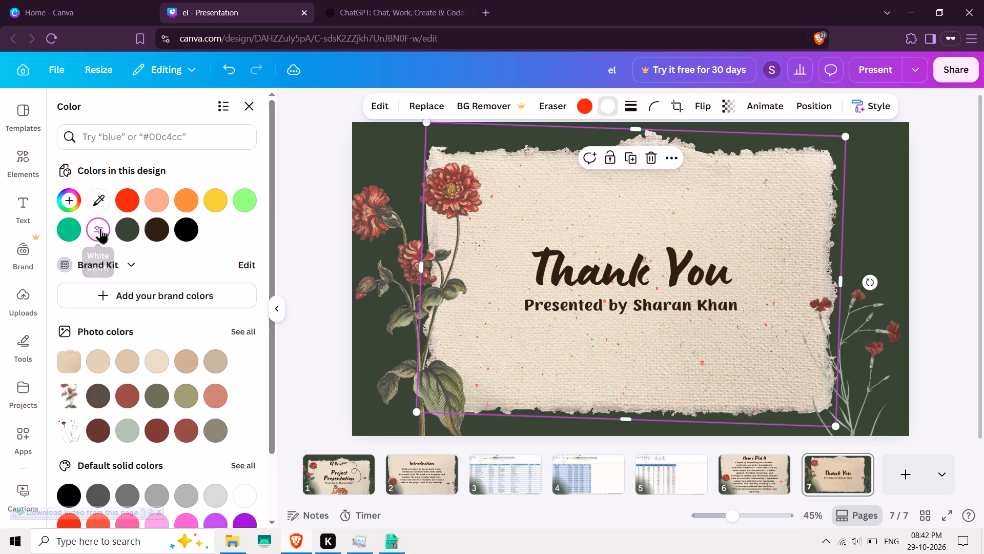
Set the reddish tones of the large flower illustration and the small flower sprig on page 7 to #FF3131.
click(373, 202)
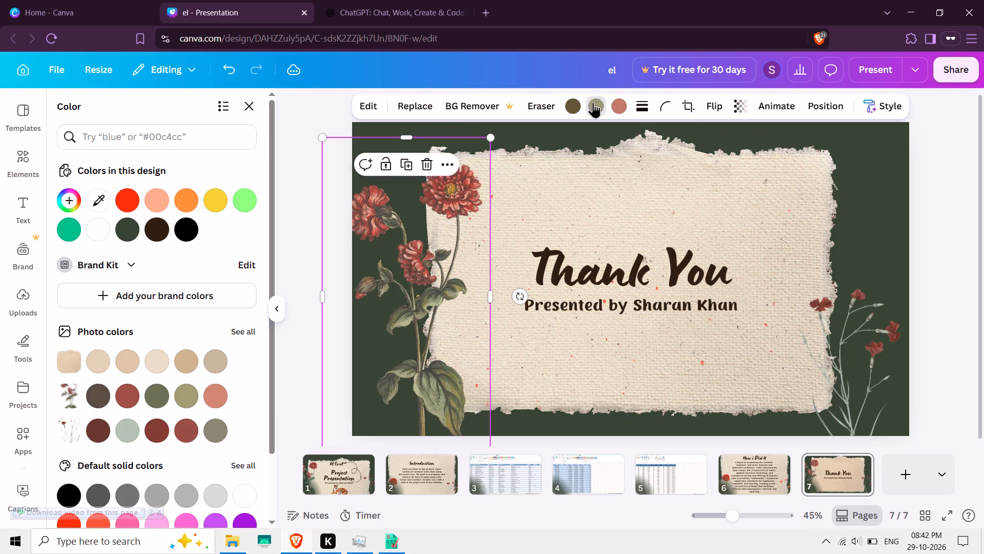
click(621, 105)
click(132, 204)
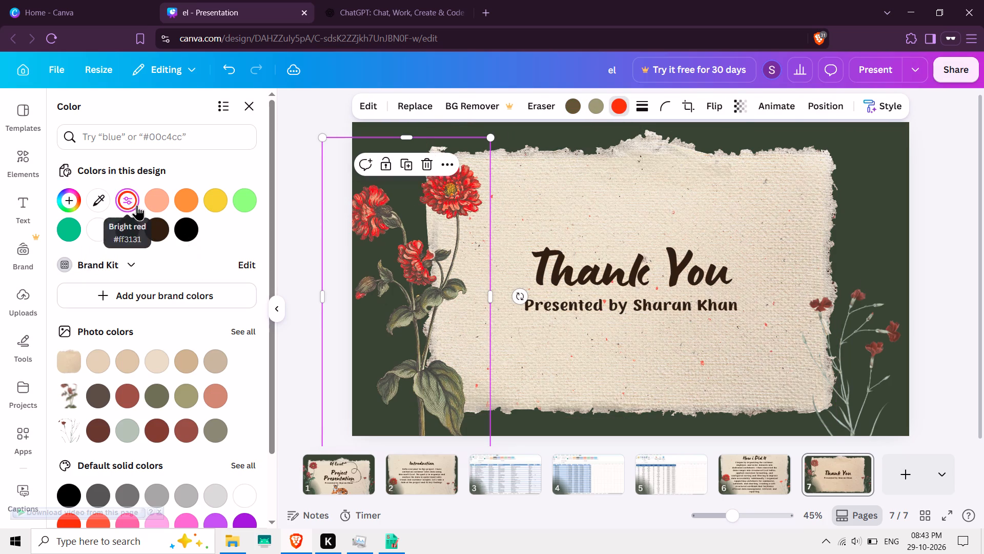
click(849, 365)
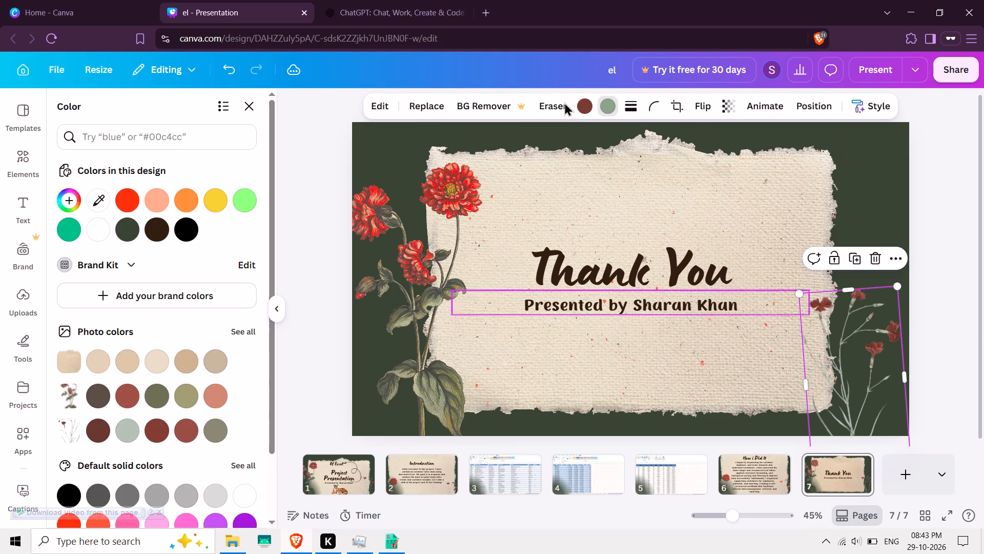
click(588, 103)
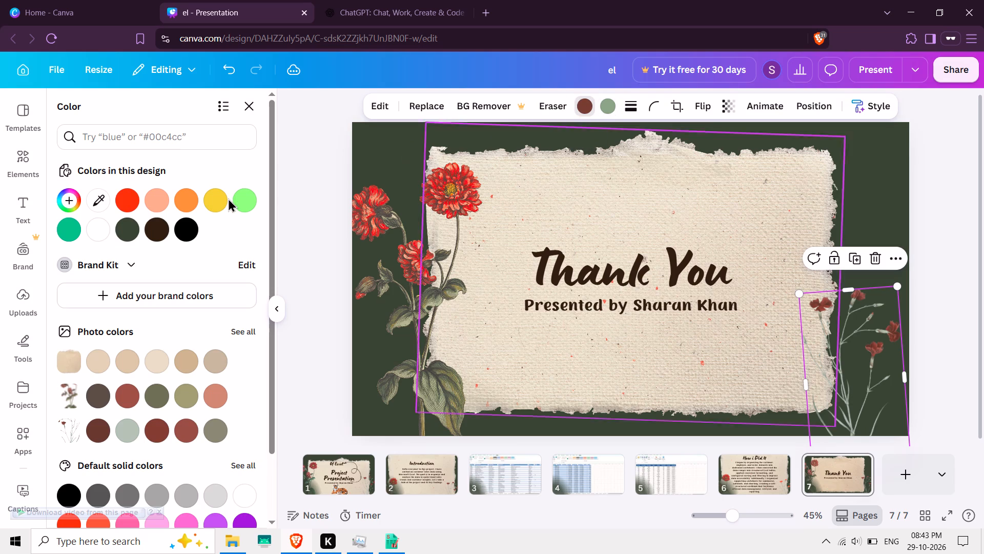
click(121, 204)
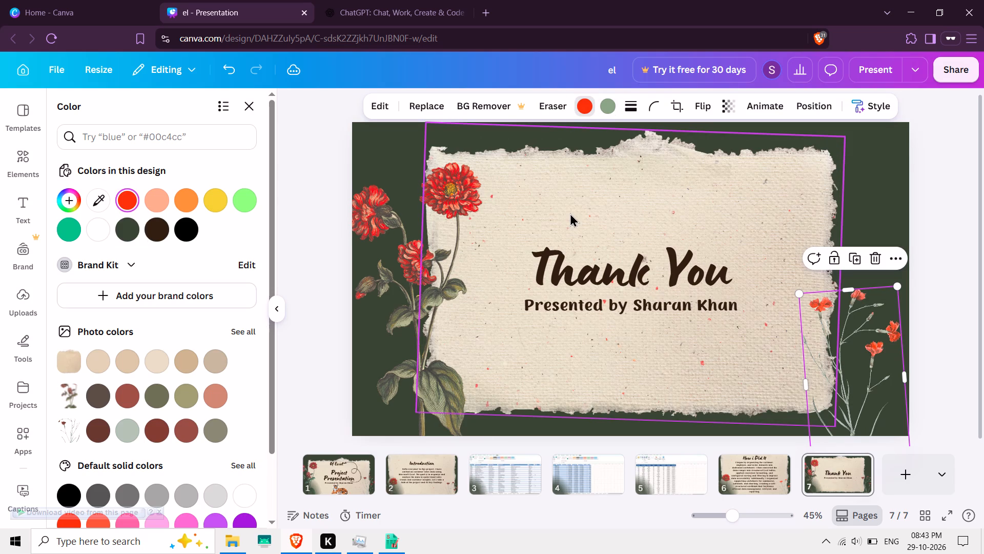
click(291, 344)
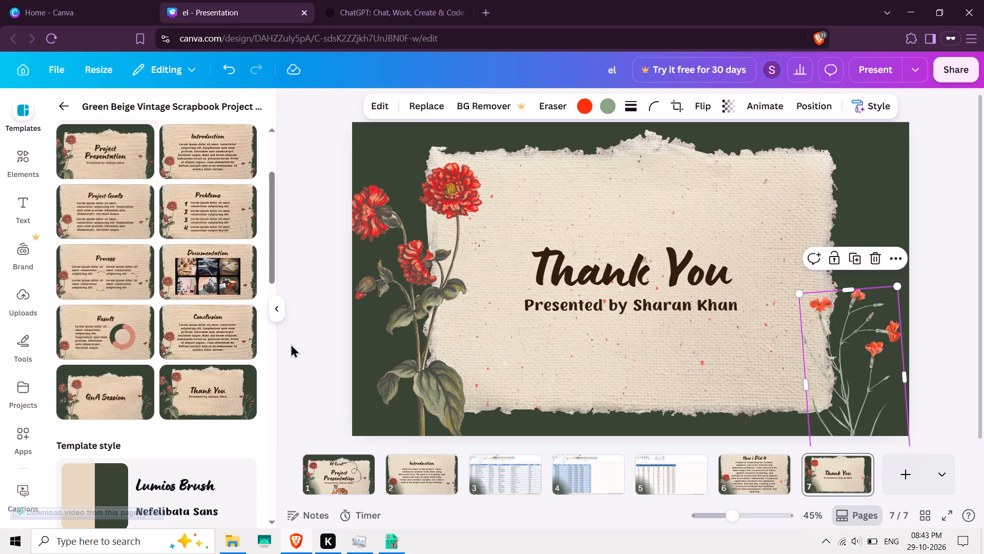
click(134, 313)
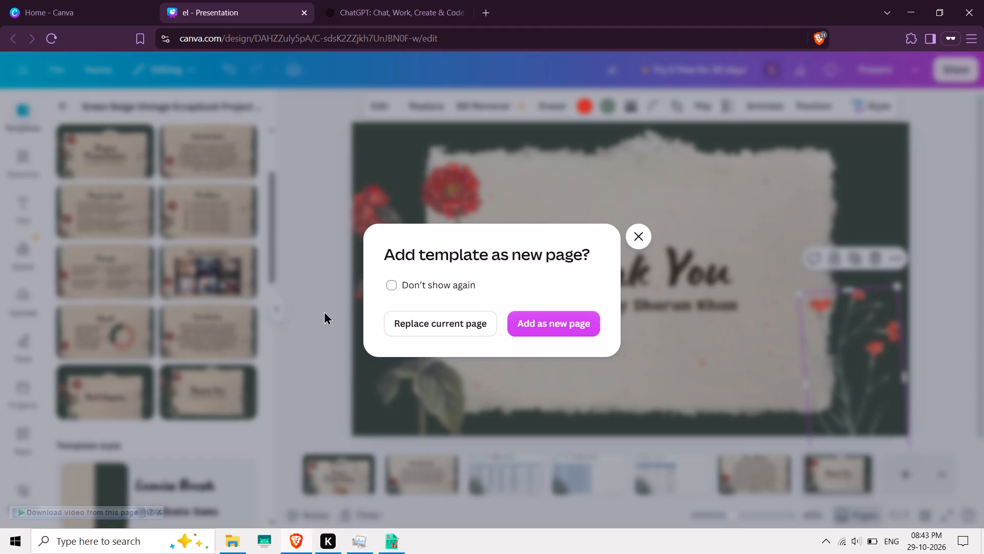
click(637, 236)
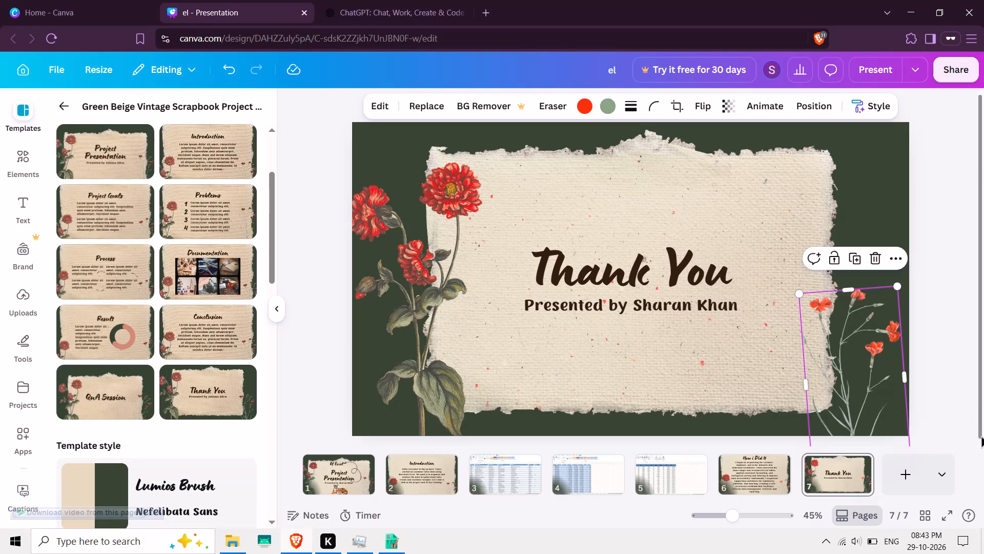
click(916, 464)
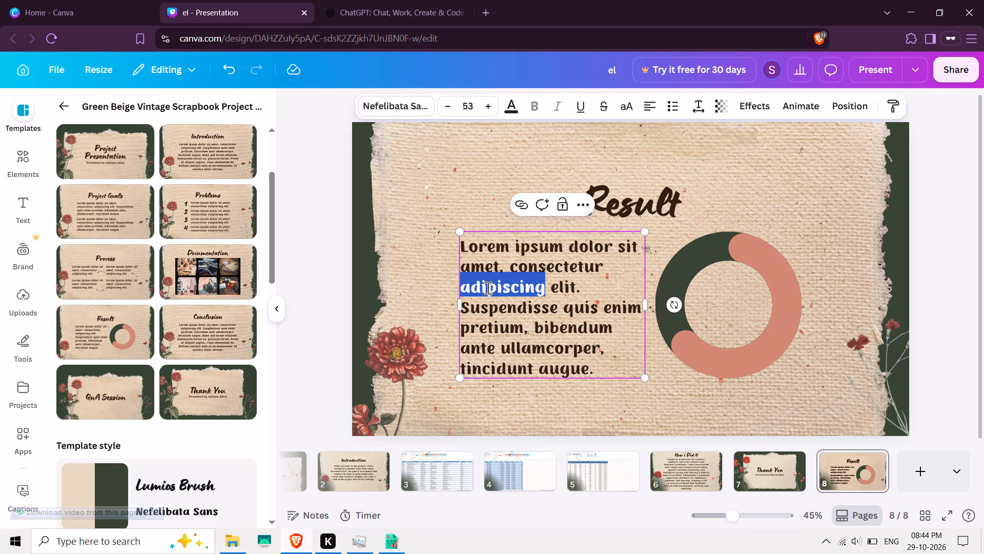
key(ctrl+v)
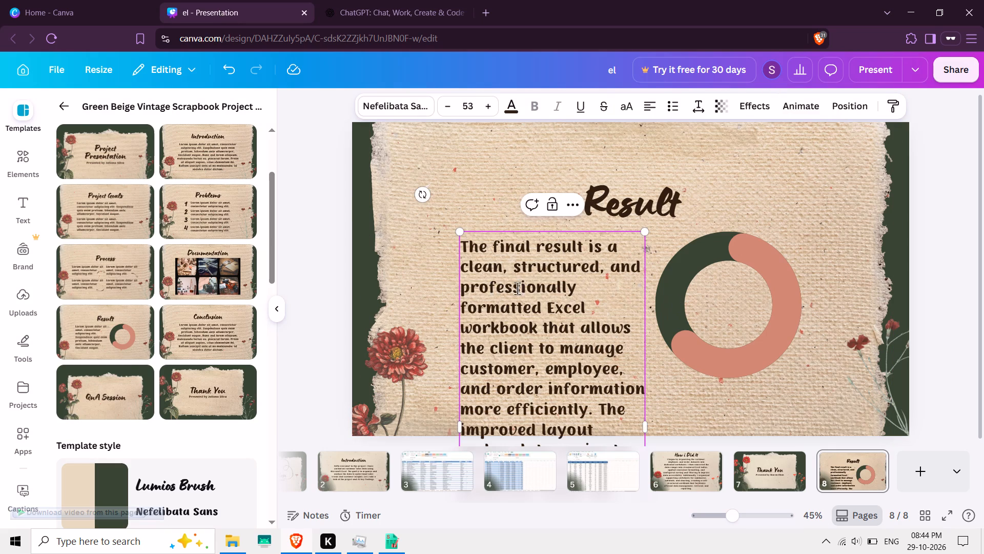
drag(531, 319, 571, 331)
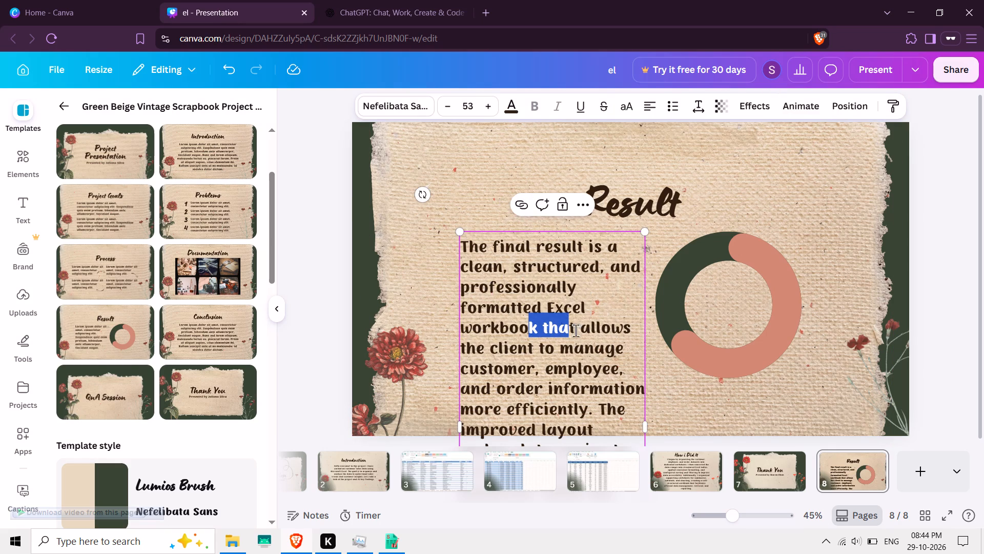
click(674, 314)
click(617, 303)
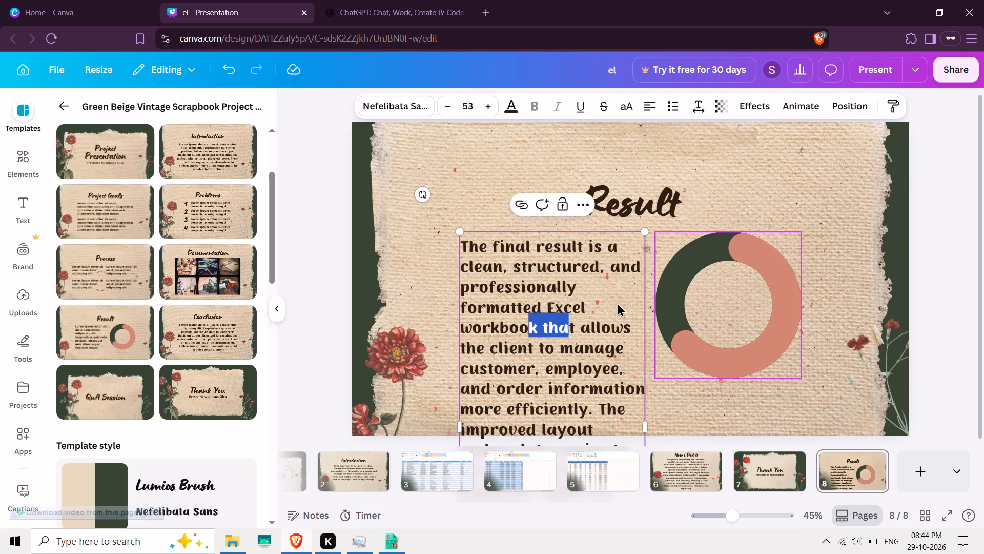
Move the Result heading on page 8 up close to the page's top edge, keeping it centred.
drag(657, 200, 655, 185)
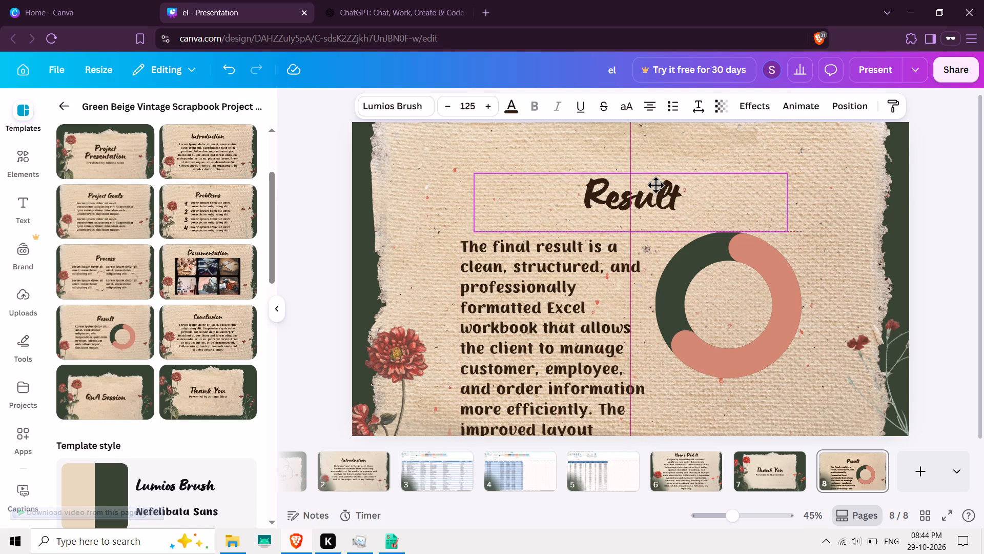
drag(655, 185, 653, 149)
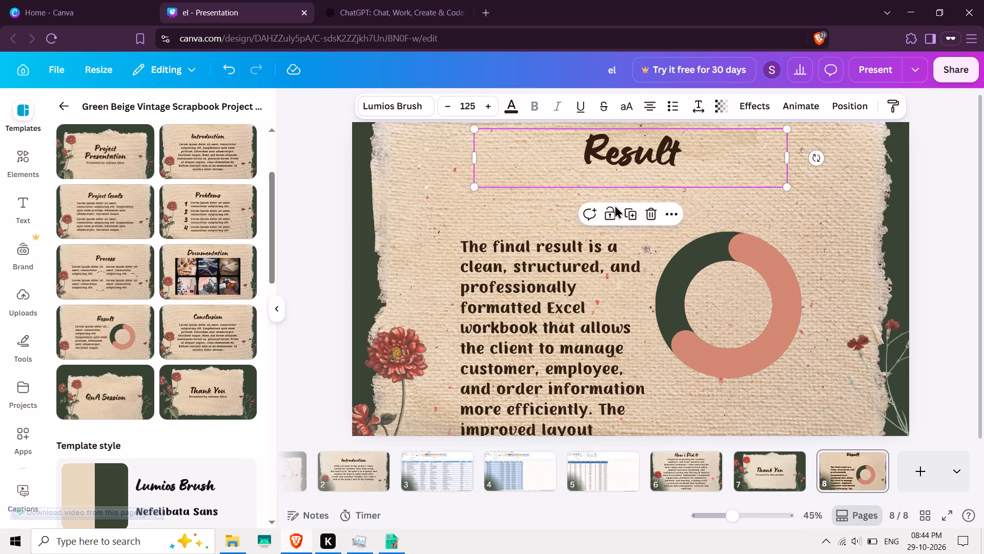
Widen the result paragraph to about 1,027 and place it under the heading, moving the ring chart toward the page's right edge.
drag(548, 317, 537, 256)
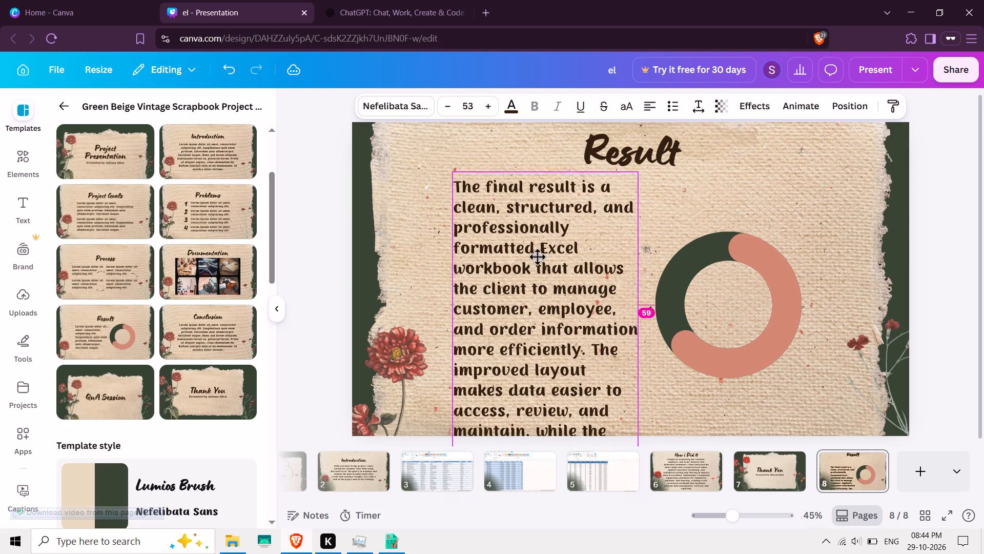
drag(537, 256, 501, 247)
drag(602, 351, 679, 337)
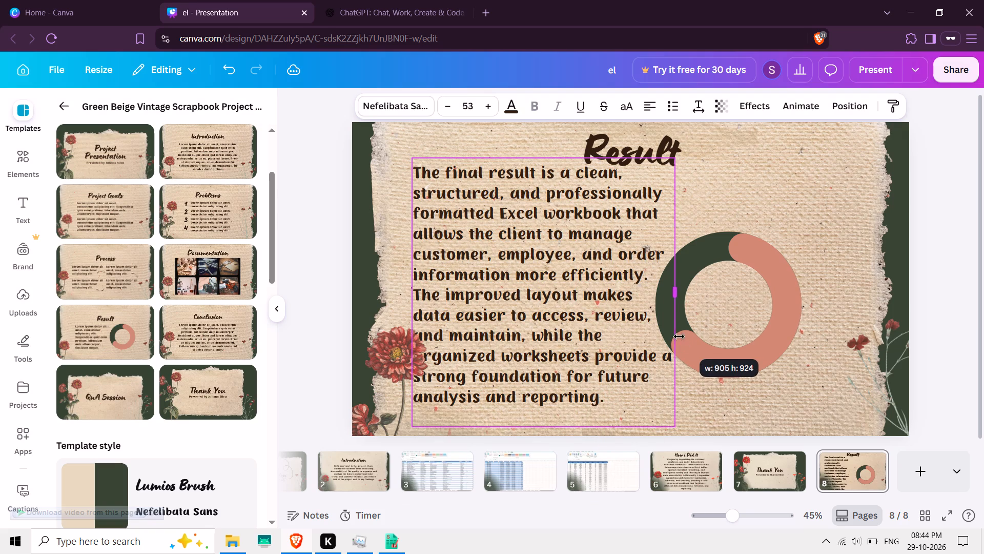
drag(717, 304, 770, 274)
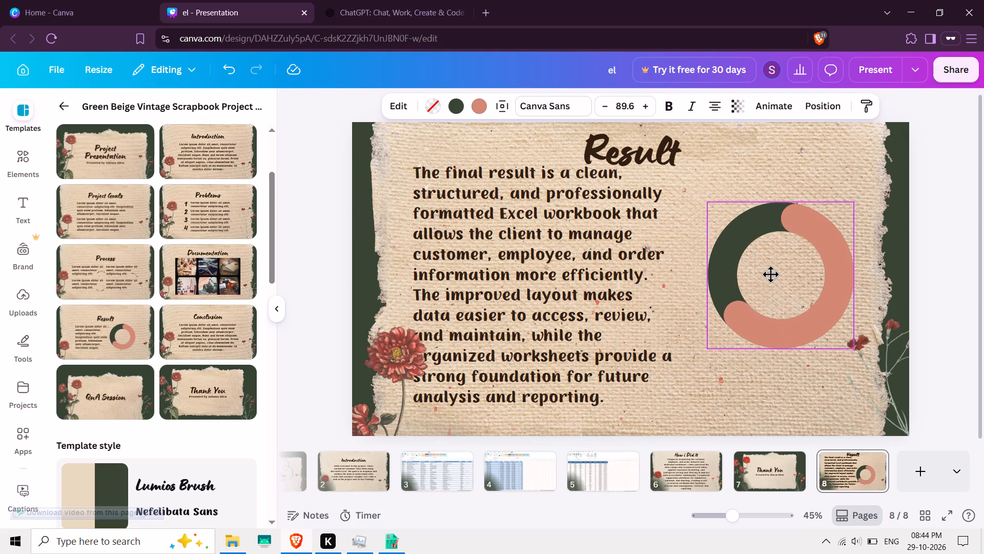
drag(770, 274, 775, 281)
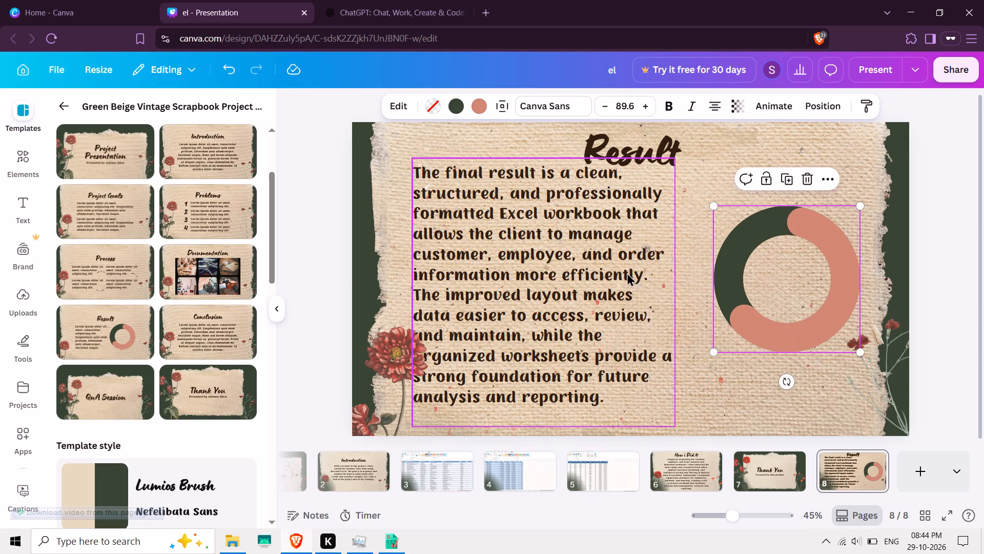
drag(617, 271, 620, 283)
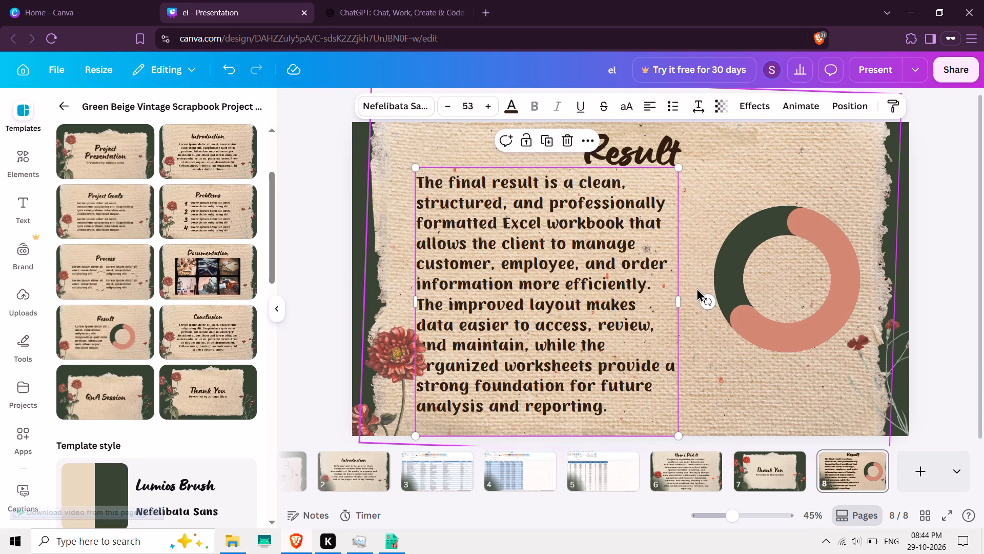
drag(685, 301, 719, 298)
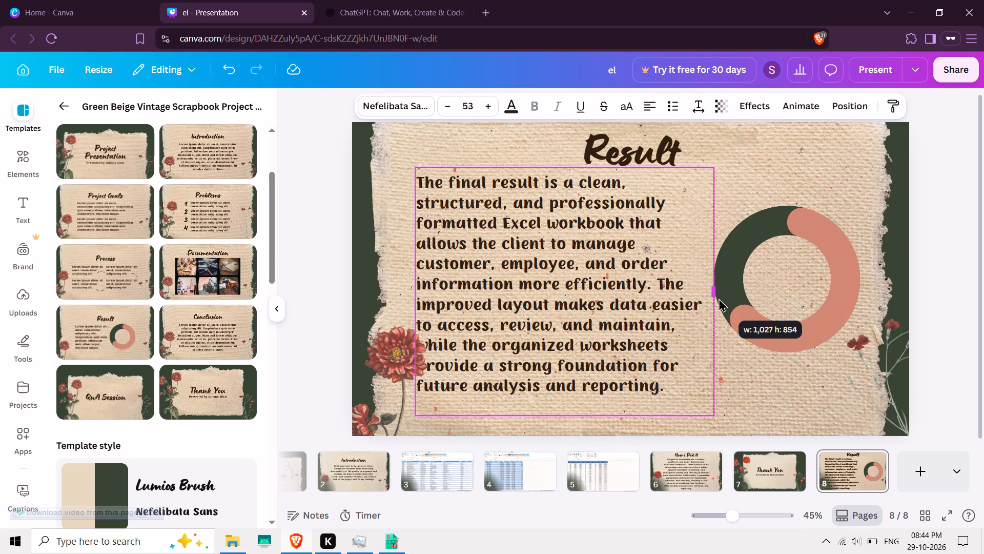
drag(629, 301, 641, 309)
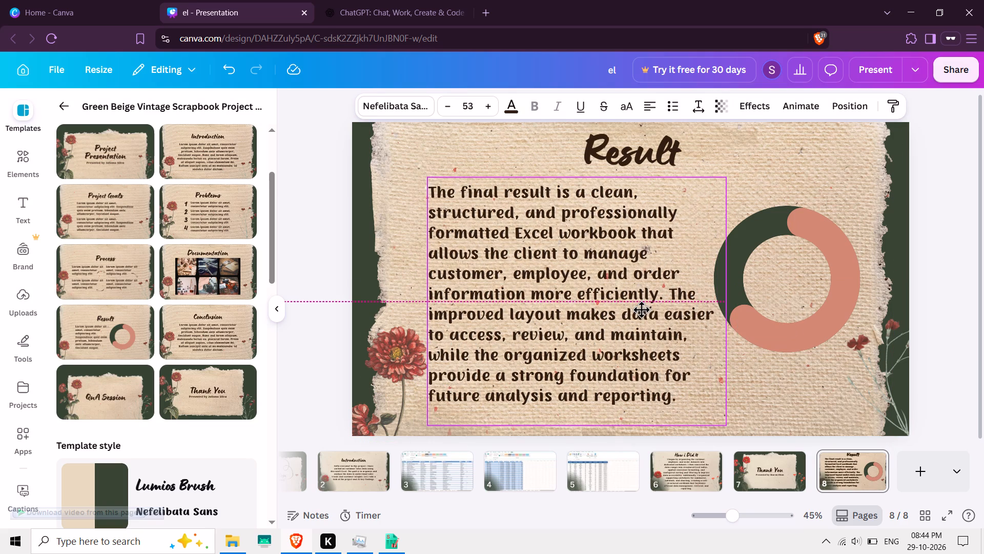
drag(641, 309, 641, 314)
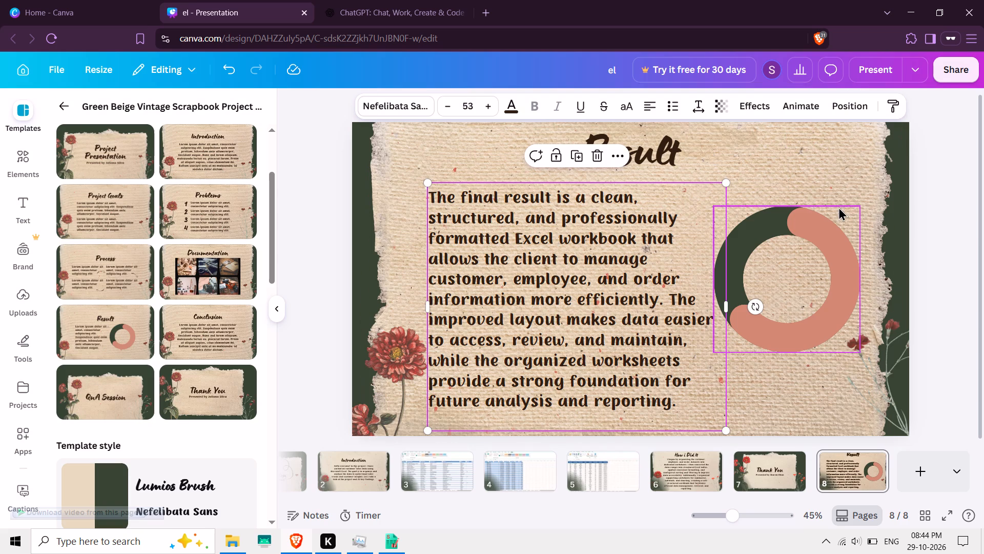
drag(983, 261, 983, 259)
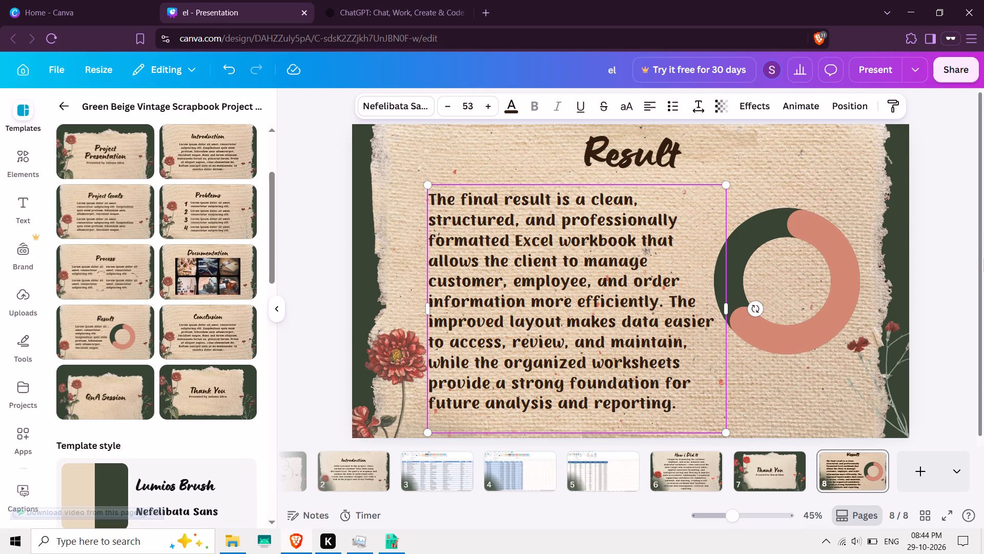
drag(983, 259, 983, 273)
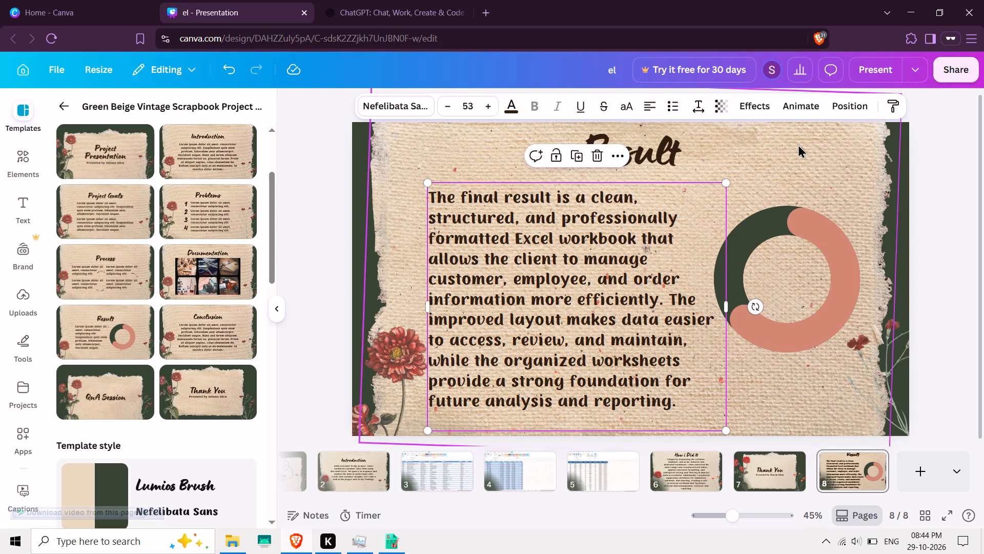
Recolor the torn-paper background image on page 8, setting its reddish tone to #FF3131 and its beige tone to white #FFFFFF.
click(798, 144)
click(587, 110)
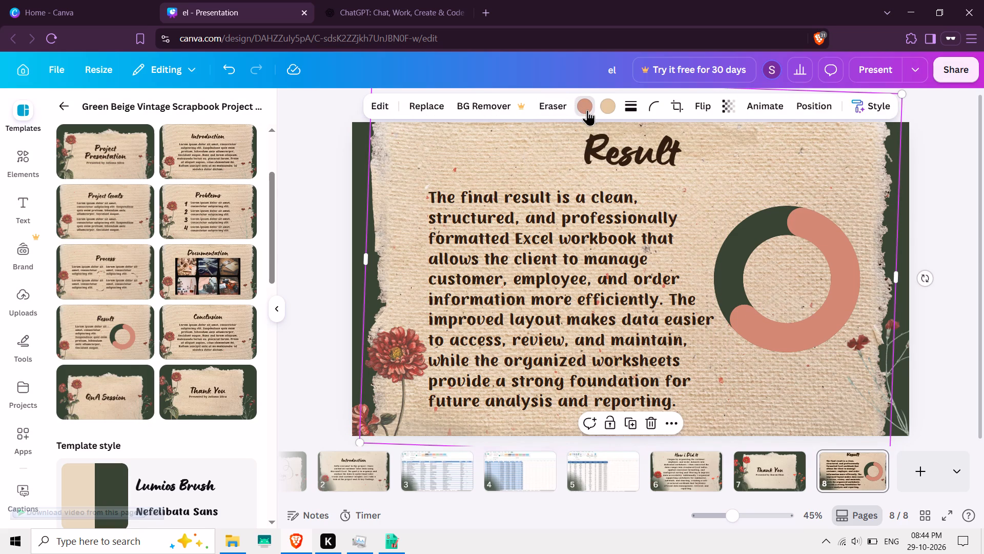
click(126, 208)
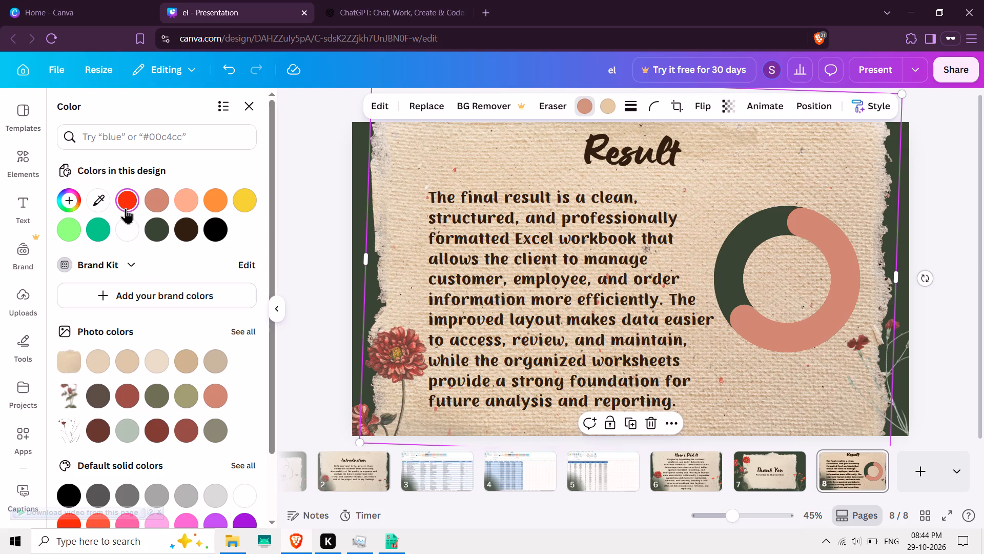
click(609, 109)
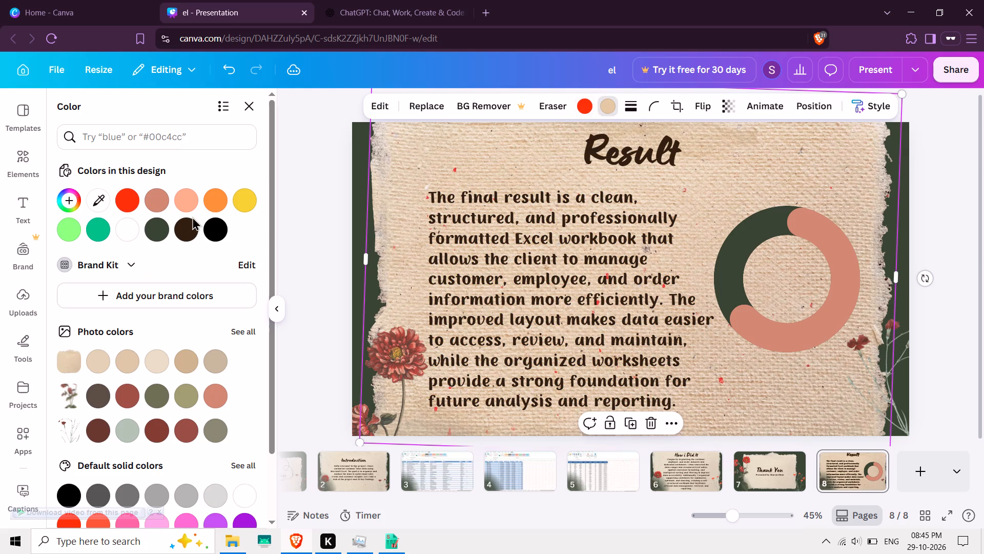
click(133, 222)
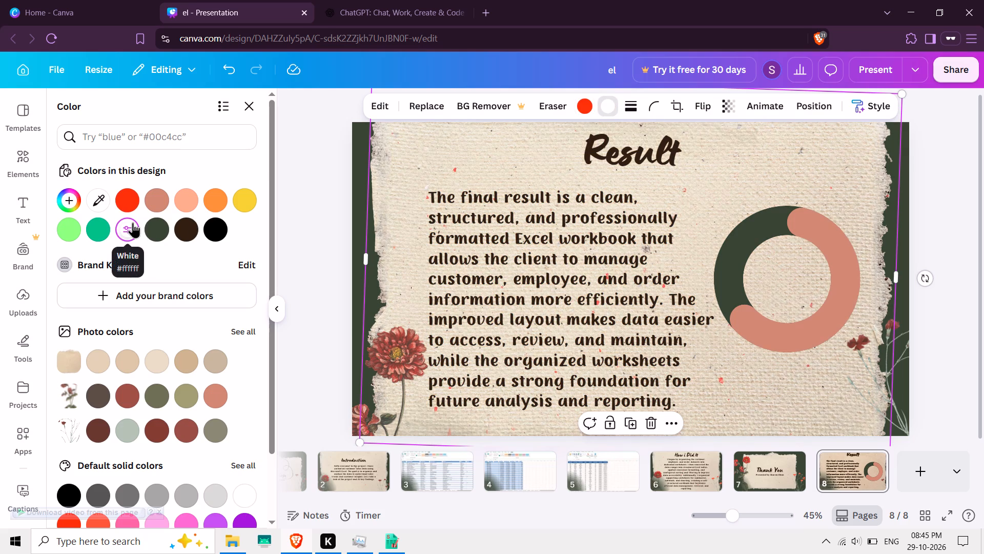
Change the ring chart's salmon segment to bright red #FF3131.
click(751, 285)
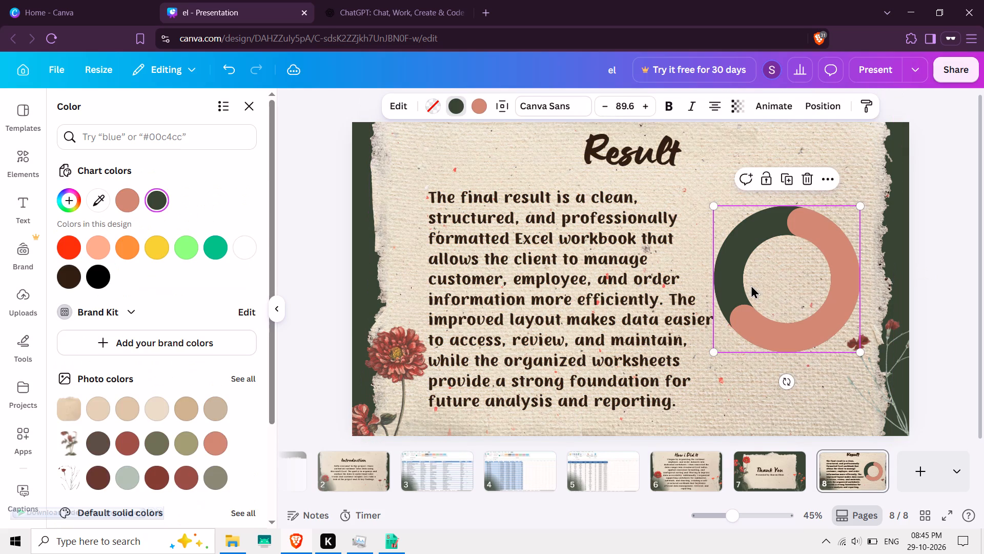
click(483, 110)
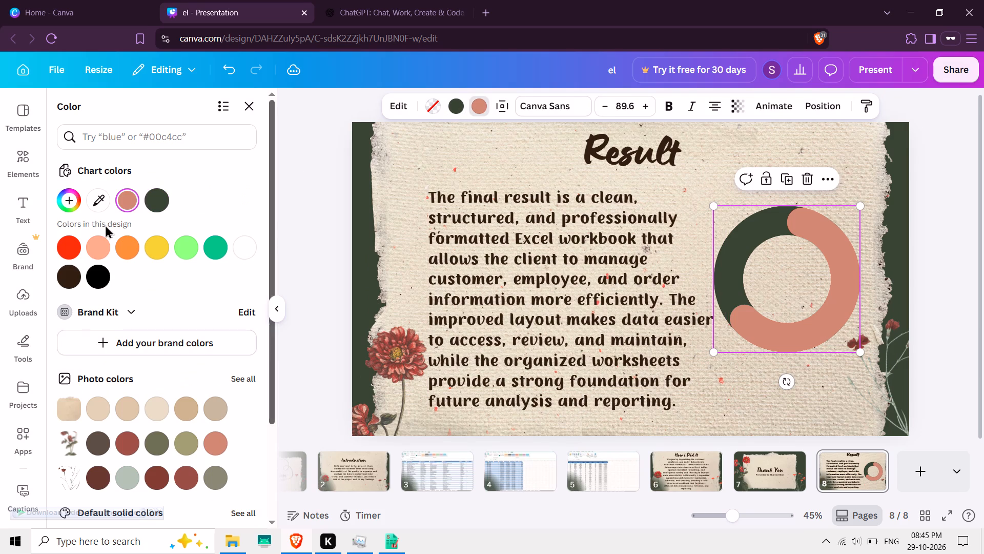
click(64, 251)
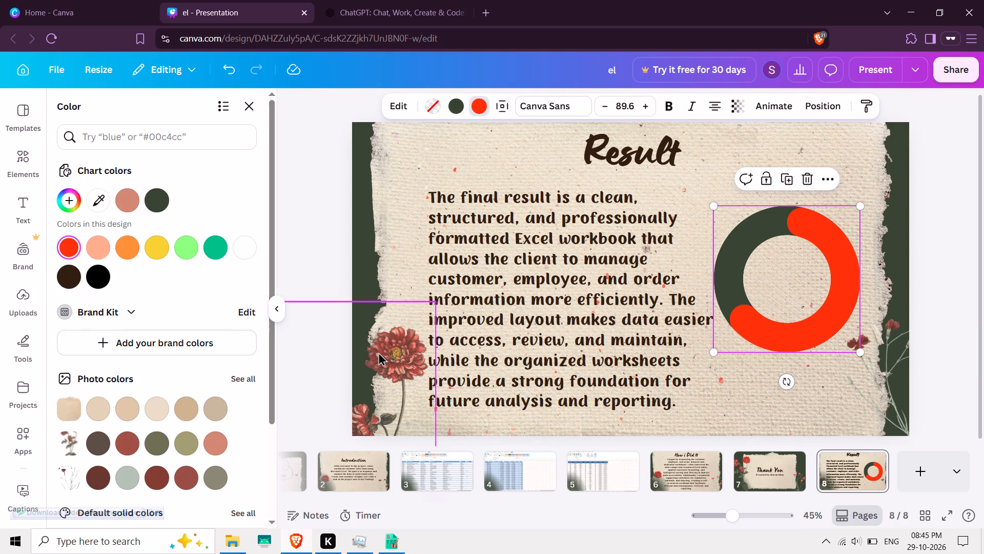
Set the gray-red tone of the large flower illustration on page 8 to #FF3131.
click(378, 353)
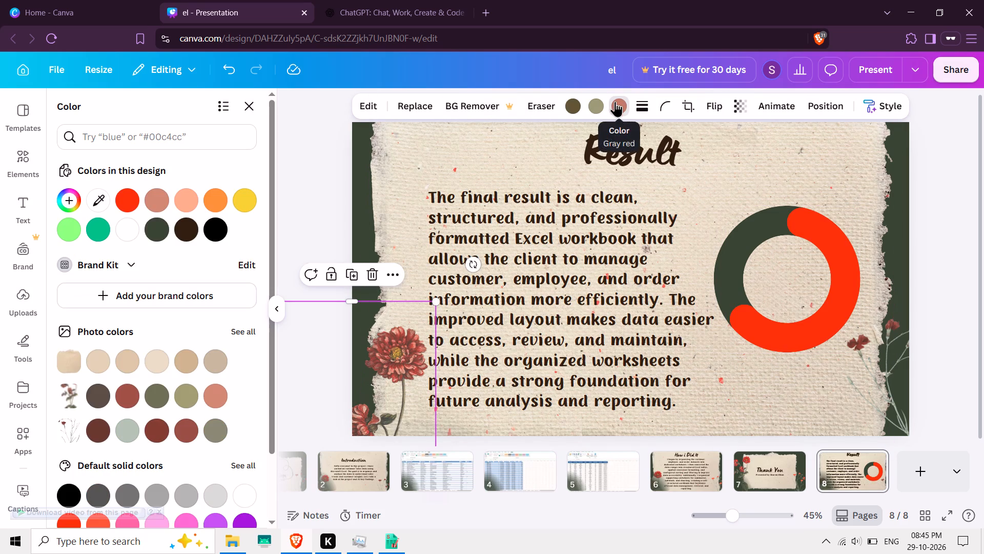
click(128, 193)
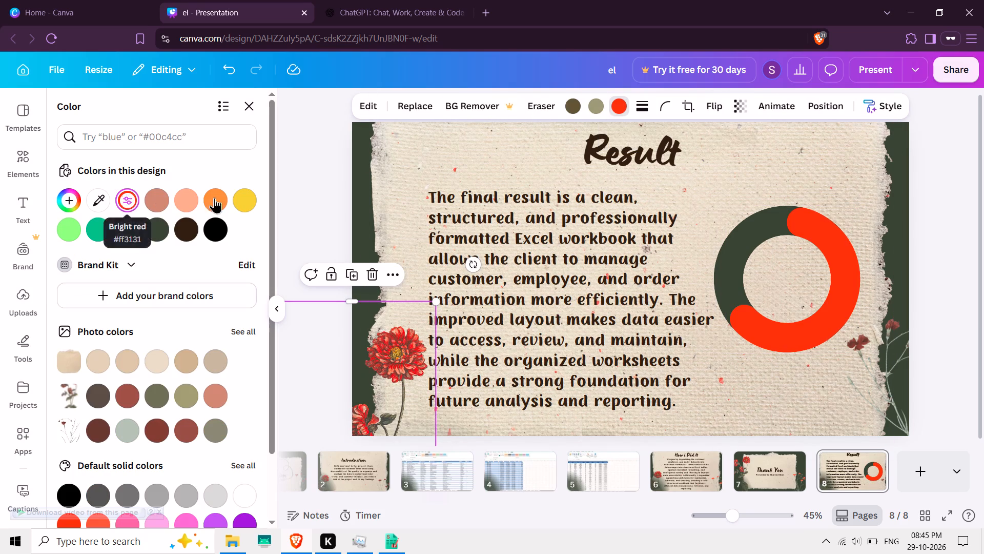
Recolor the small flower sprig on page 8, setting its dark red tone to #FF3131 and its grayish-green tone to teal green.
click(869, 383)
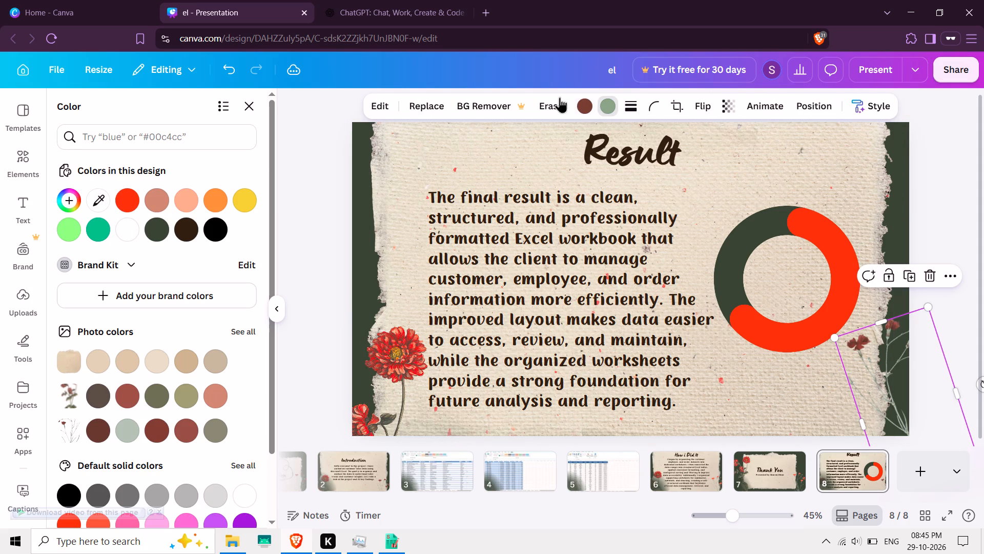
click(130, 194)
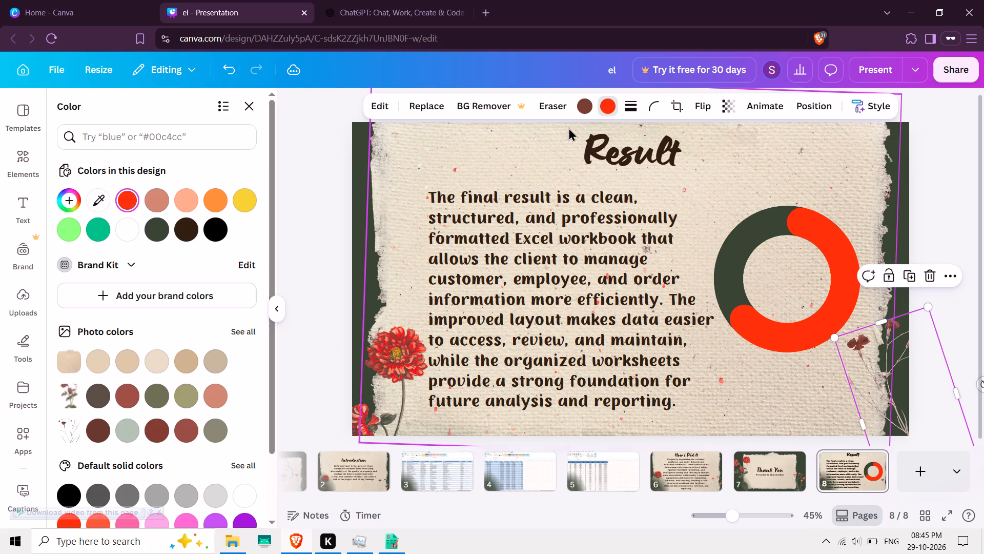
click(587, 106)
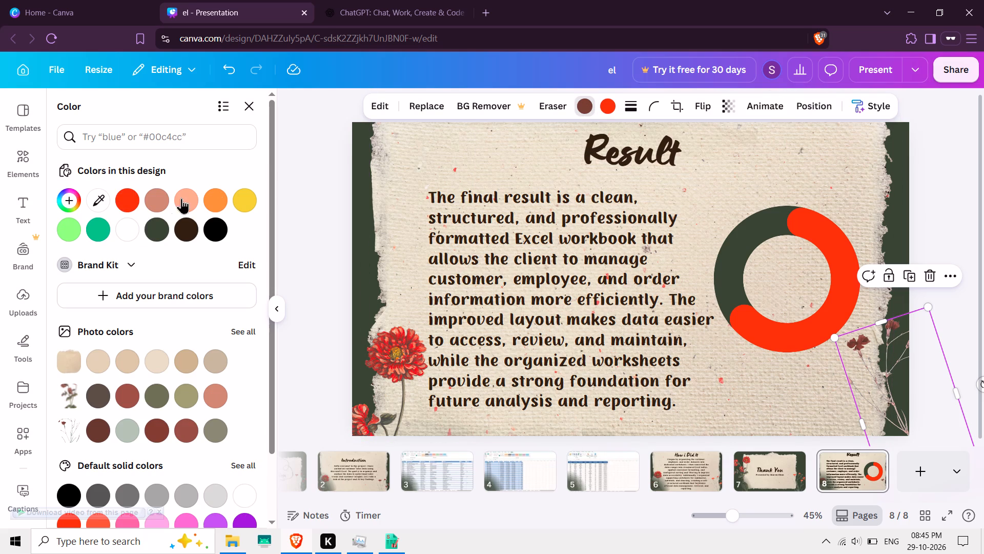
click(132, 200)
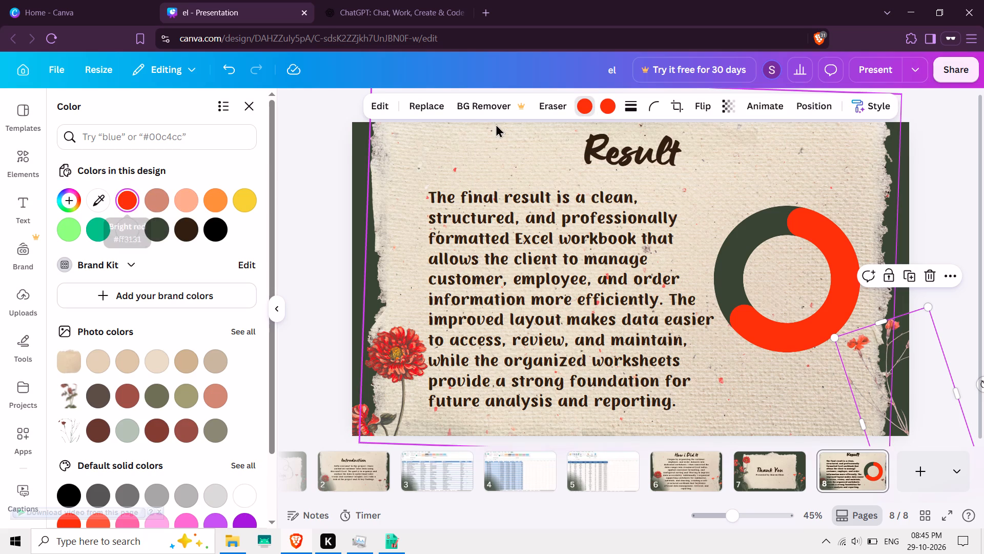
click(604, 107)
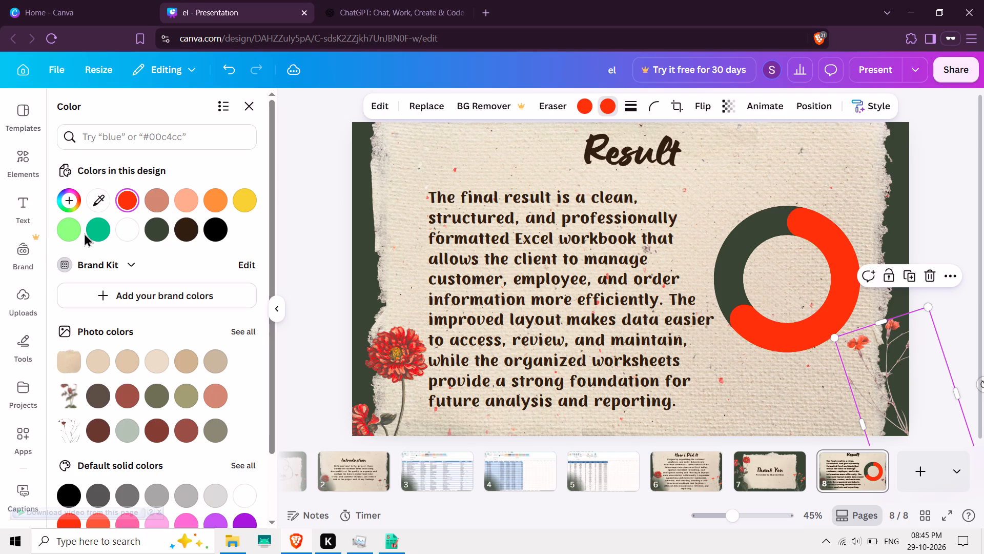
click(98, 233)
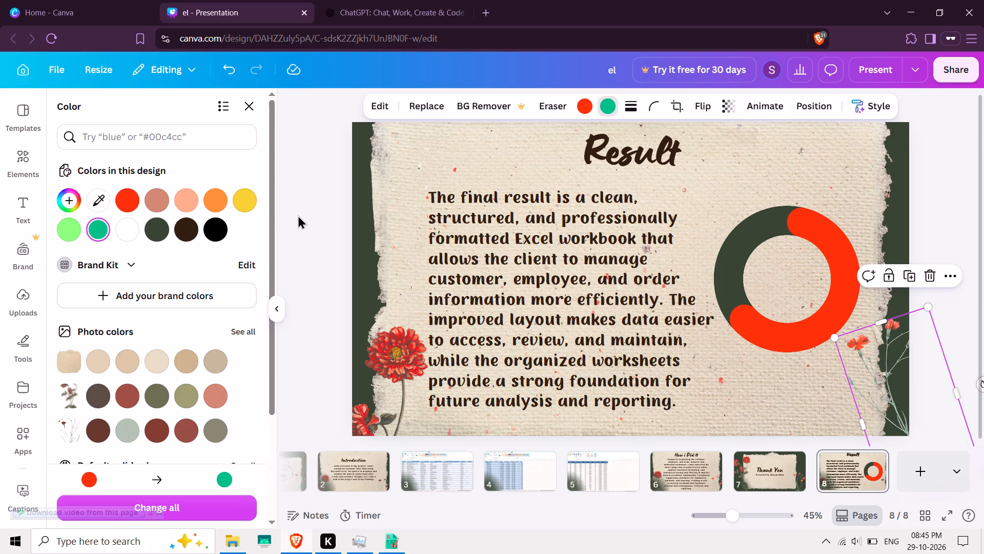
Set the dark brown tone of the large flower illustration on page 8 to the design's teal green.
click(382, 391)
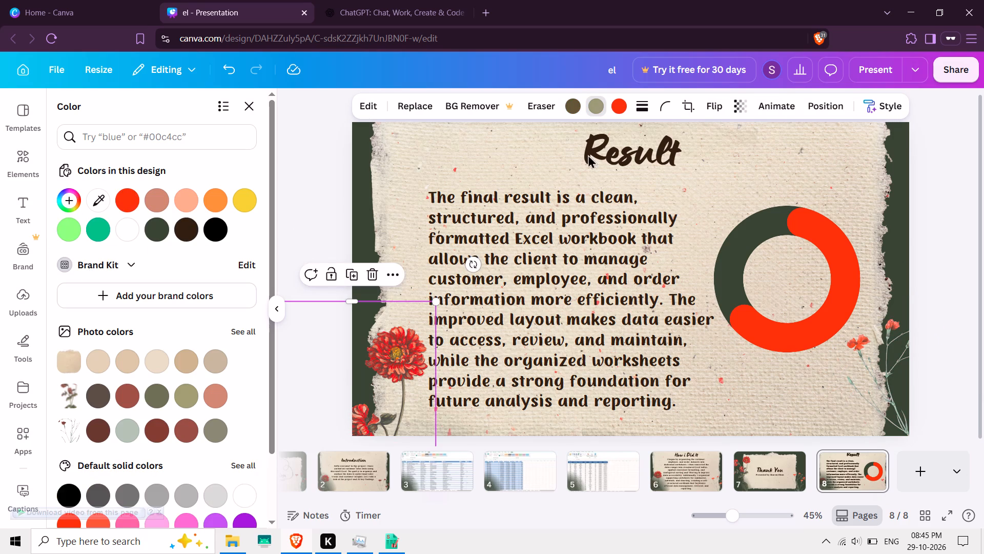
click(575, 103)
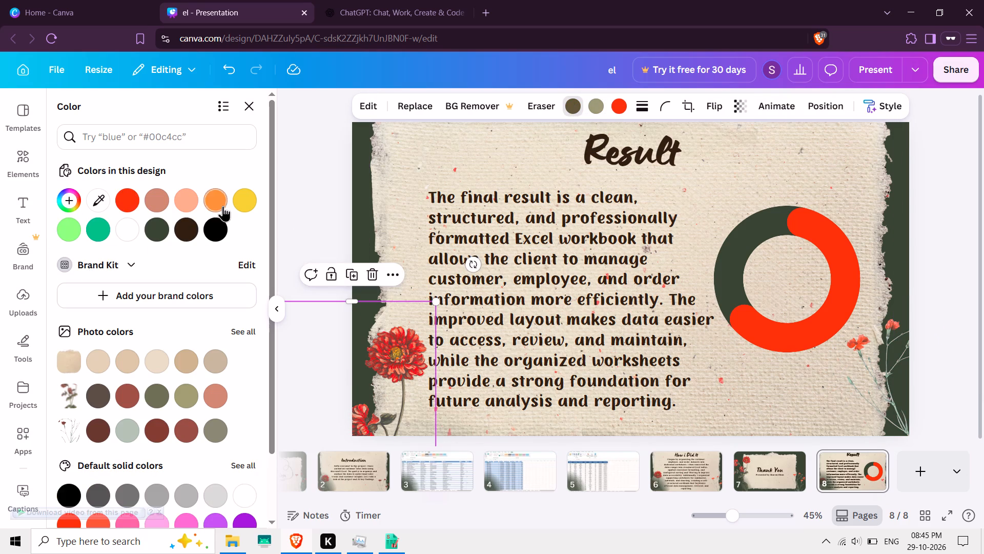
click(96, 221)
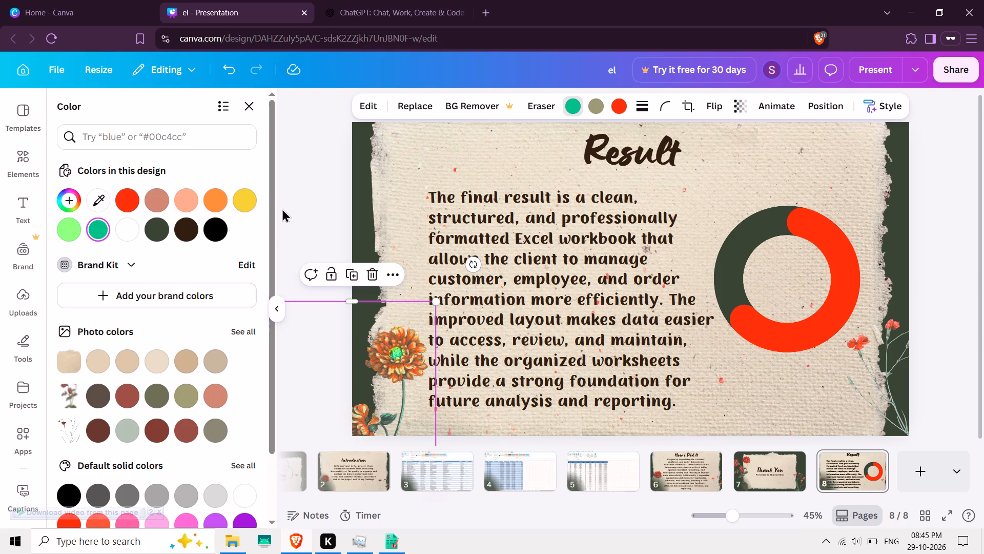
Undo the last teal green recolor of the large flower illustration on page 8.
key(ctrl+z)
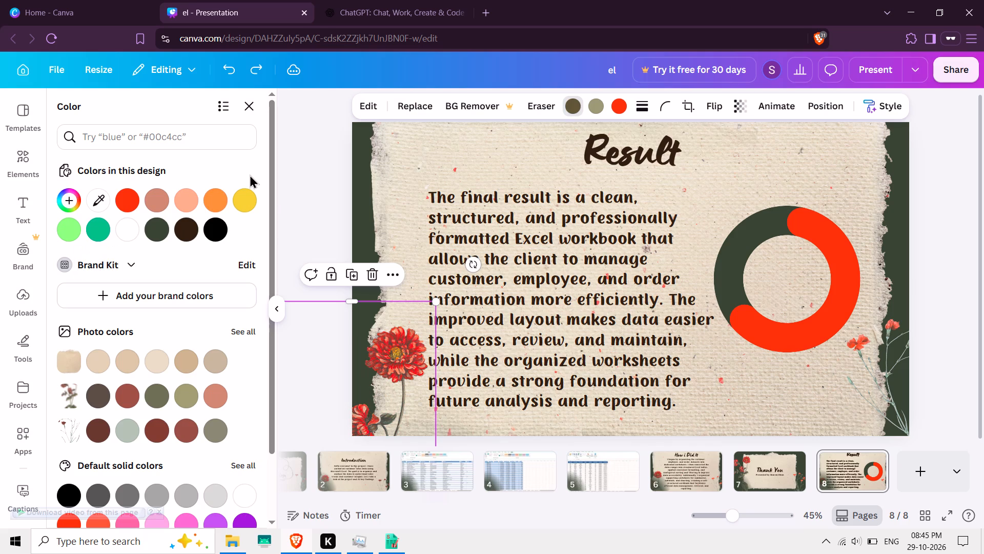
click(304, 178)
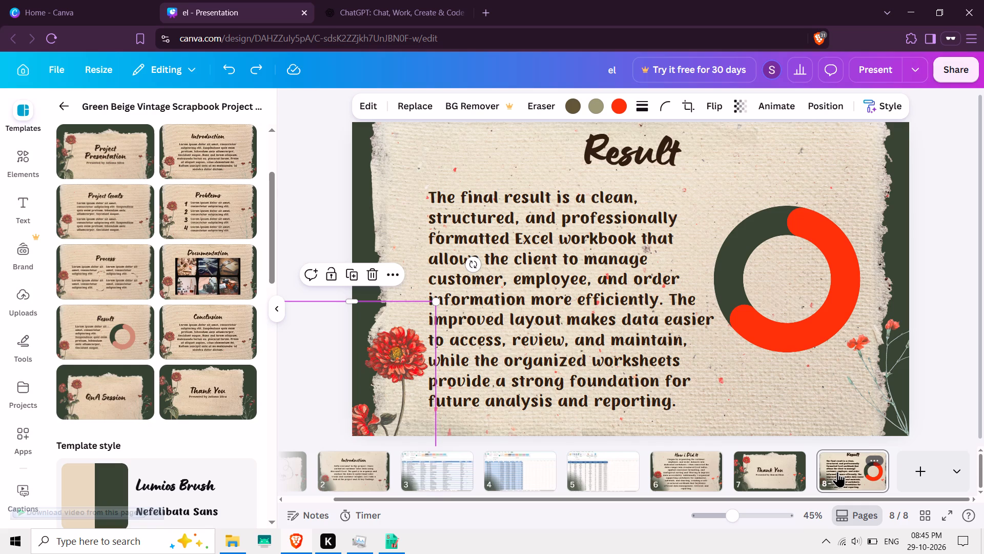
Move the Result page from the end of the presentation to position 6, ahead of the How i Did It page.
drag(837, 471, 684, 475)
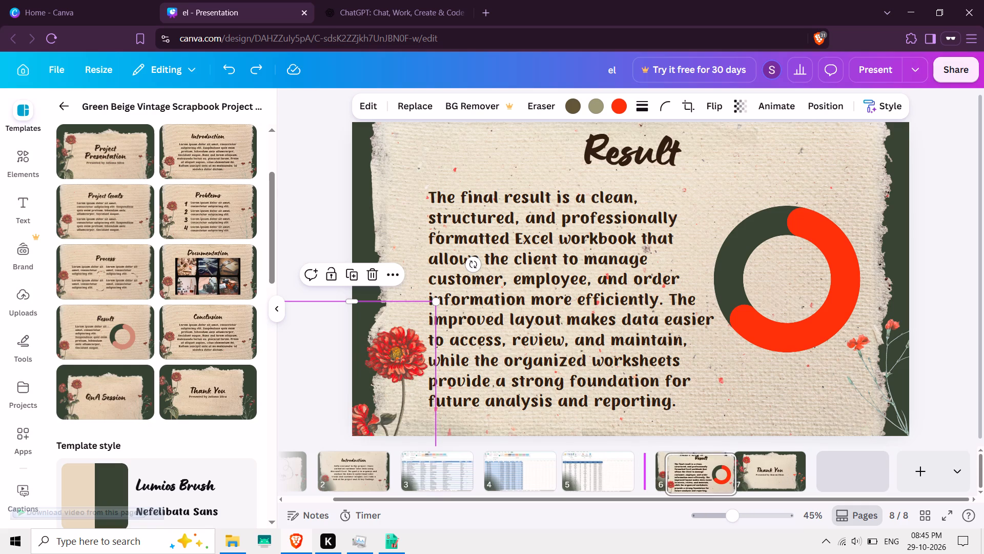
drag(684, 475, 664, 479)
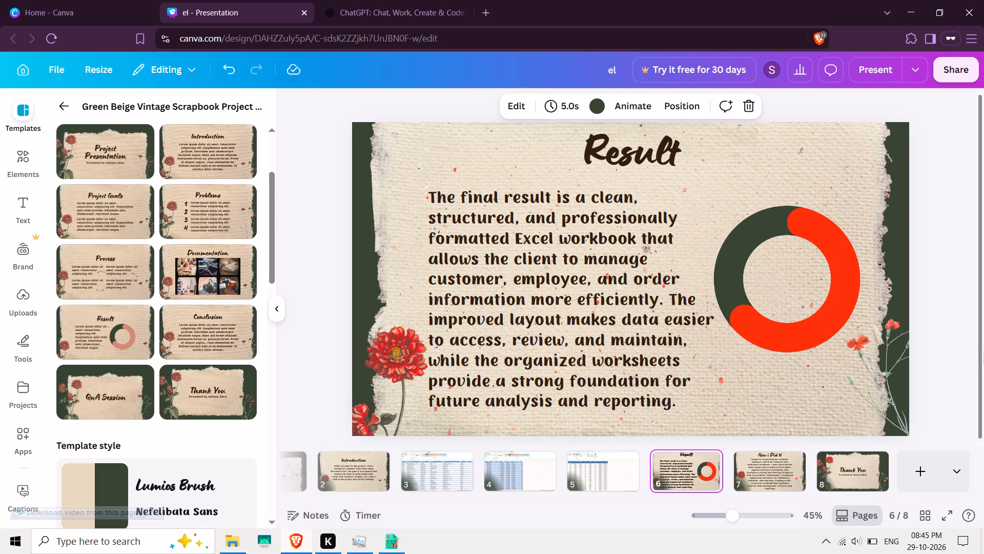
Review the presentation's pages in sequence, from the title page through to the Thank You page and back to the Introduction.
drag(983, 350, 981, 423)
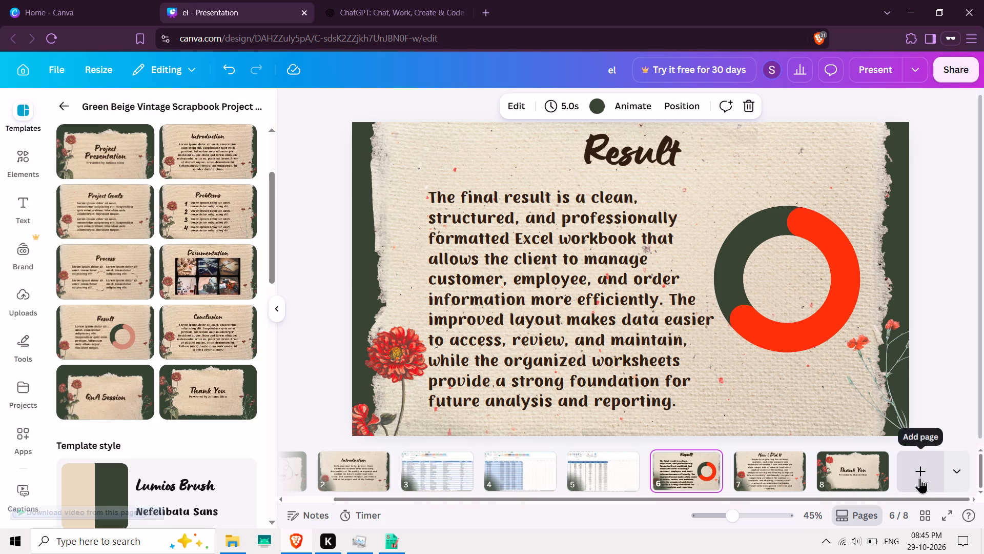
click(832, 481)
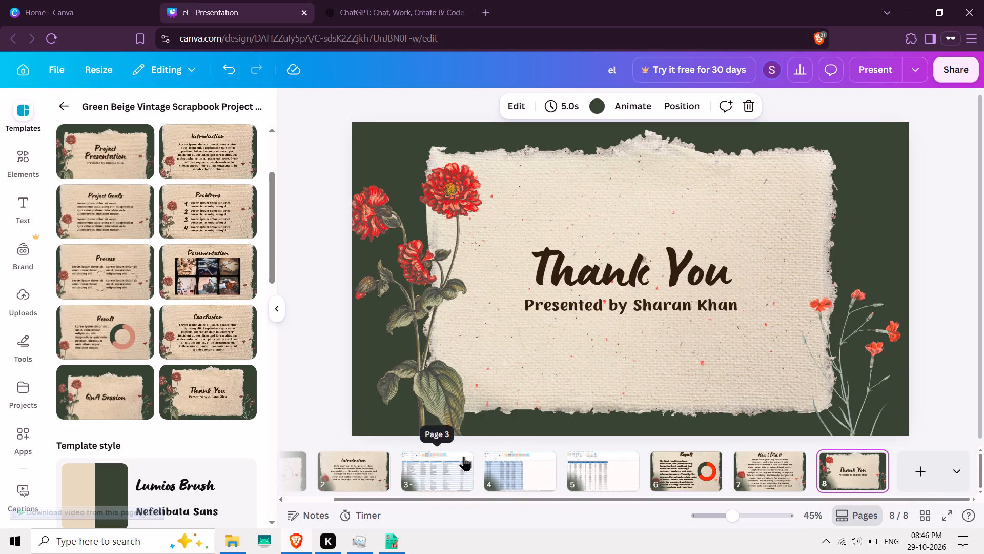
drag(442, 497, 342, 499)
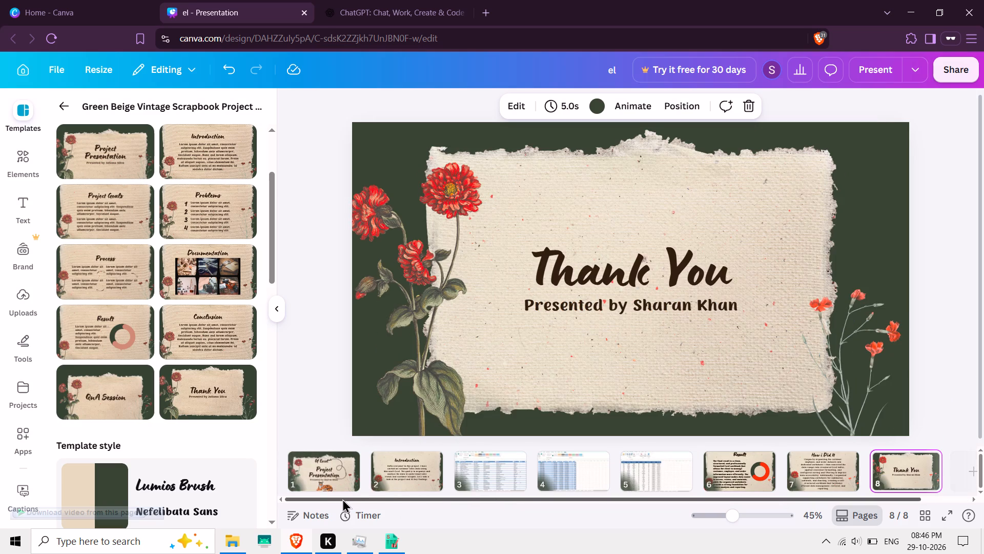
drag(342, 499, 343, 498)
click(341, 470)
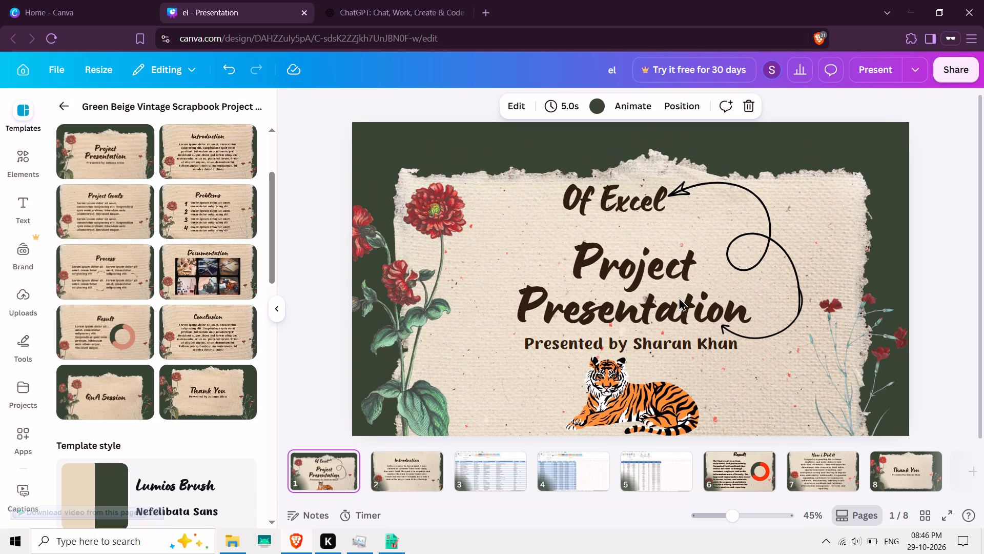
key(Right)
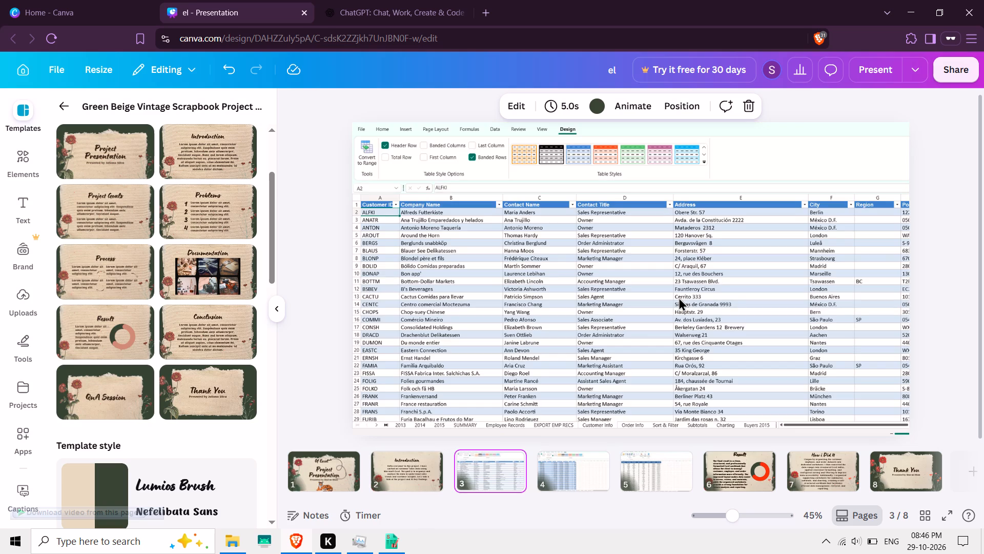
key(Right)
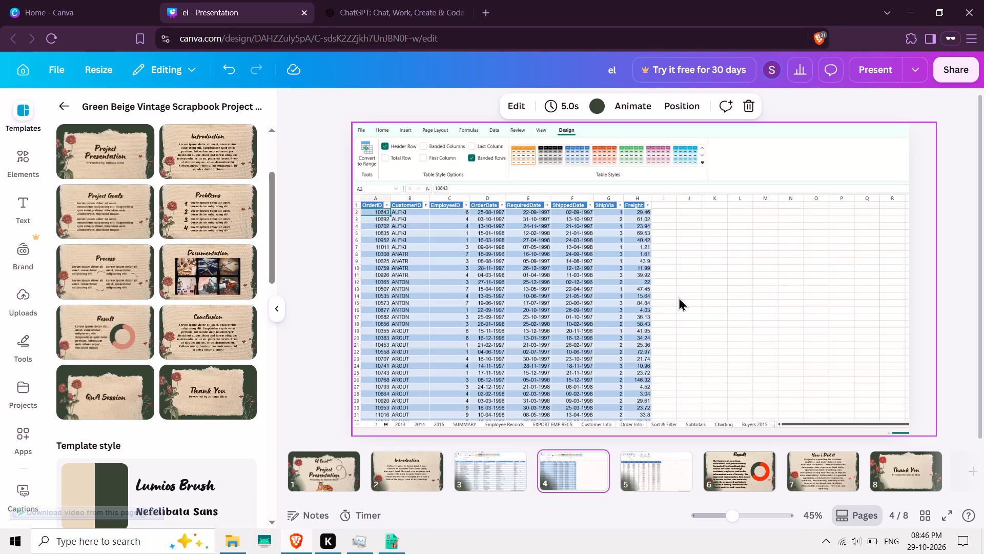
key(Right)
key(Right)
key(Right)
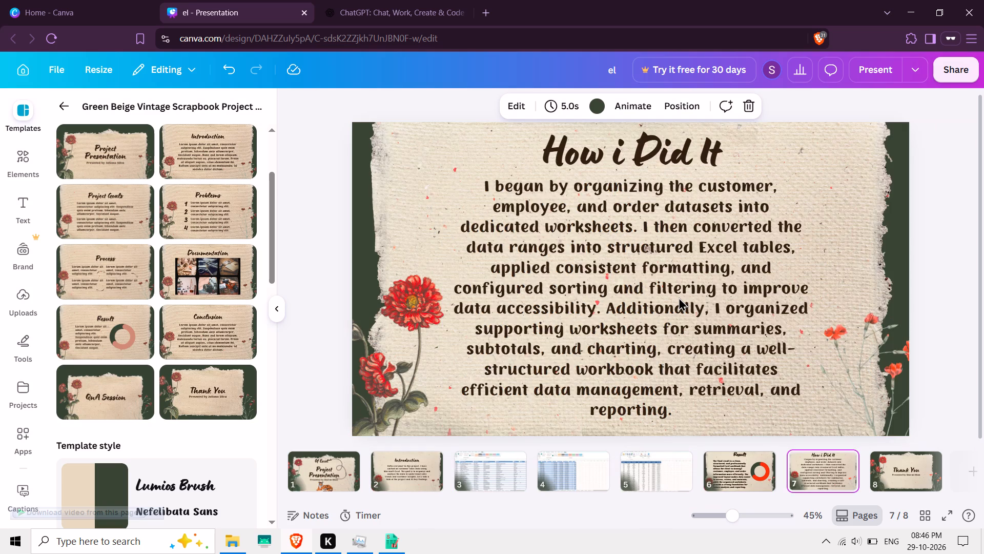
key(Right)
key(Left)
key(Left)
key(Left)
key(Left)
key(Left)
key(Left)
key(Left)
key(Left)
key(Left)
key(Left)
key(Left)
key(Left)
key(Left)
key(Left)
key(Left)
key(Left)
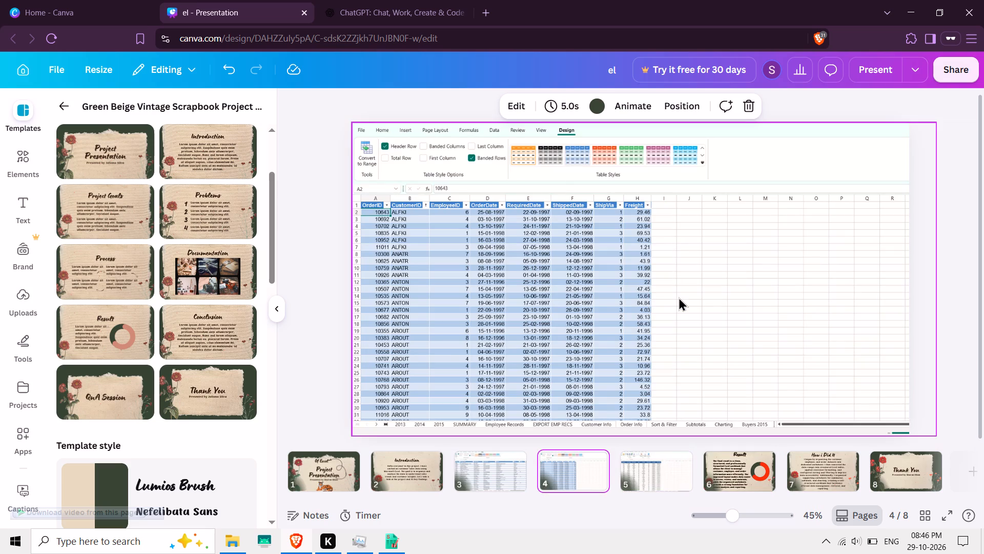
key(Left)
key(Left)
key(Right)
key(Left)
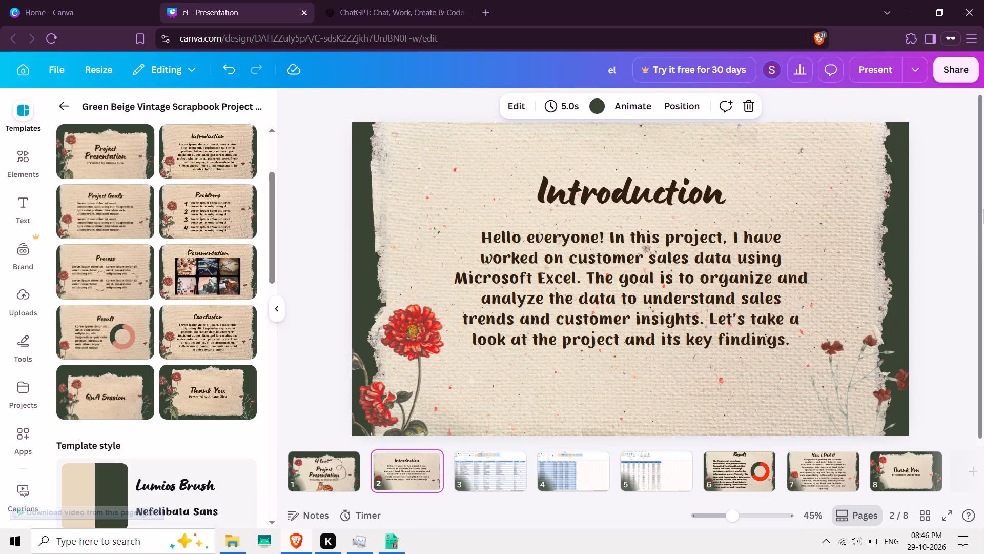
drag(983, 209, 983, 160)
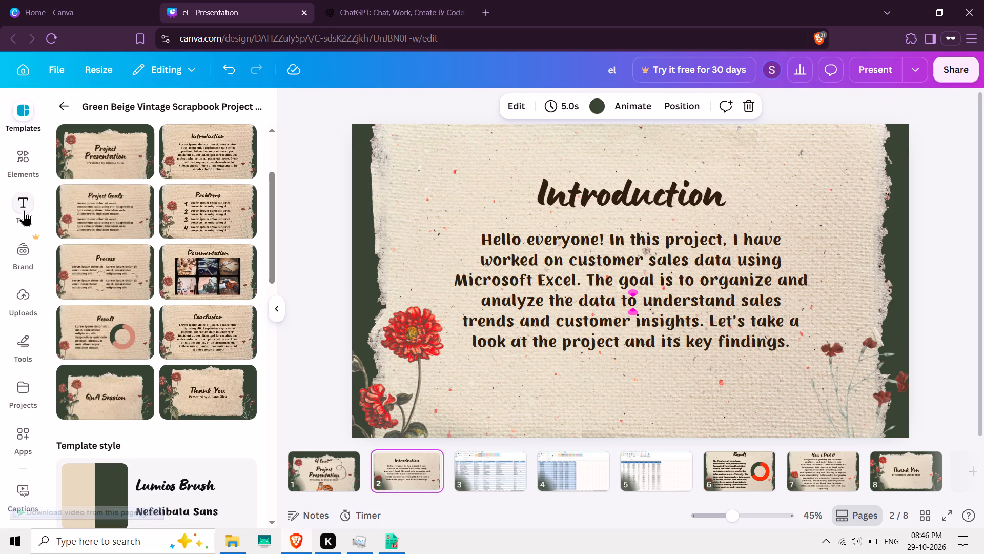
Clear the arrow search and add the round black Threads logo from the social media graphics to the Introduction page.
click(23, 161)
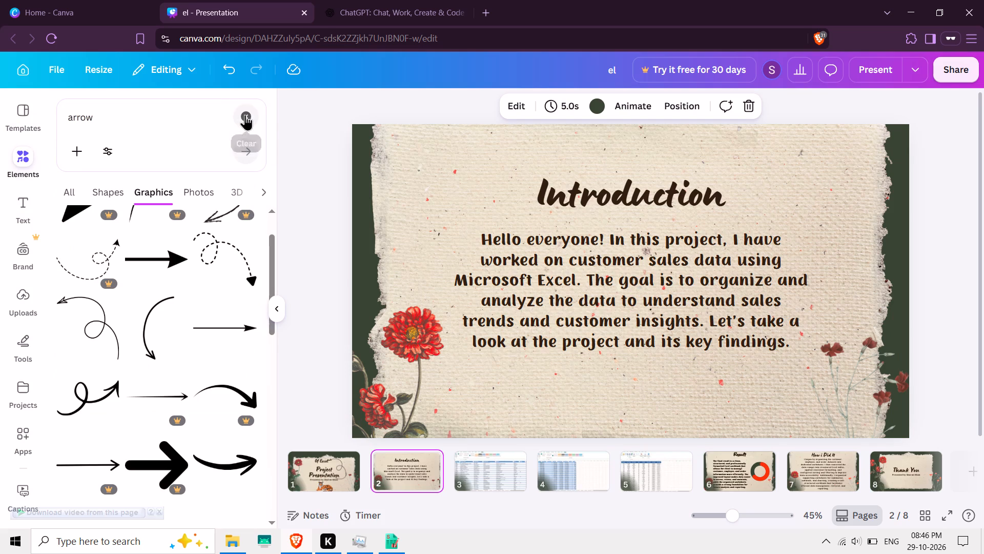
click(245, 114)
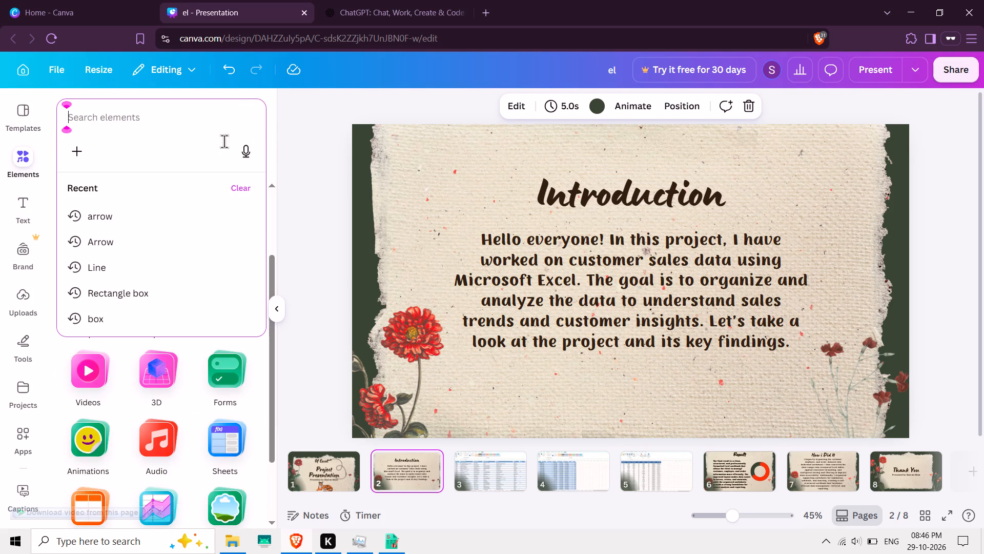
drag(271, 379, 270, 424)
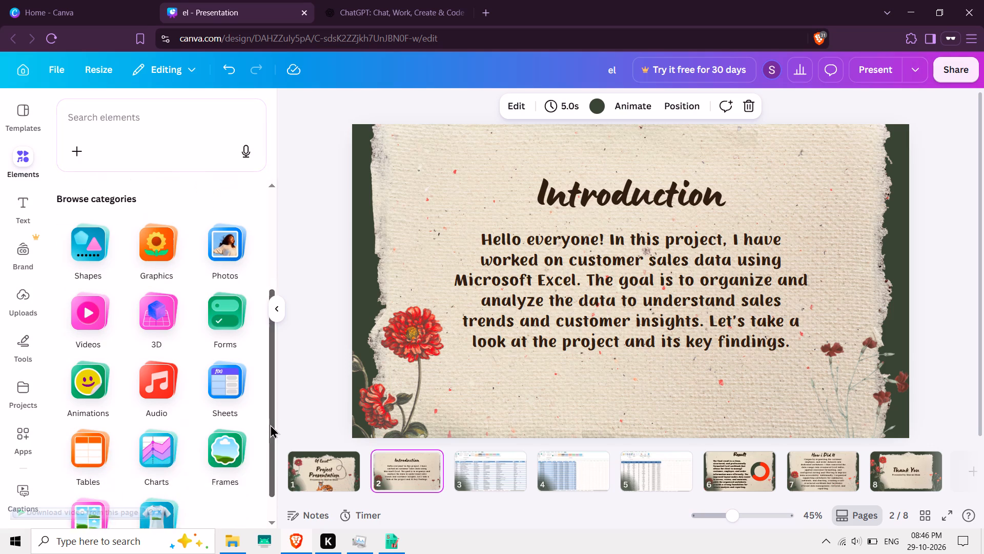
drag(270, 424, 272, 276)
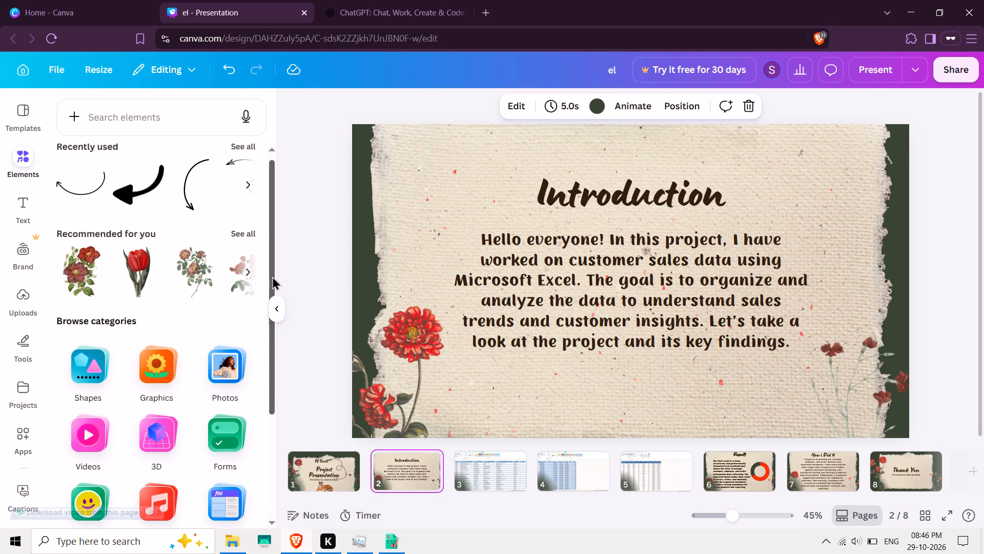
drag(272, 276, 272, 225)
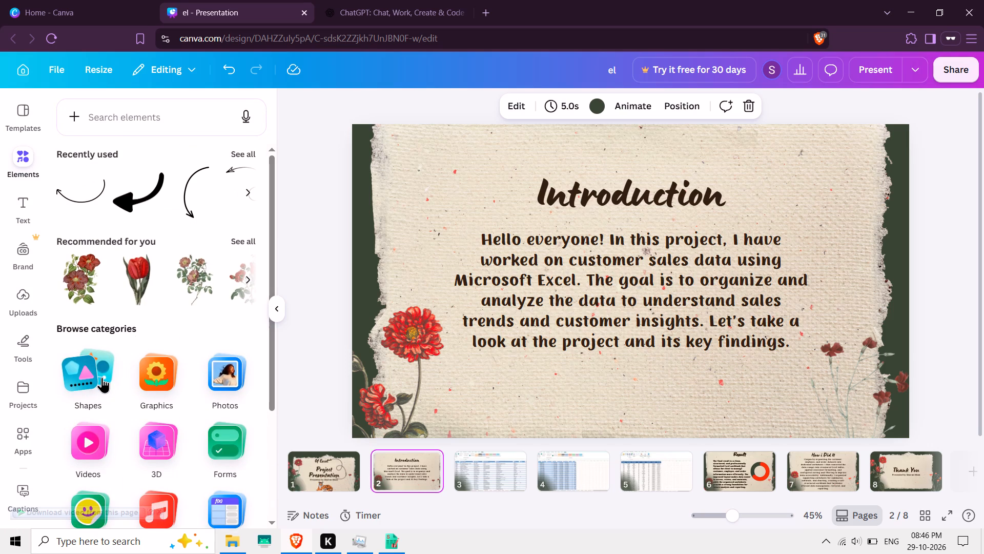
click(240, 151)
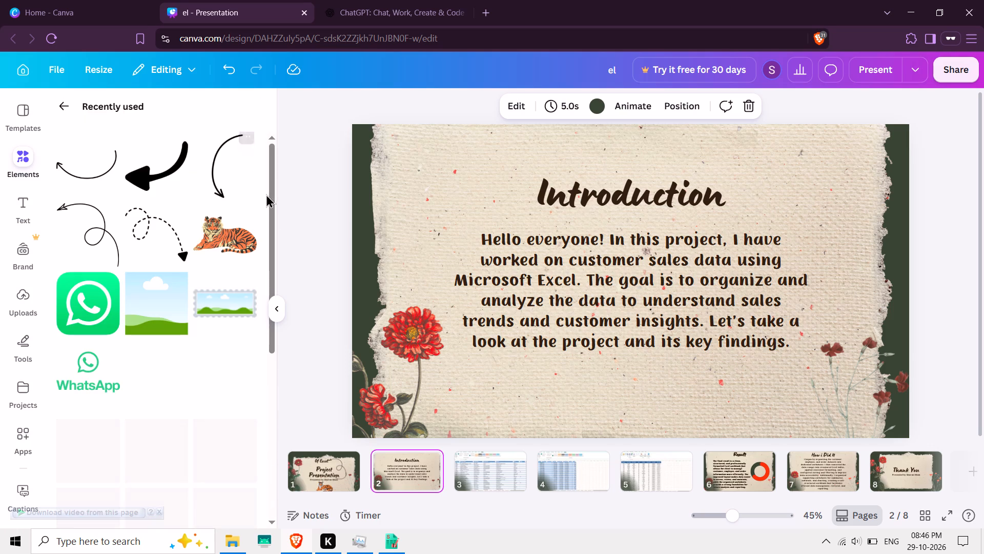
click(63, 107)
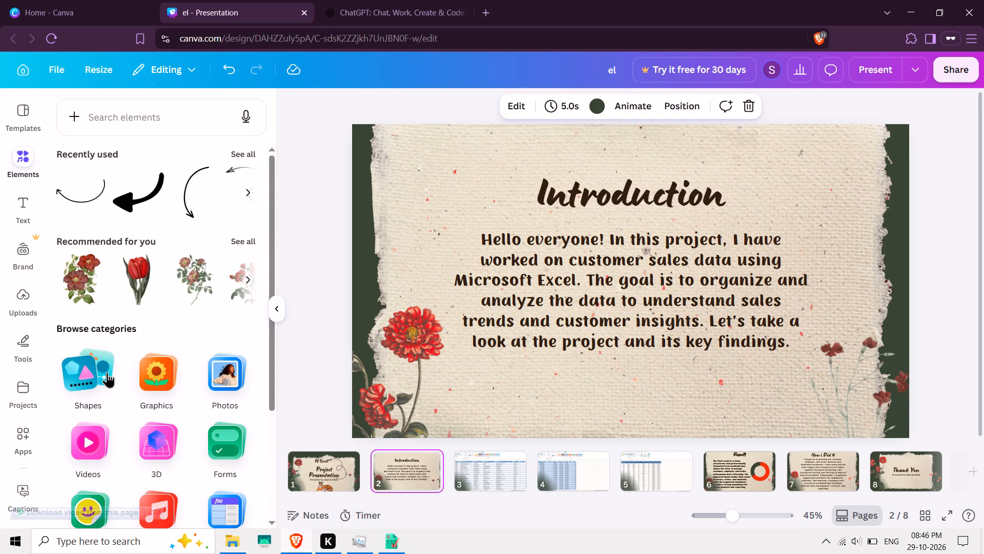
click(167, 375)
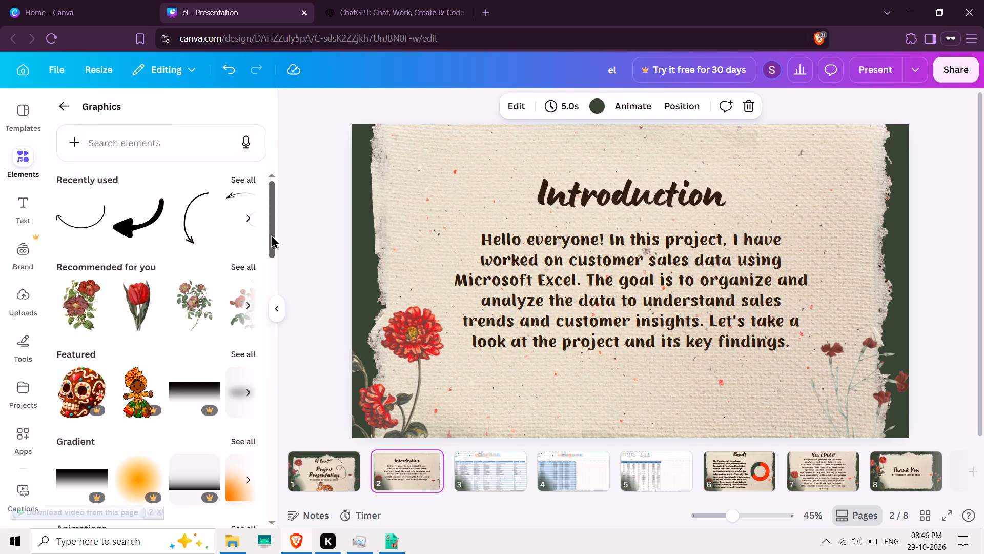
drag(272, 234, 269, 305)
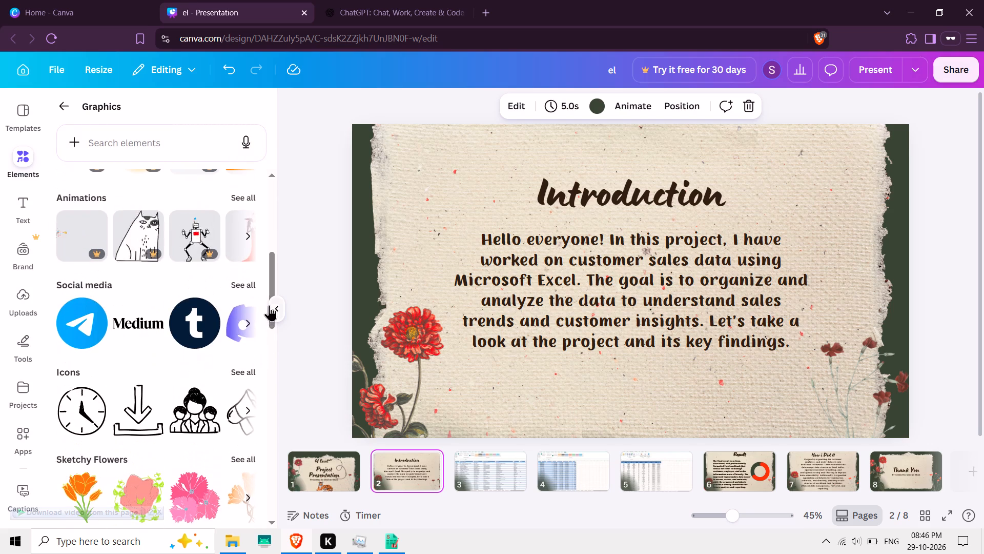
click(246, 291)
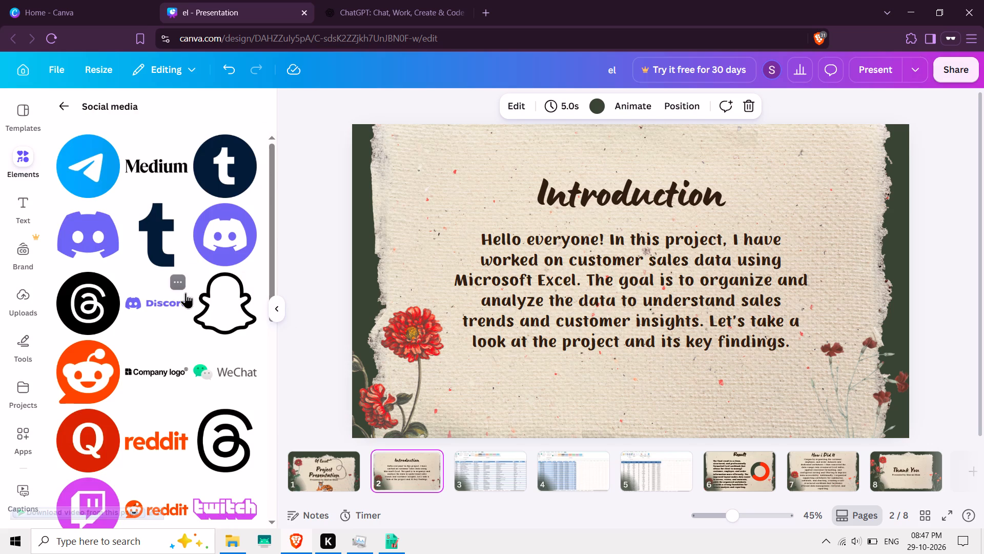
click(109, 315)
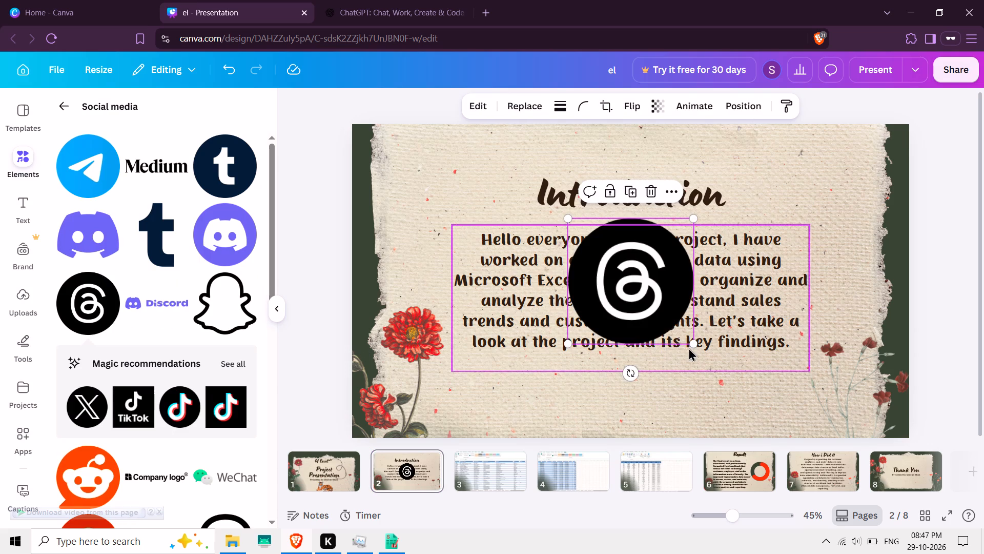
Shrink the Threads logo to a small icon and place it below the start of the Introduction paragraph, beside the large flower.
drag(693, 345, 607, 263)
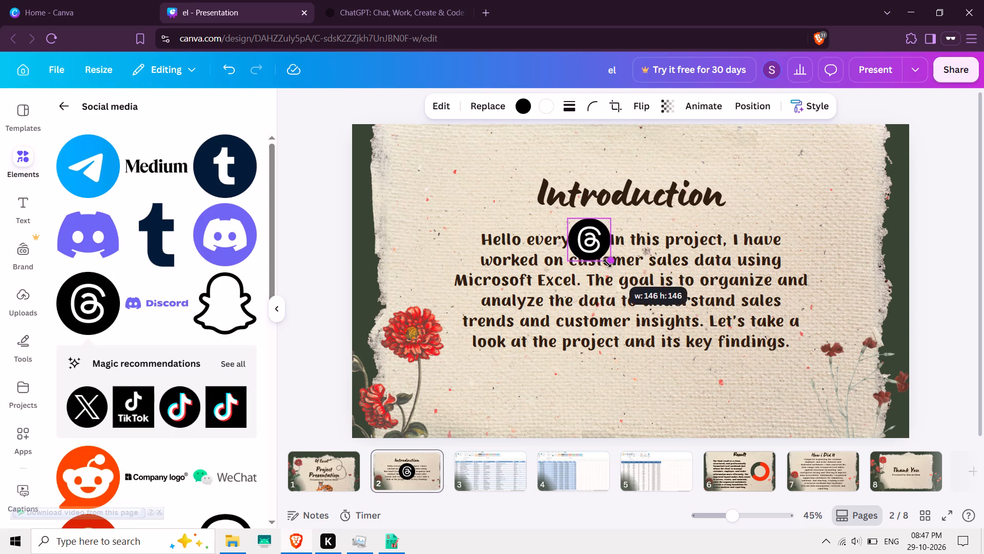
drag(607, 263, 605, 258)
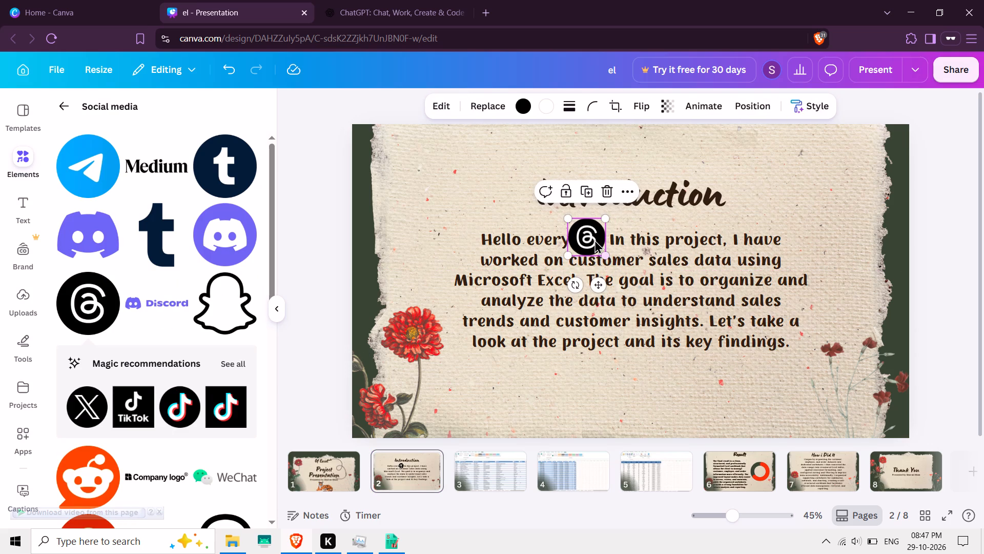
drag(577, 234, 512, 392)
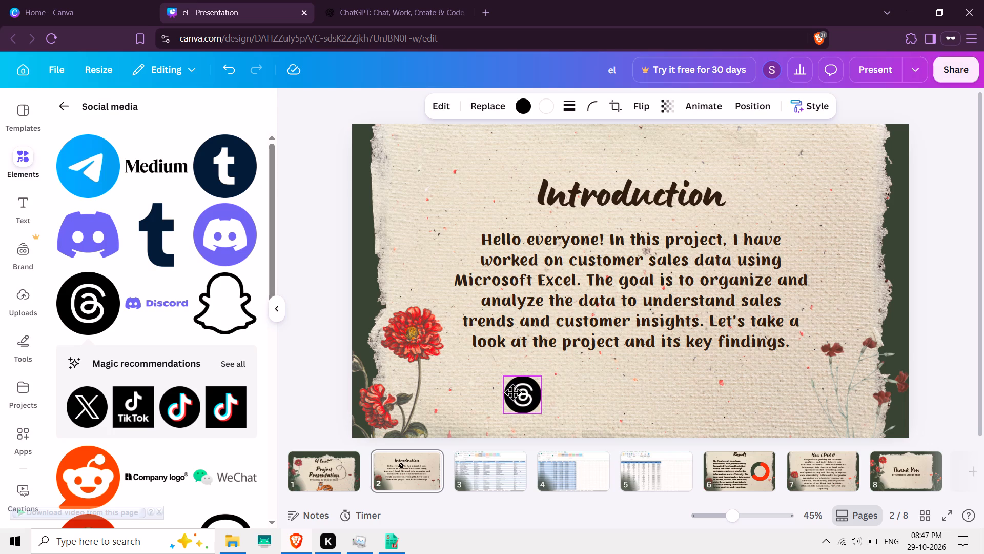
drag(512, 392, 489, 382)
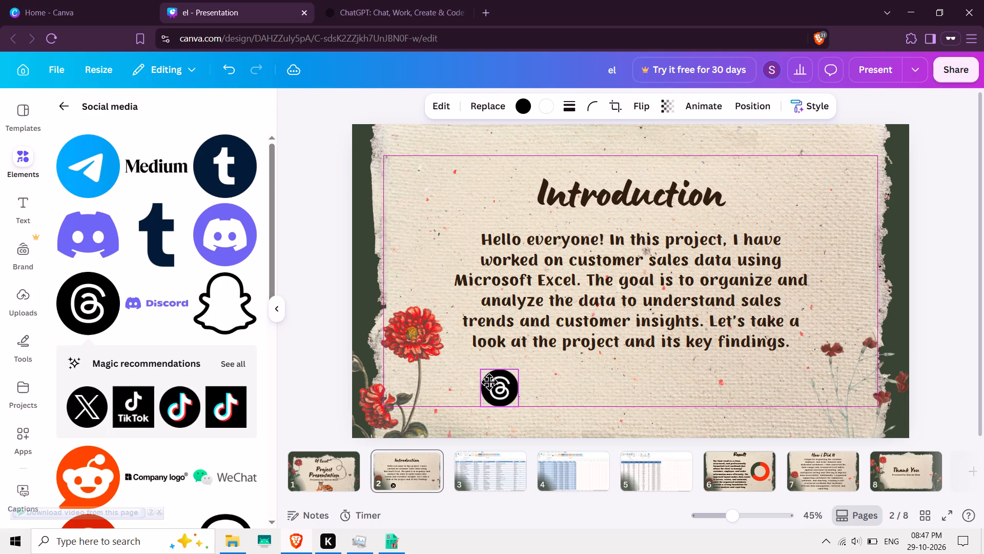
drag(489, 382, 480, 384)
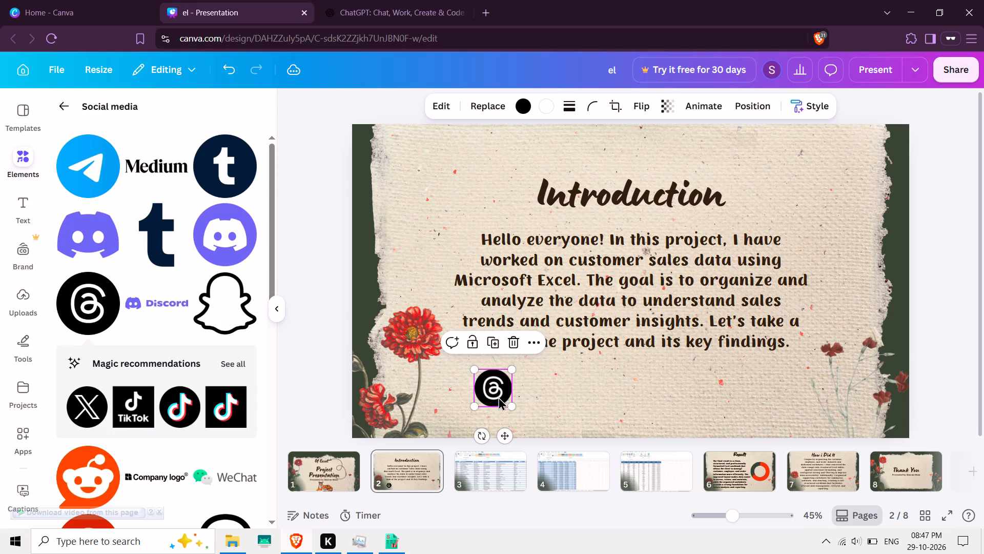
drag(509, 403, 498, 388)
drag(487, 384, 488, 399)
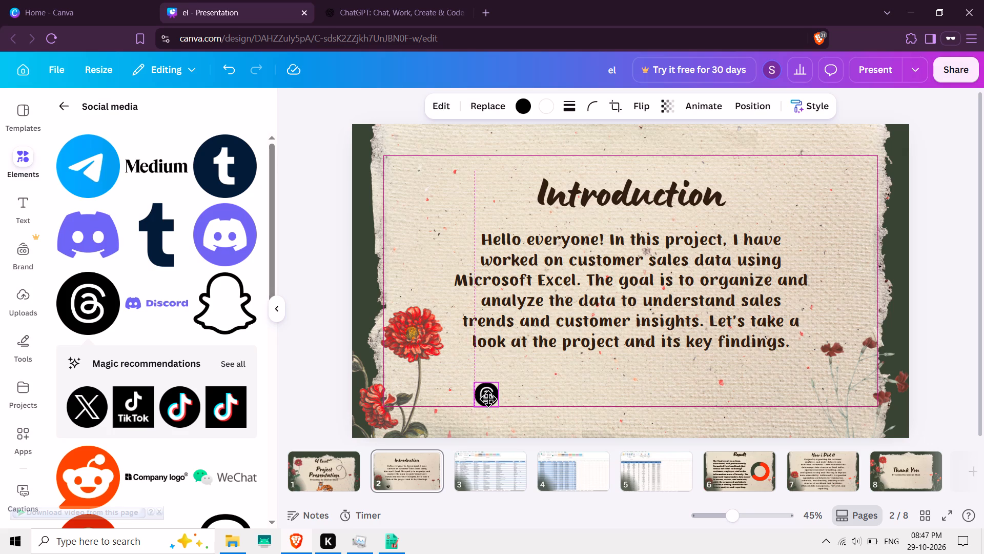
drag(488, 399, 471, 399)
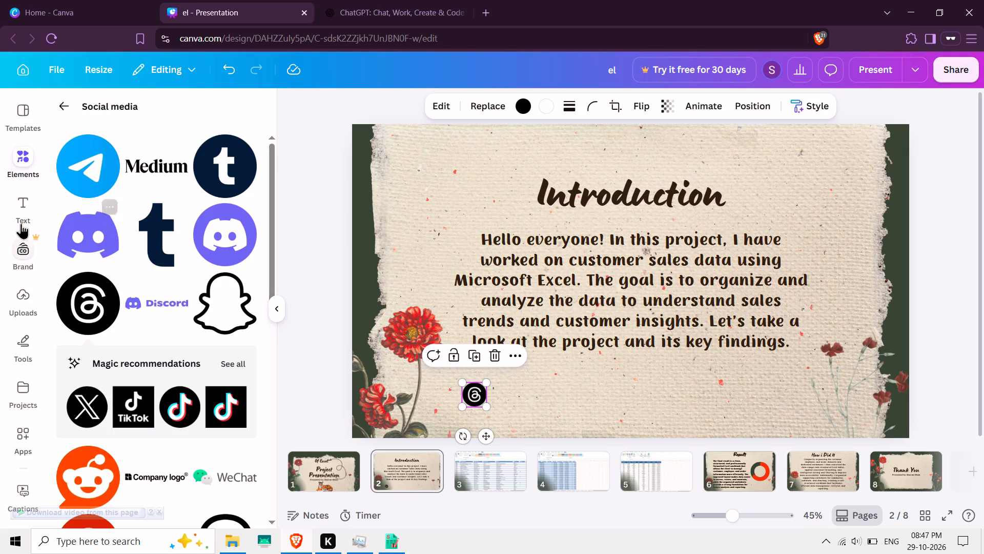
Add a heading with the account username to the Introduction page and place it below the paragraph, beside the Threads logo.
click(15, 206)
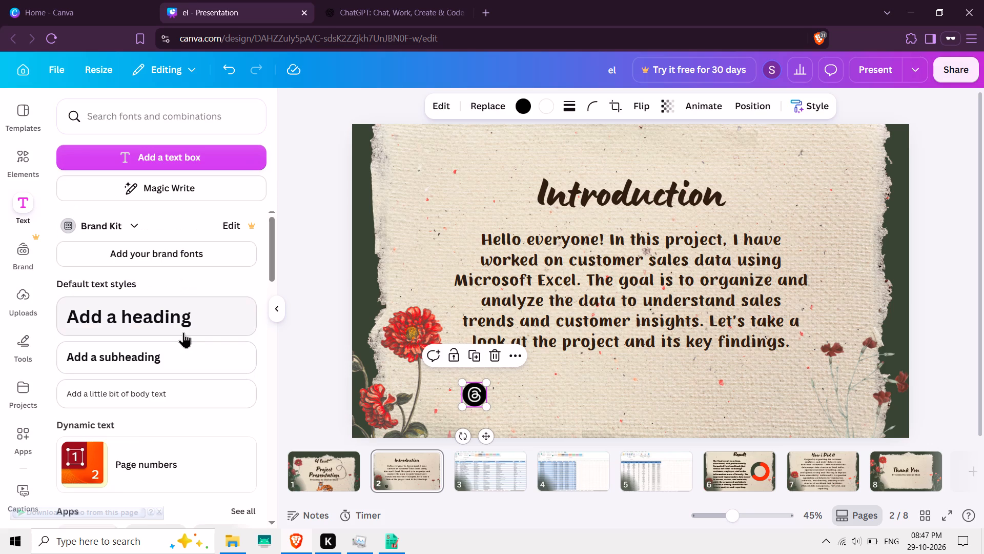
click(183, 332)
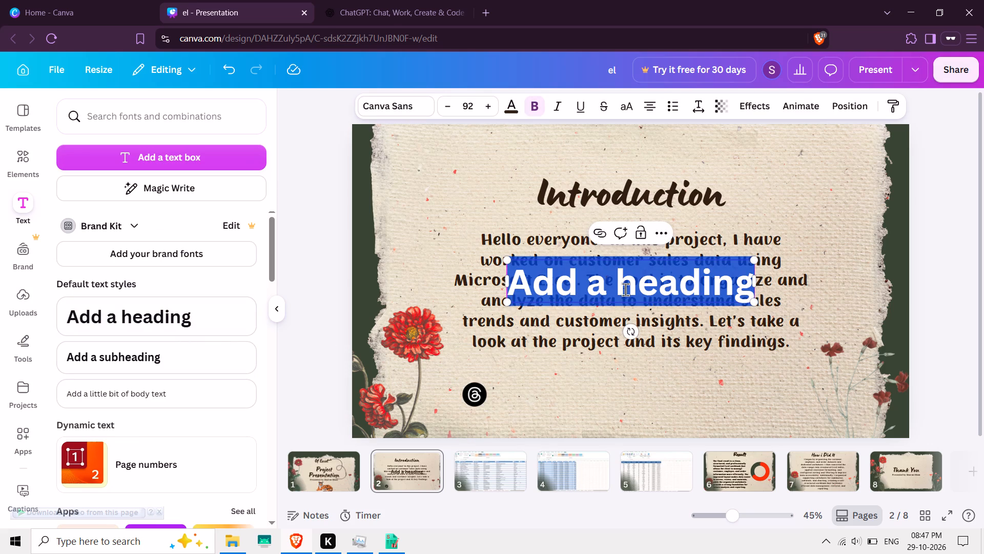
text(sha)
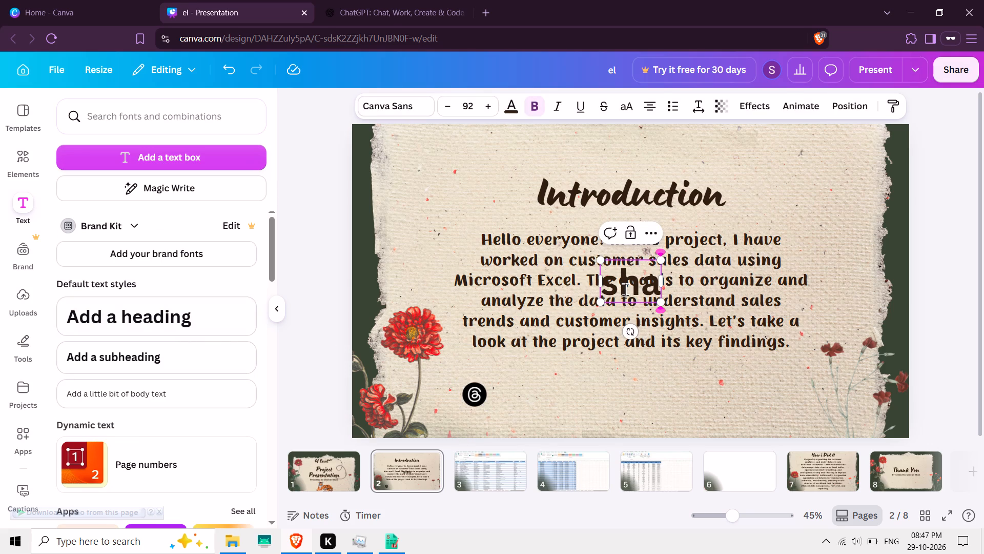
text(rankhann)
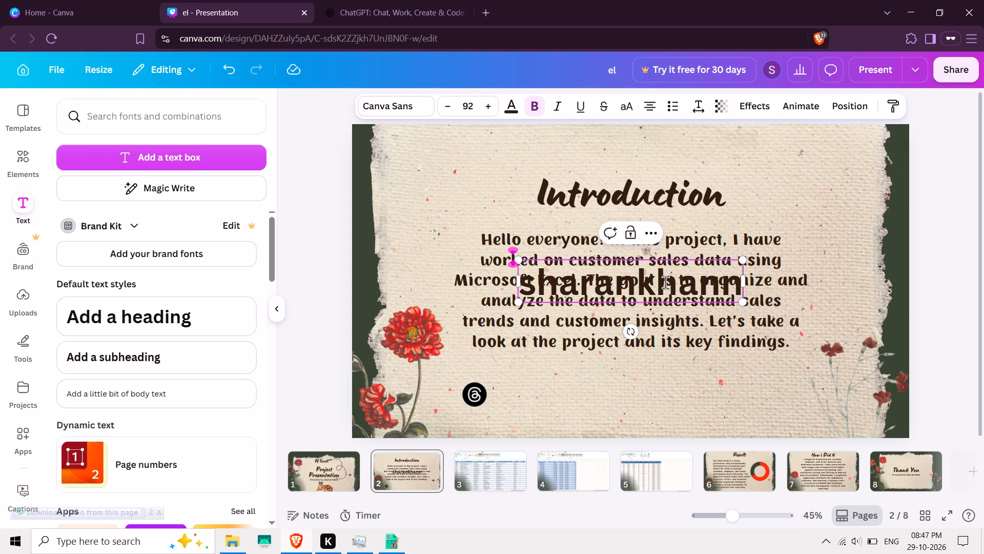
click(732, 404)
drag(652, 276, 627, 384)
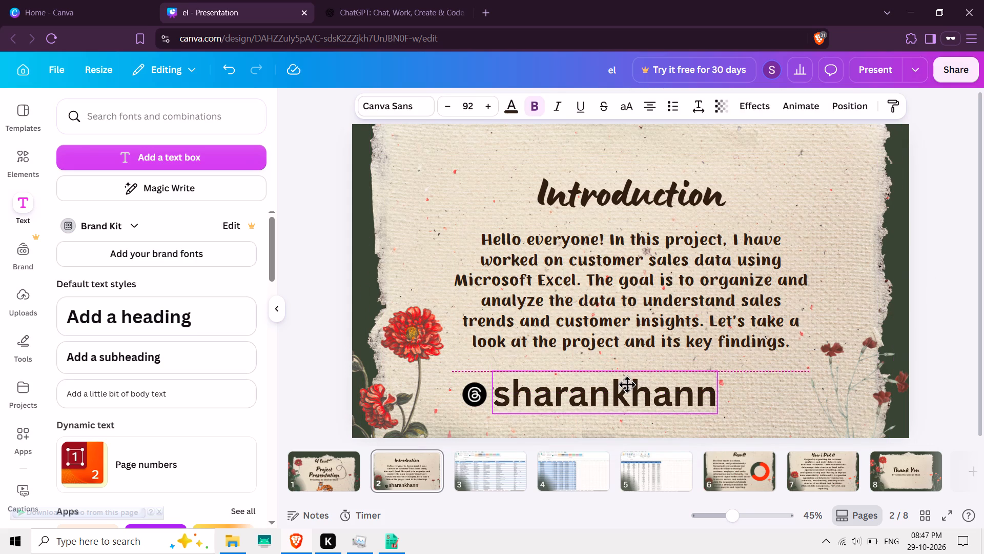
drag(627, 384, 627, 386)
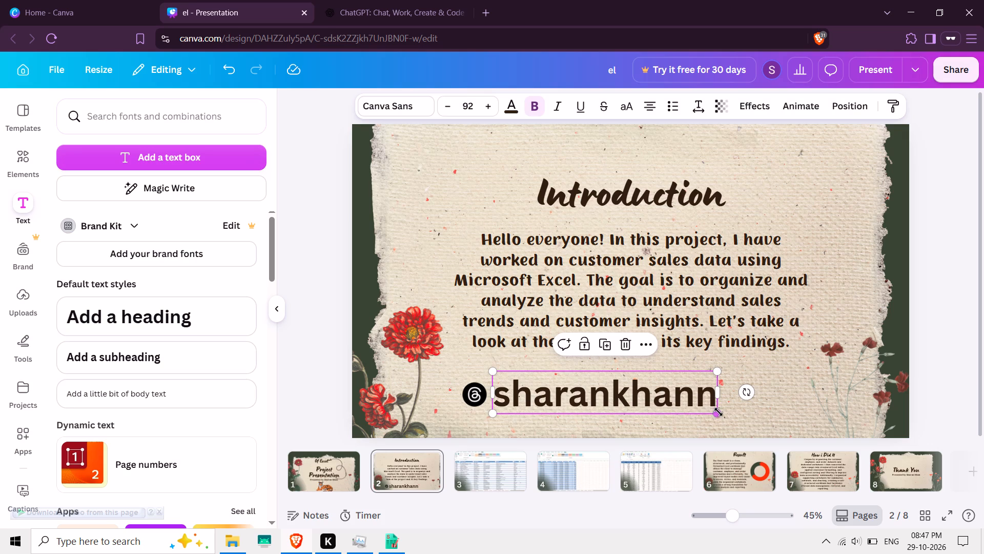
Set the username heading's font size to 80 and move it back close beside the Threads logo.
double_click(470, 108)
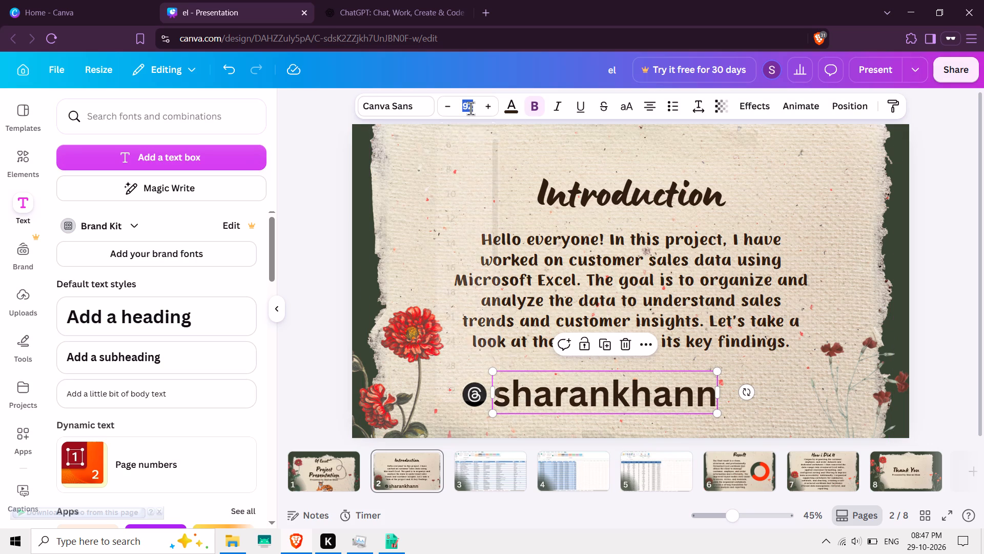
text(80)
key(Return)
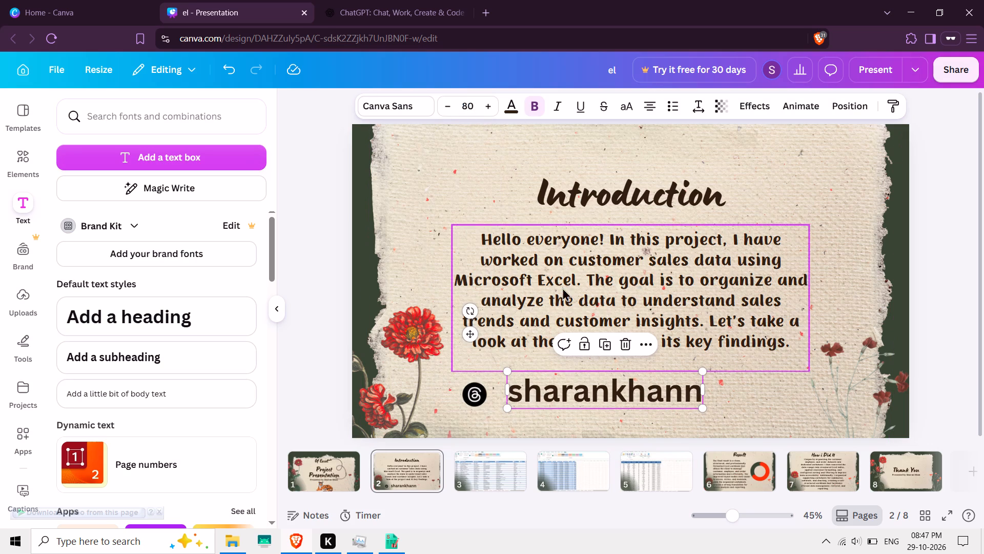
drag(617, 391, 606, 392)
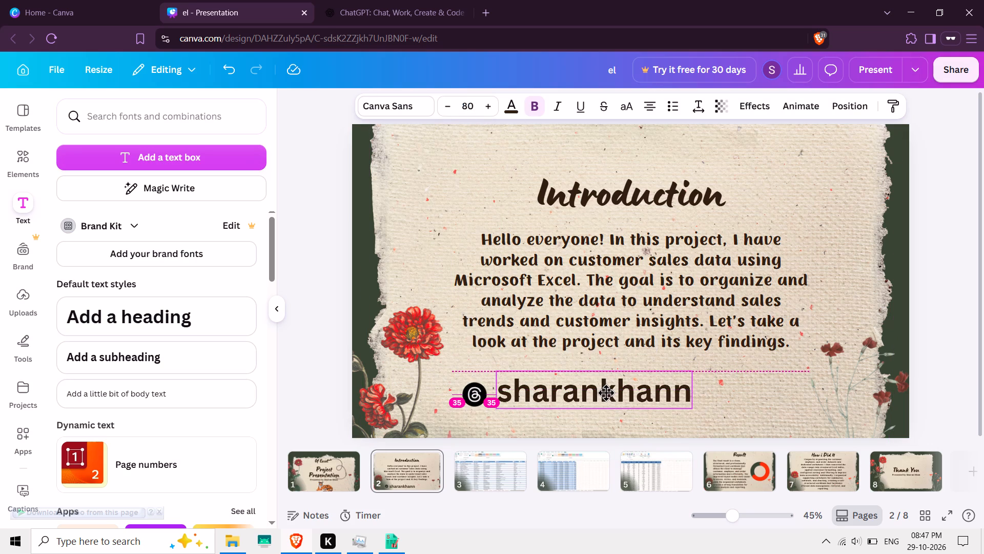
drag(606, 392, 606, 395)
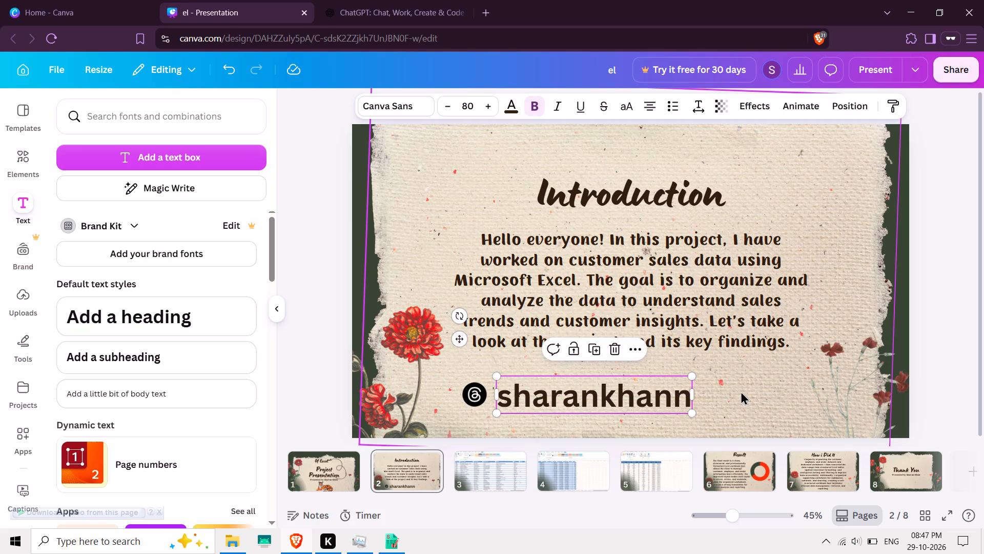
Enlarge the Threads logo slightly, set it directly against the start of the username, and nudge the text down level with it.
click(470, 393)
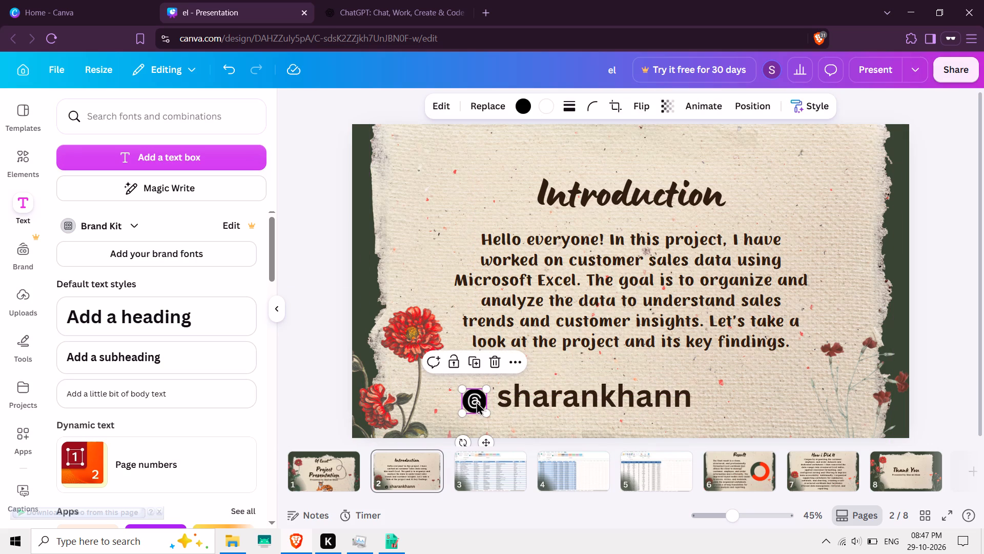
drag(460, 393, 457, 388)
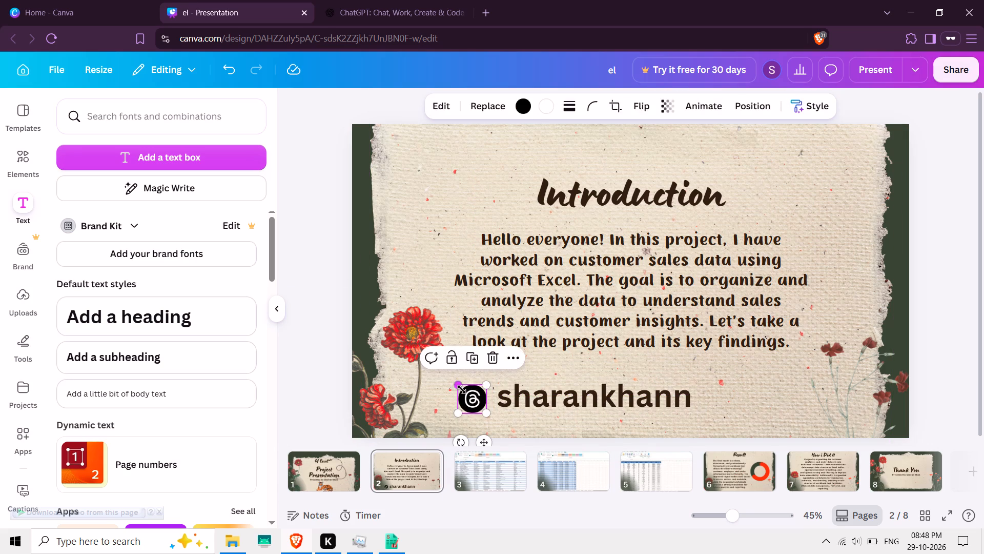
drag(474, 401, 483, 400)
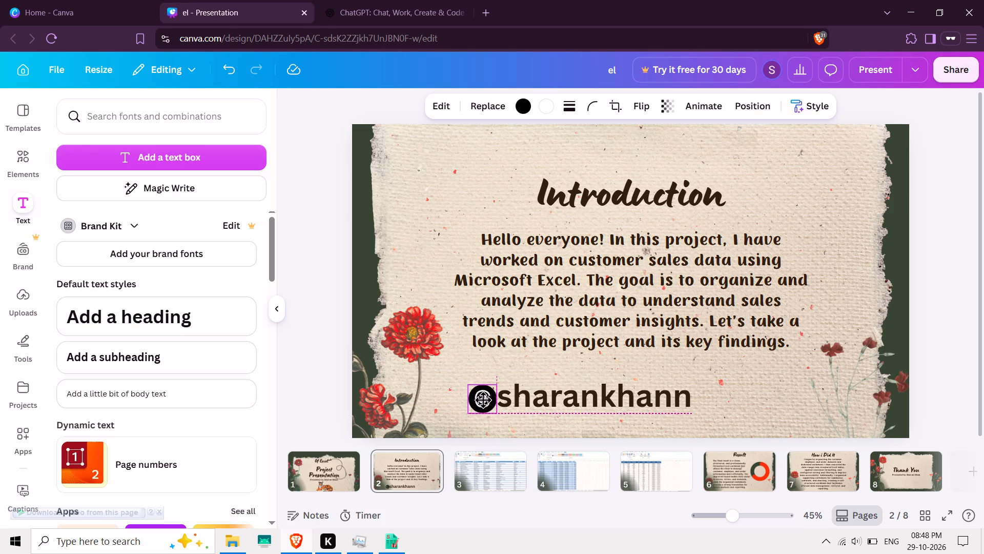
drag(483, 400, 483, 399)
click(954, 381)
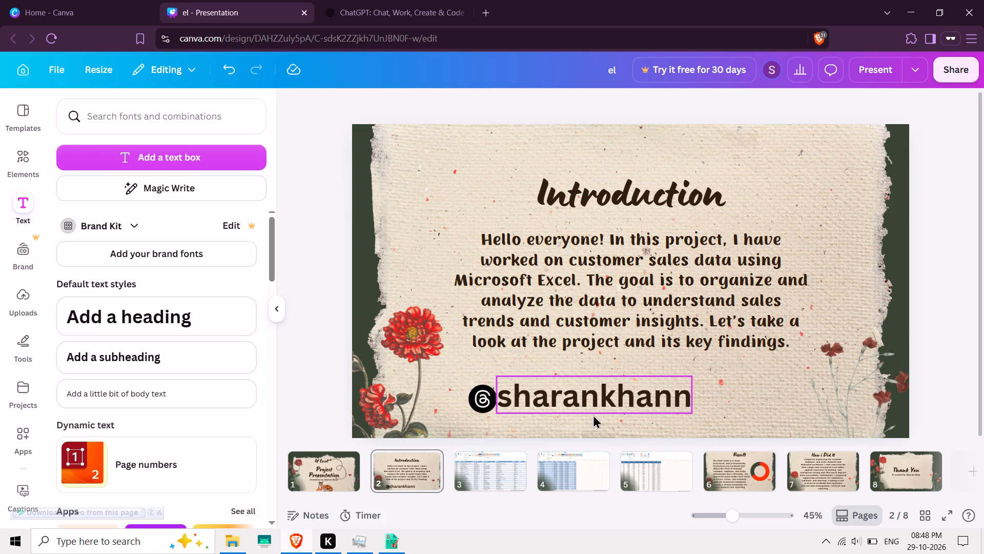
drag(592, 412, 592, 413)
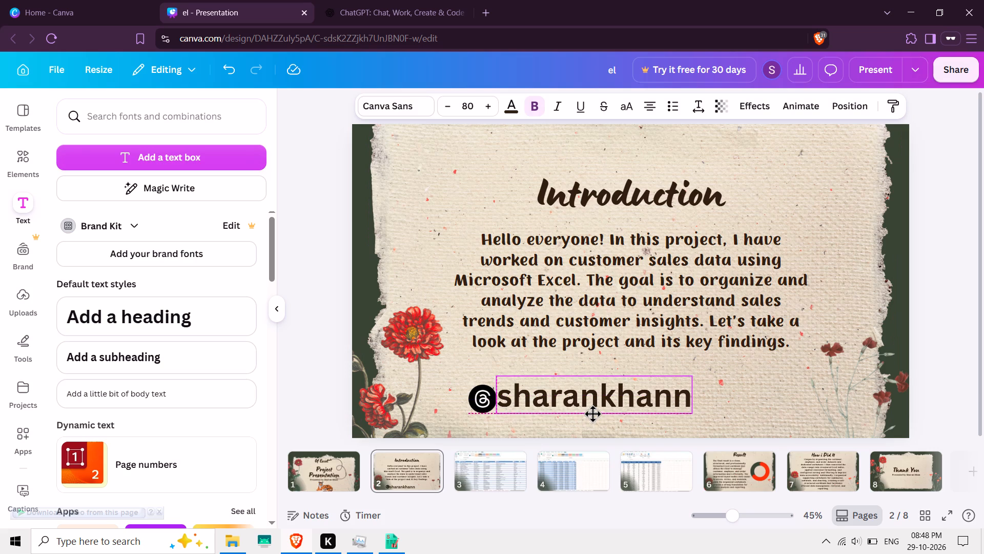
drag(592, 413, 592, 417)
click(957, 370)
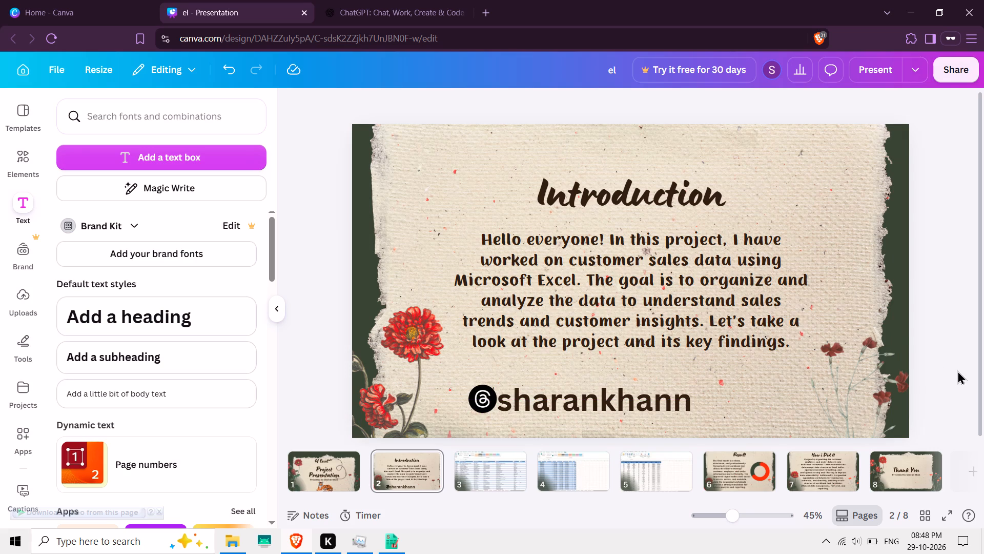
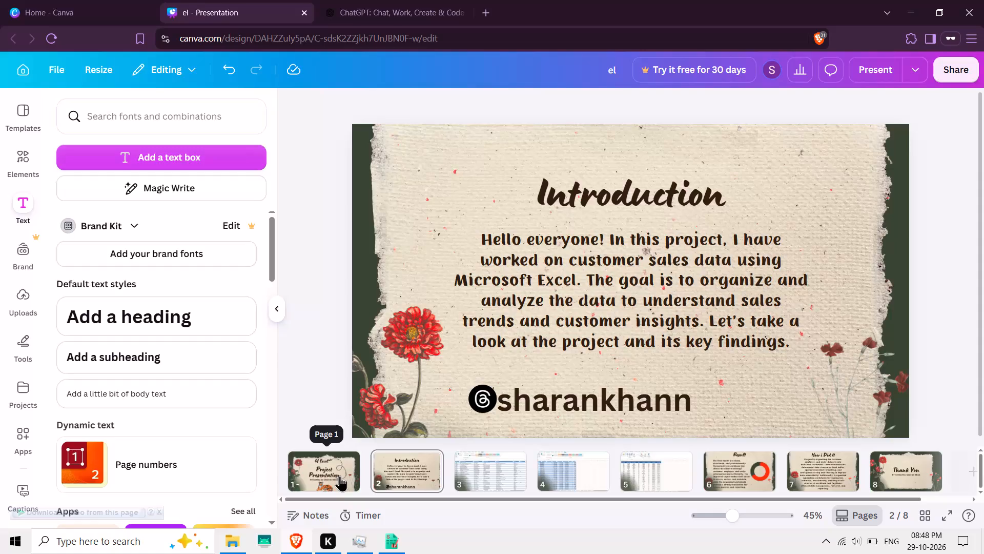
Duplicate the username heading on the Introduction page and move the copy onto the cover page.
click(340, 476)
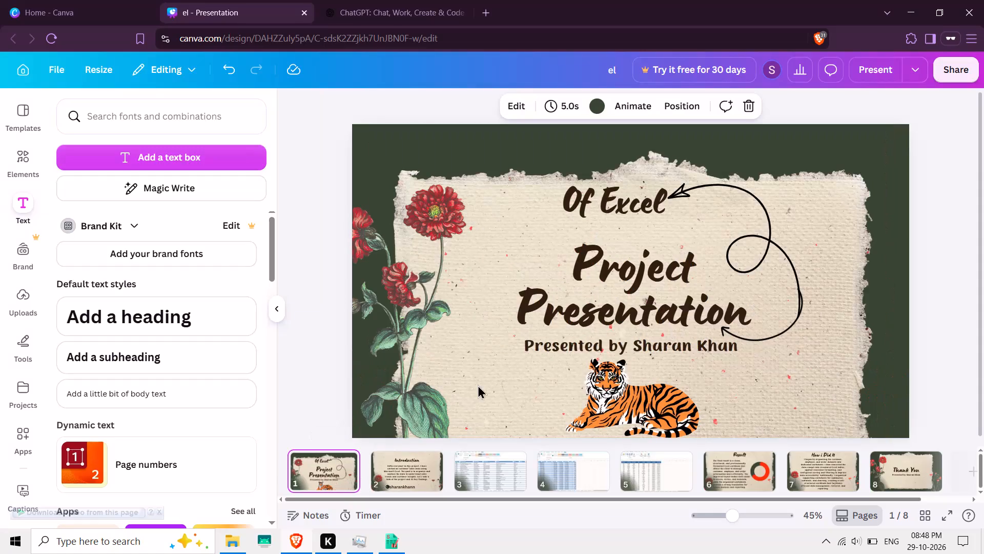
click(400, 468)
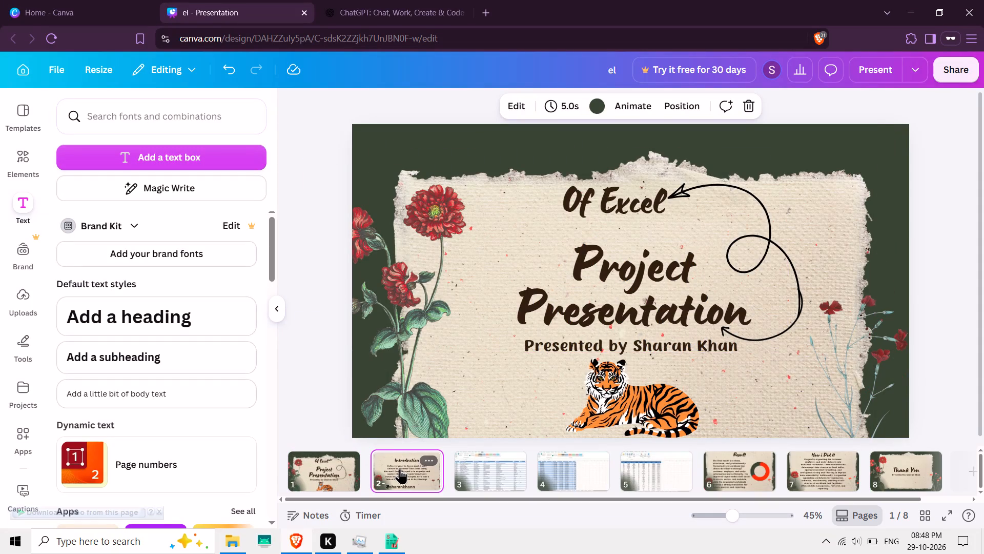
click(570, 384)
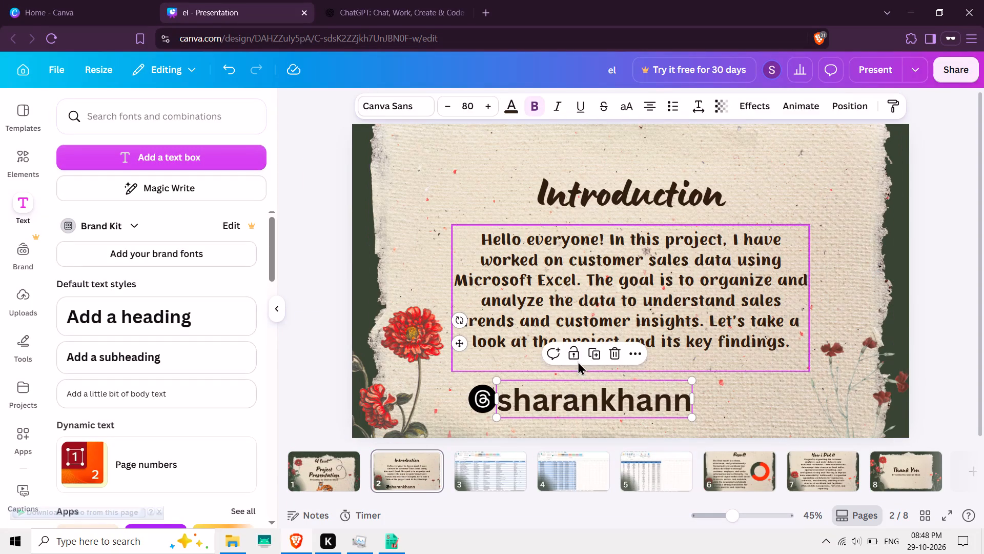
click(591, 354)
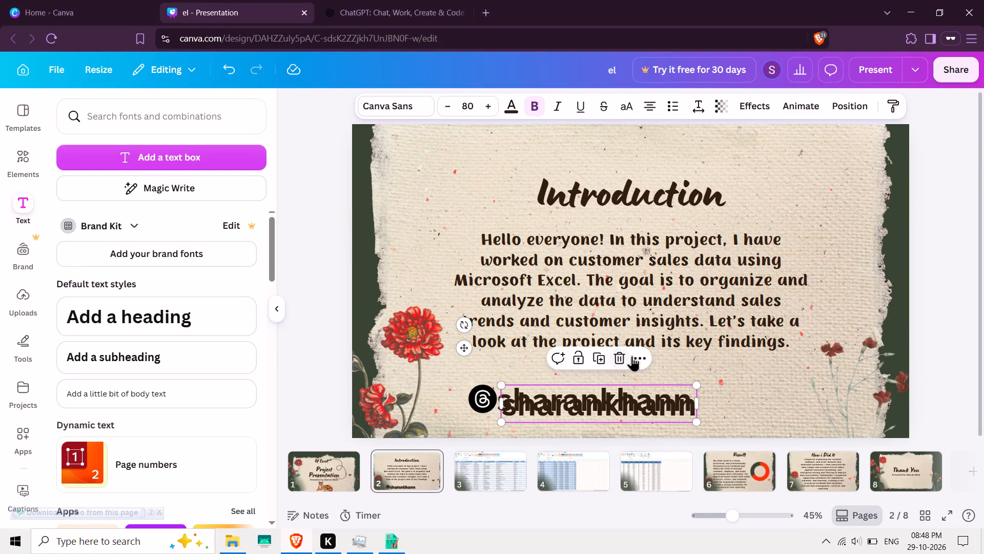
click(614, 404)
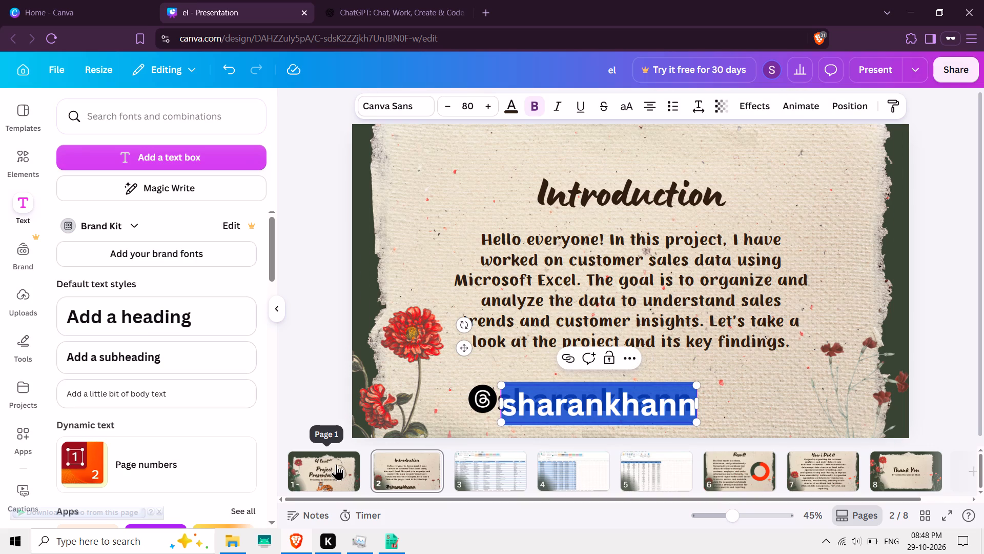
click(336, 464)
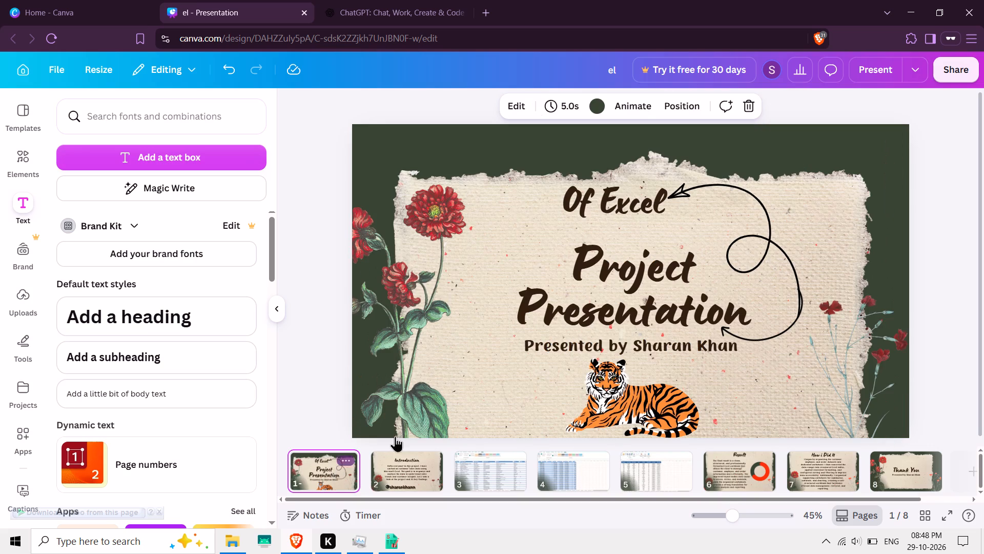
click(408, 466)
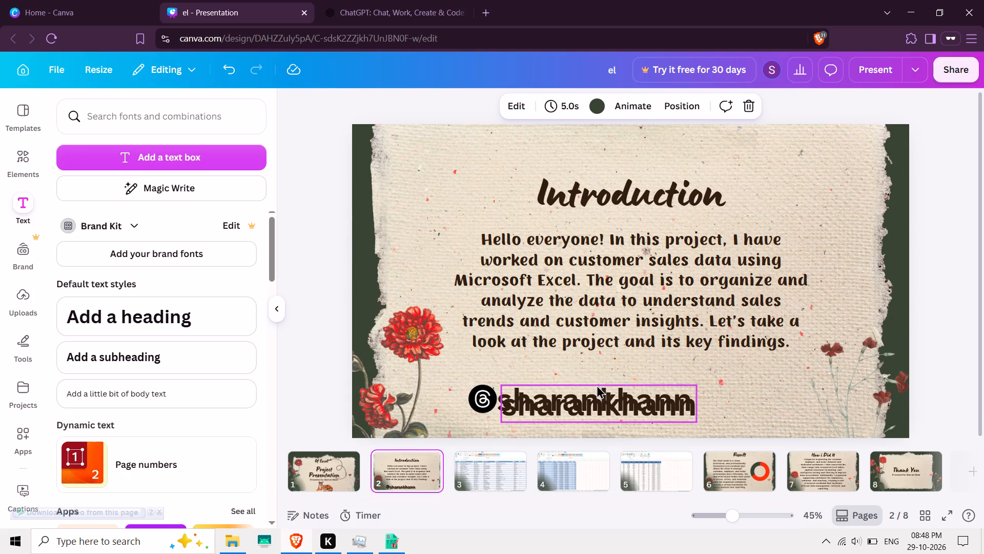
drag(598, 385, 632, 369)
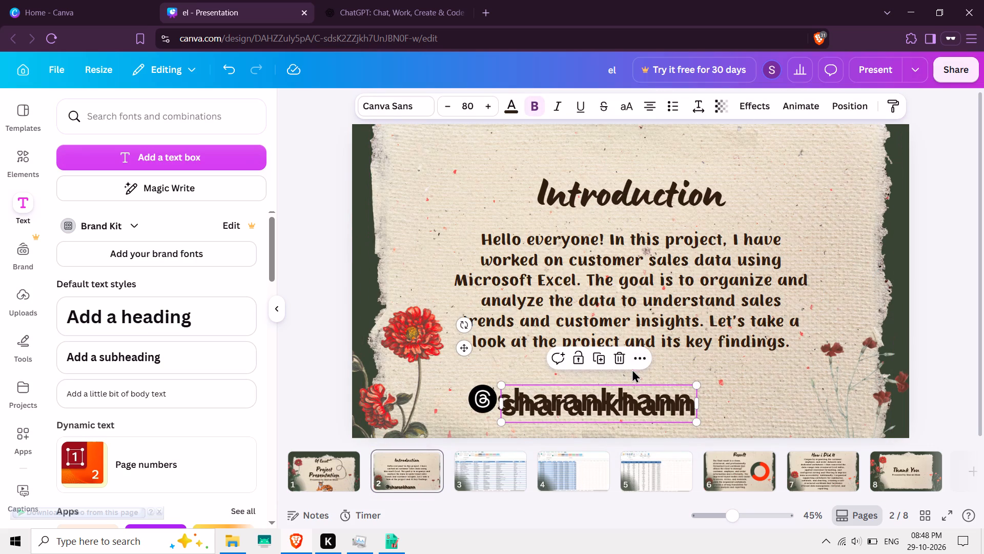
drag(632, 369, 628, 402)
drag(628, 402, 522, 471)
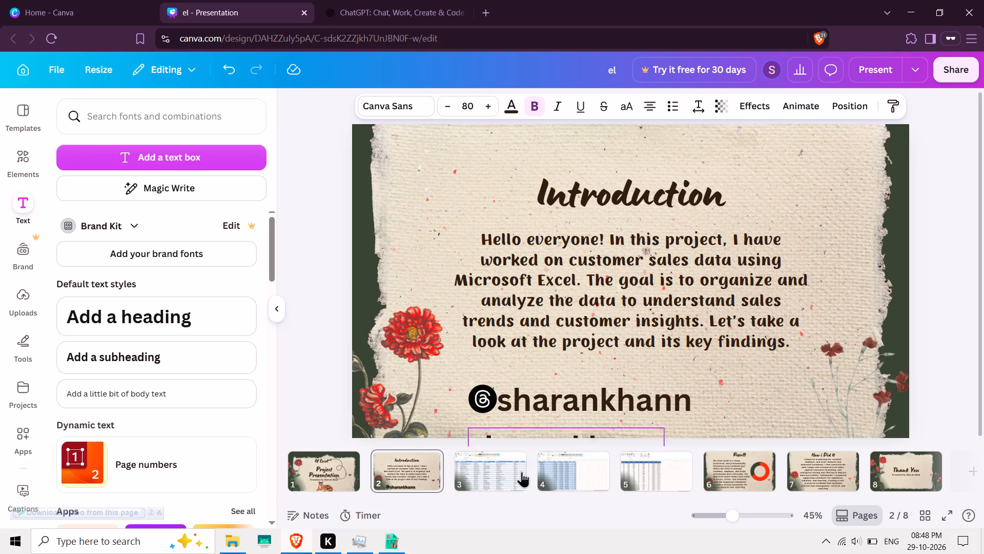
drag(522, 471, 351, 467)
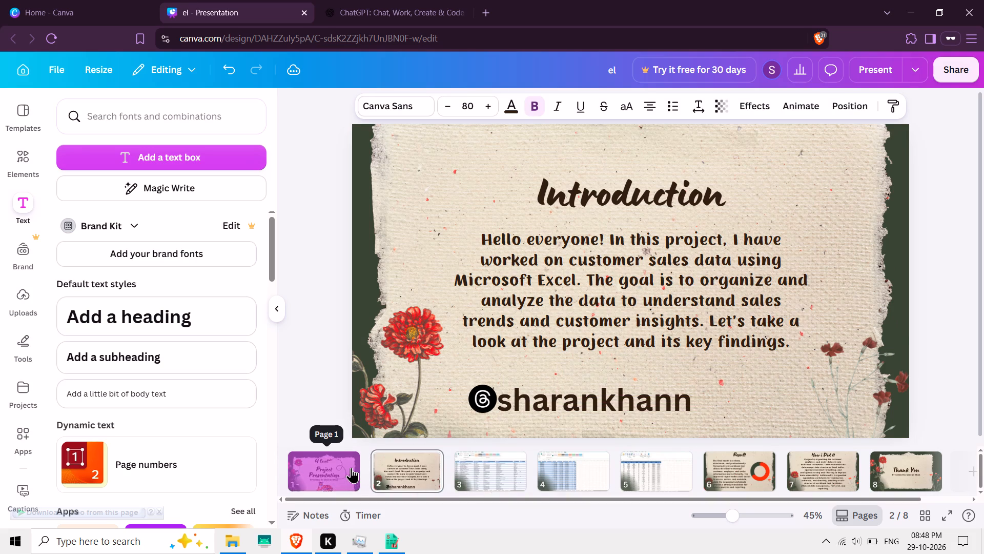
Shrink the copied username on the cover page to about font size 41.7 and place it beside the tiger, near the small red flowers.
drag(584, 402, 732, 184)
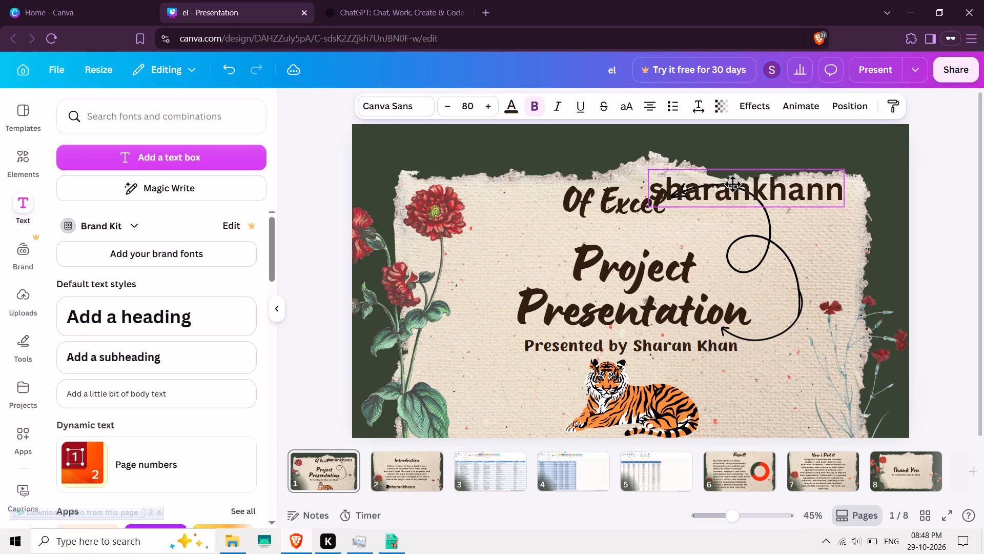
drag(732, 184, 542, 271)
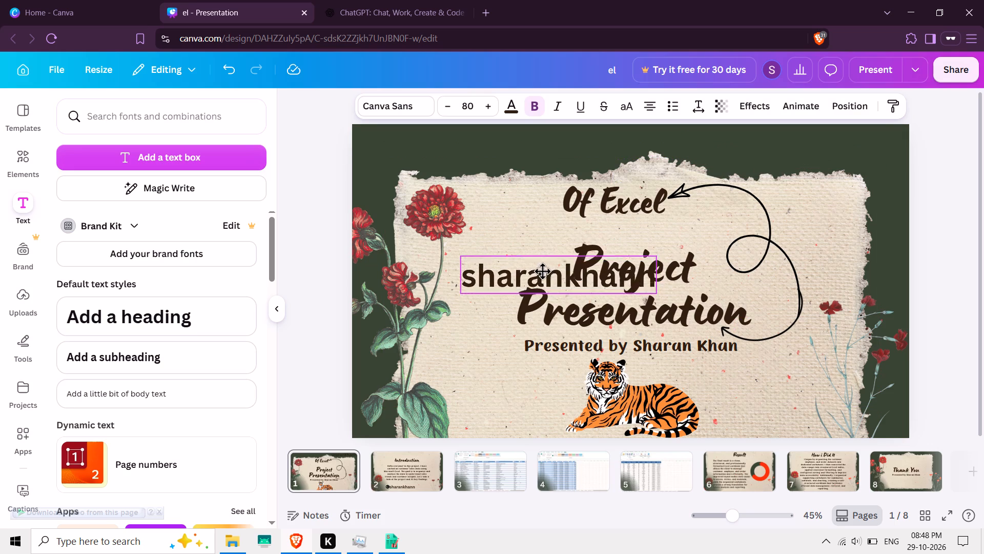
drag(542, 271, 774, 384)
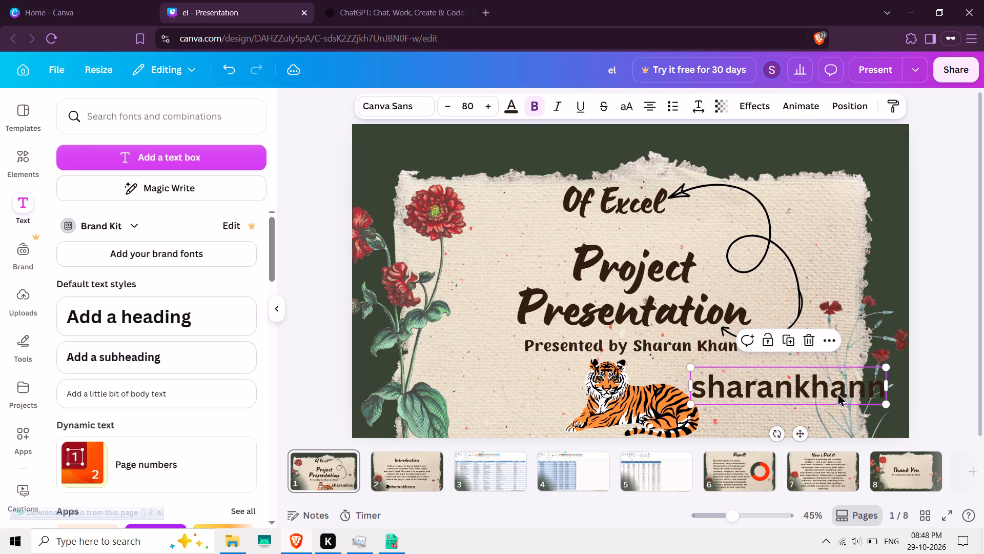
drag(887, 403, 838, 397)
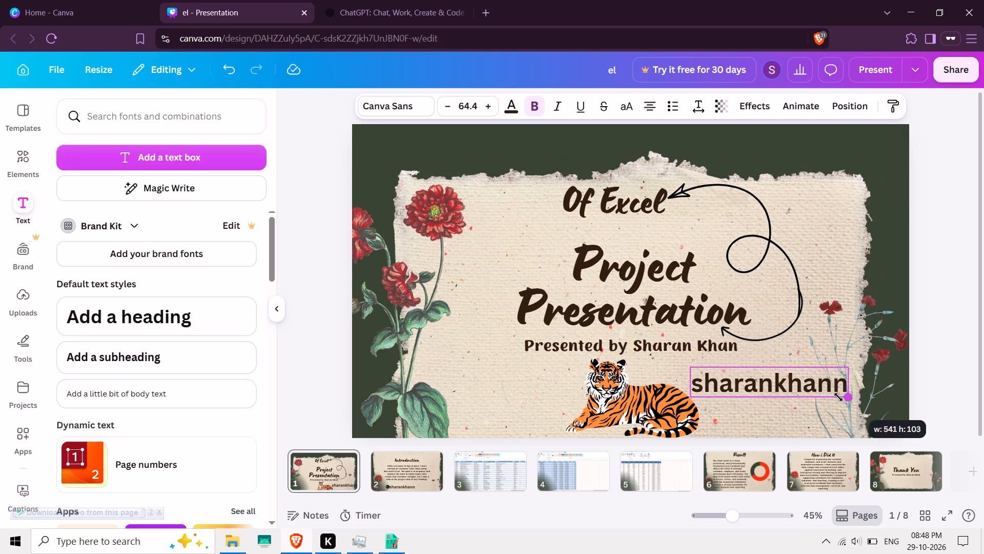
drag(838, 397, 795, 396)
drag(747, 375, 798, 401)
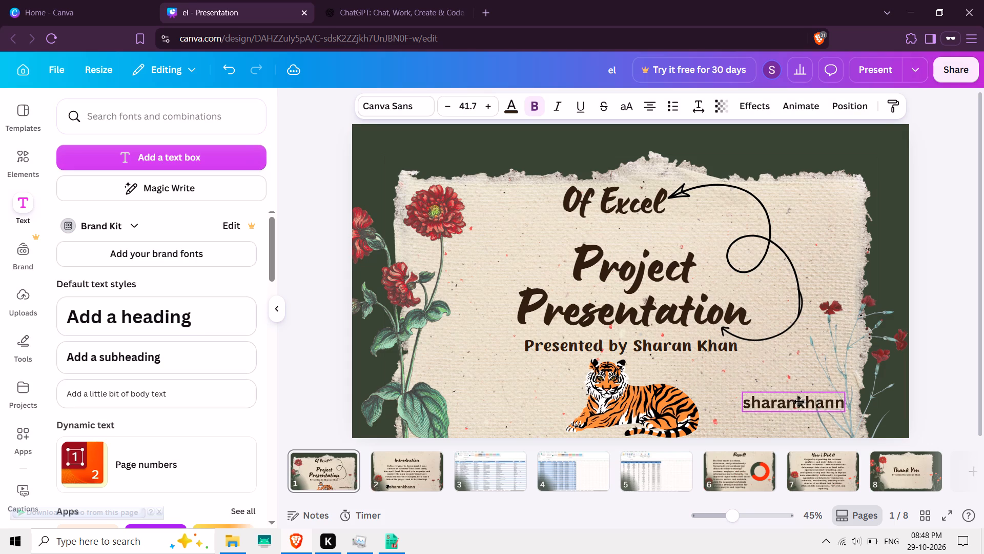
drag(798, 401, 788, 394)
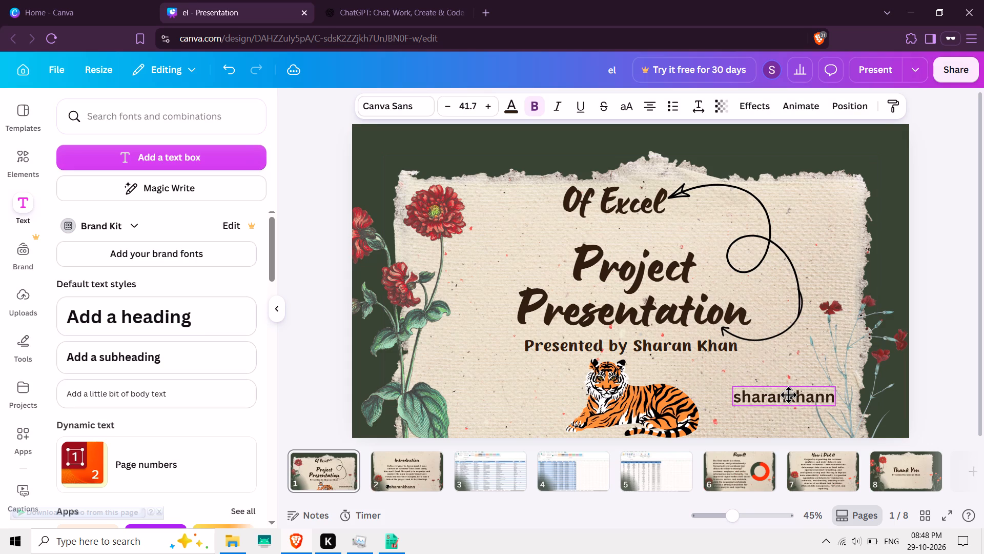
drag(788, 394, 804, 397)
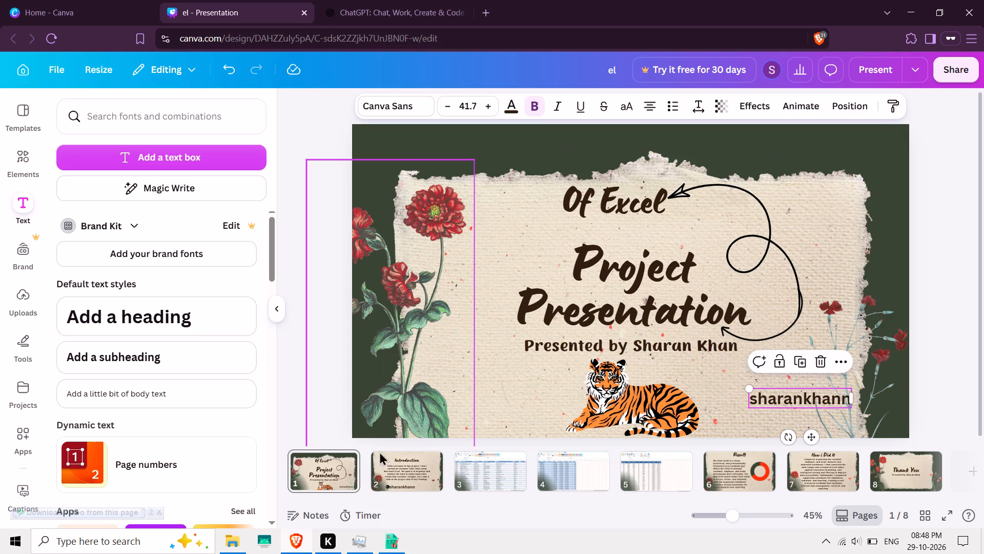
Duplicate the Introduction page's username heading again and move the copy onto page 3 with the customer table screenshot.
click(398, 463)
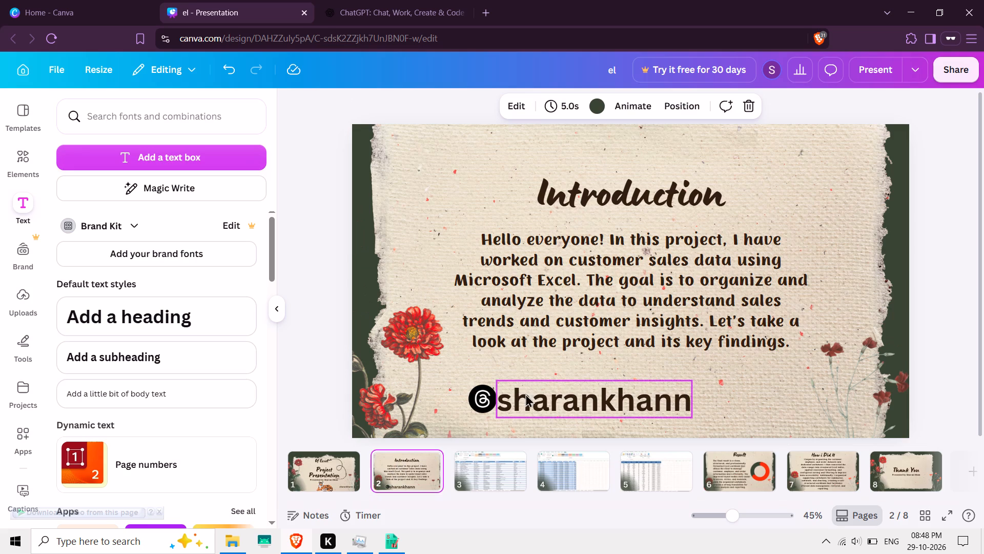
click(540, 398)
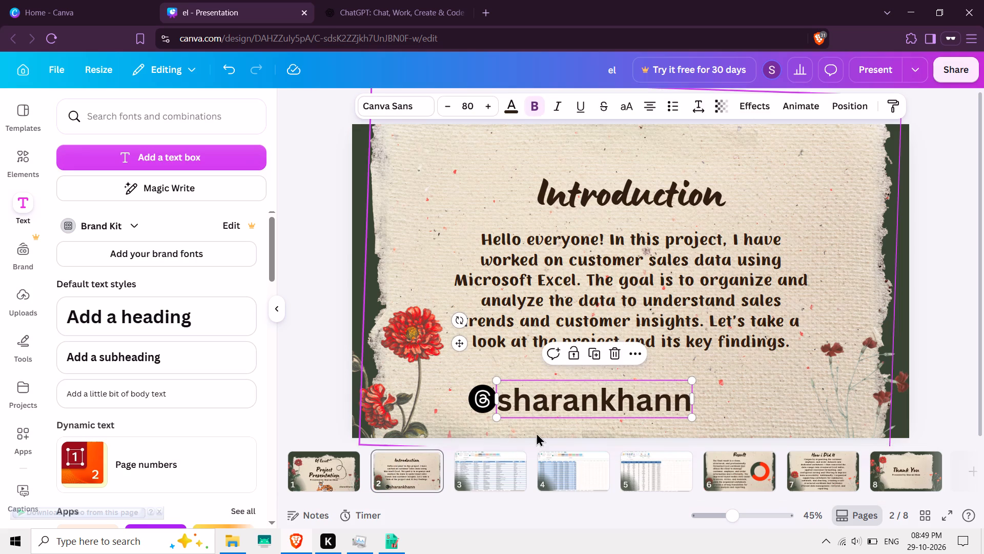
click(602, 390)
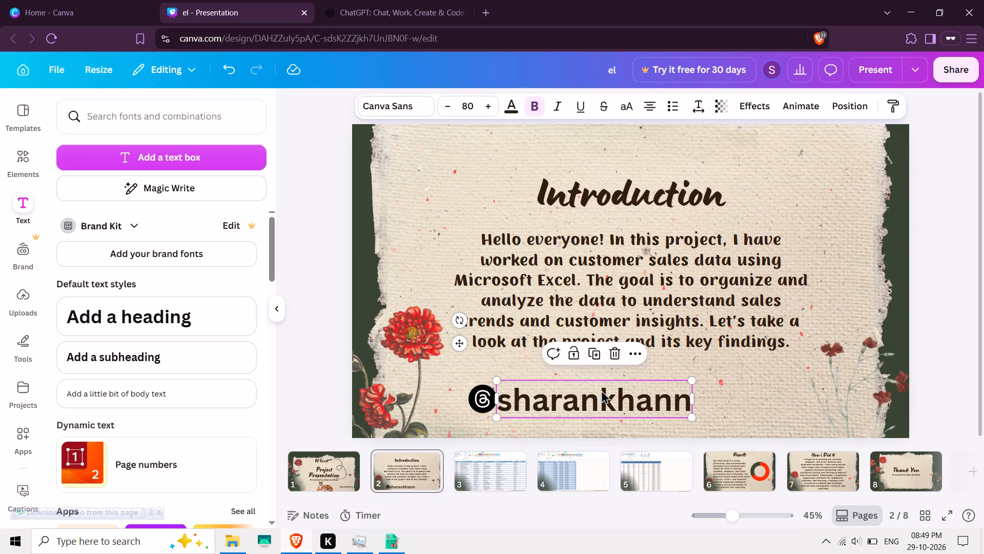
click(658, 366)
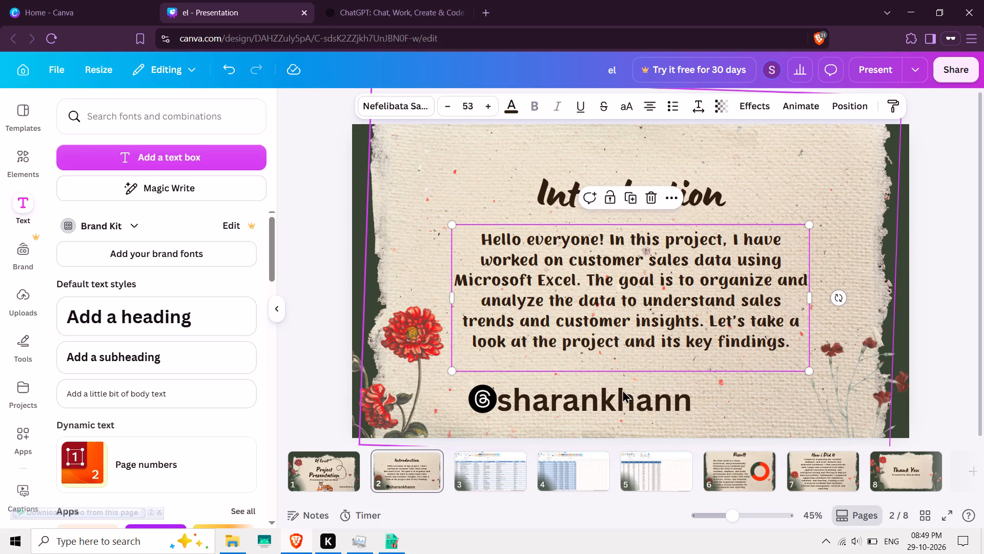
click(622, 389)
click(596, 352)
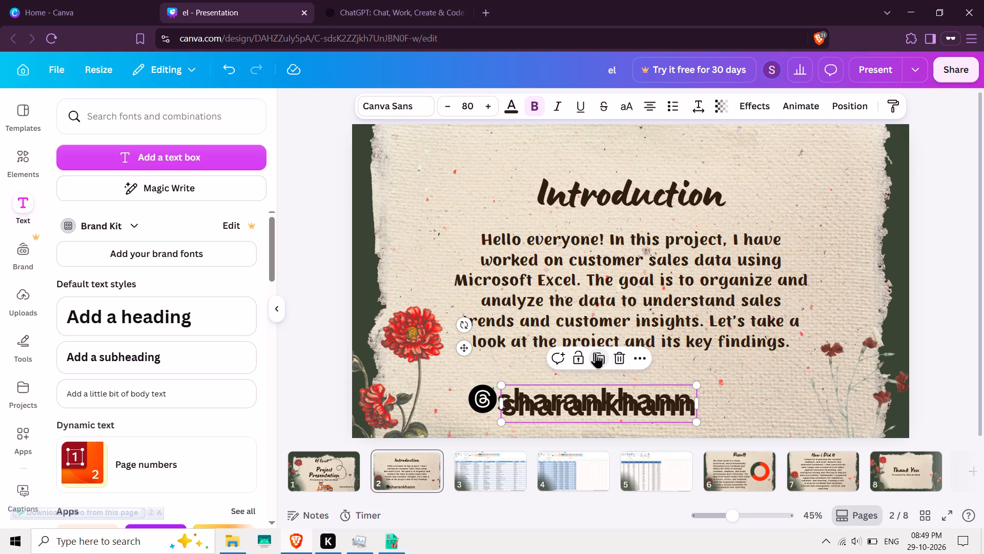
drag(619, 404, 597, 413)
drag(597, 413, 509, 470)
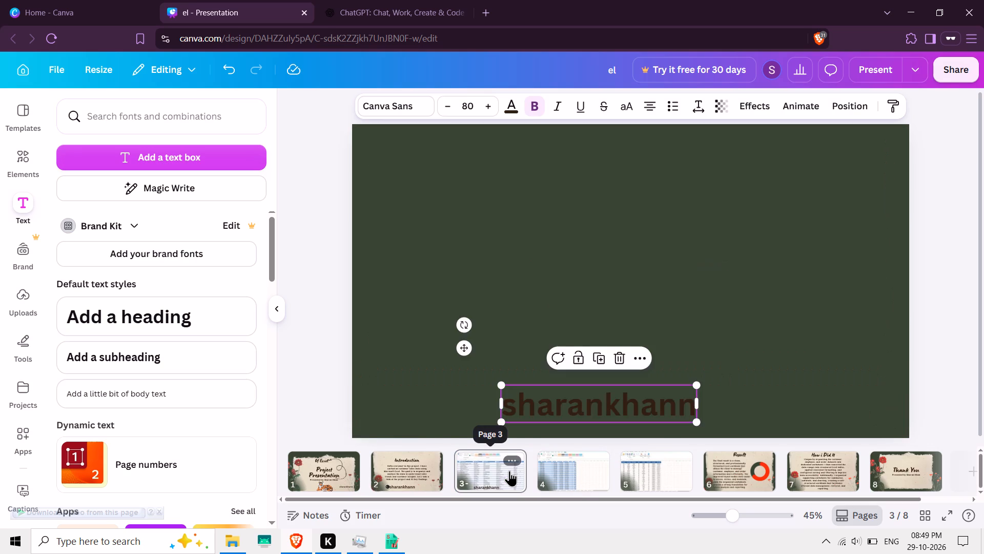
Shrink the page 3 username to about font size 57.8 and place it in the blank ribbon area beside Table Styles in the screenshot.
drag(598, 401, 796, 166)
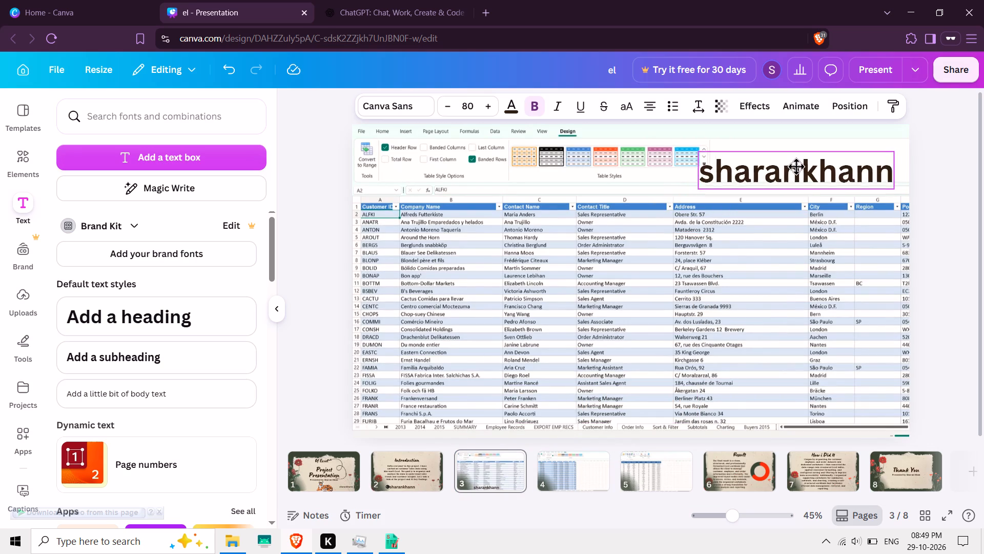
drag(796, 166, 768, 245)
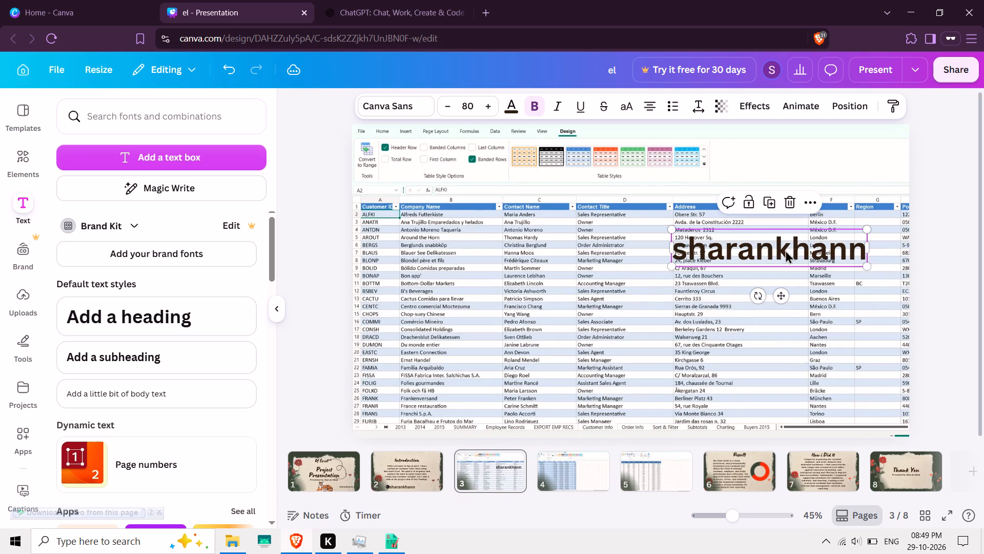
drag(867, 262, 813, 249)
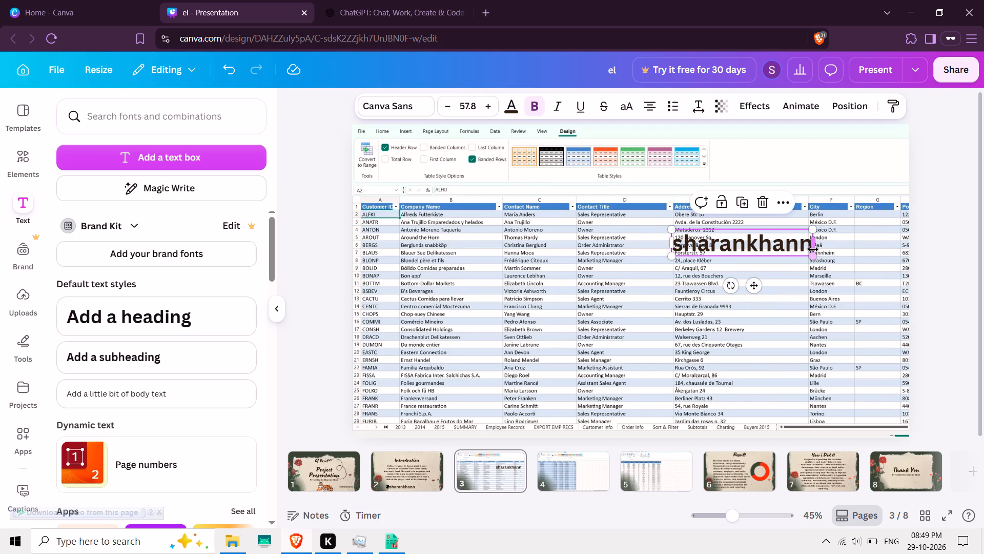
drag(770, 239, 850, 155)
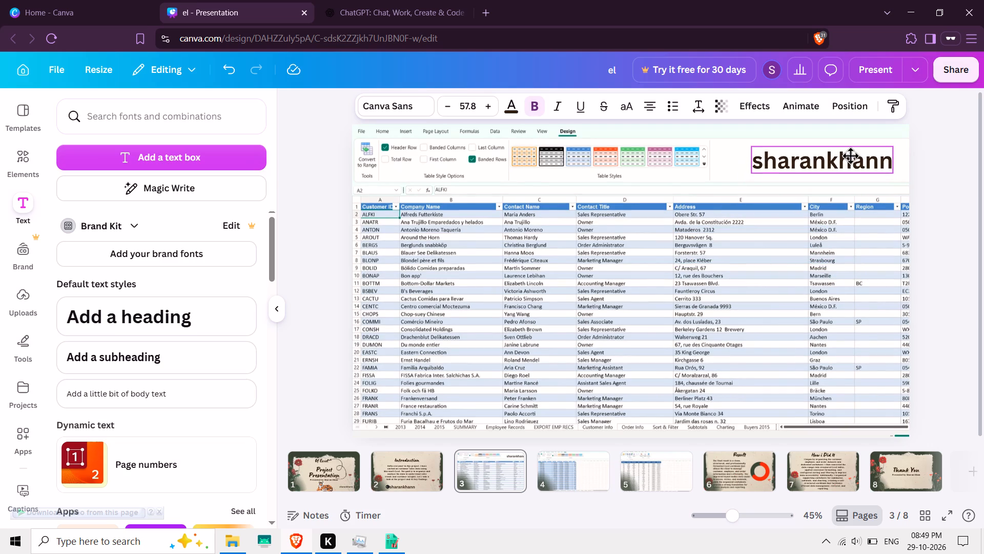
drag(850, 155, 854, 159)
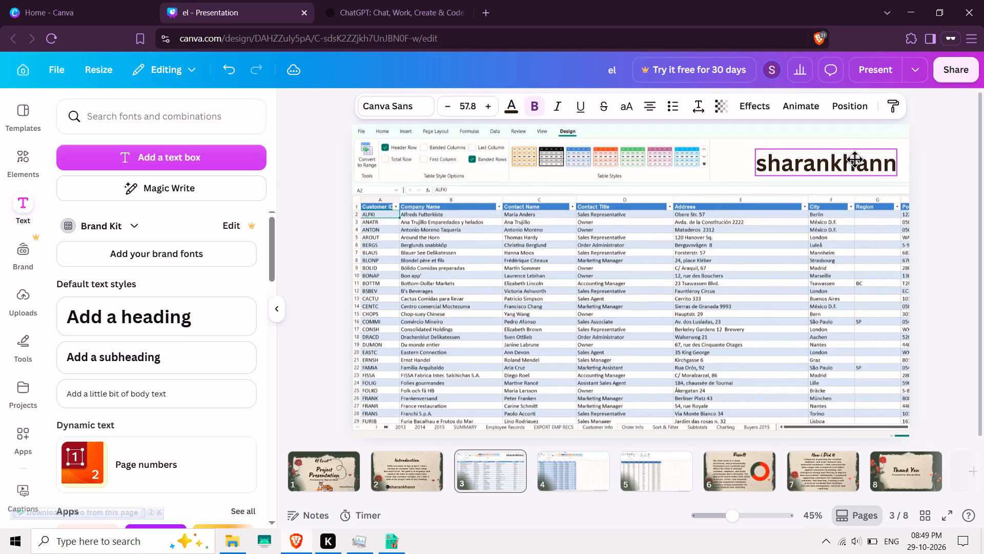
drag(854, 159, 853, 155)
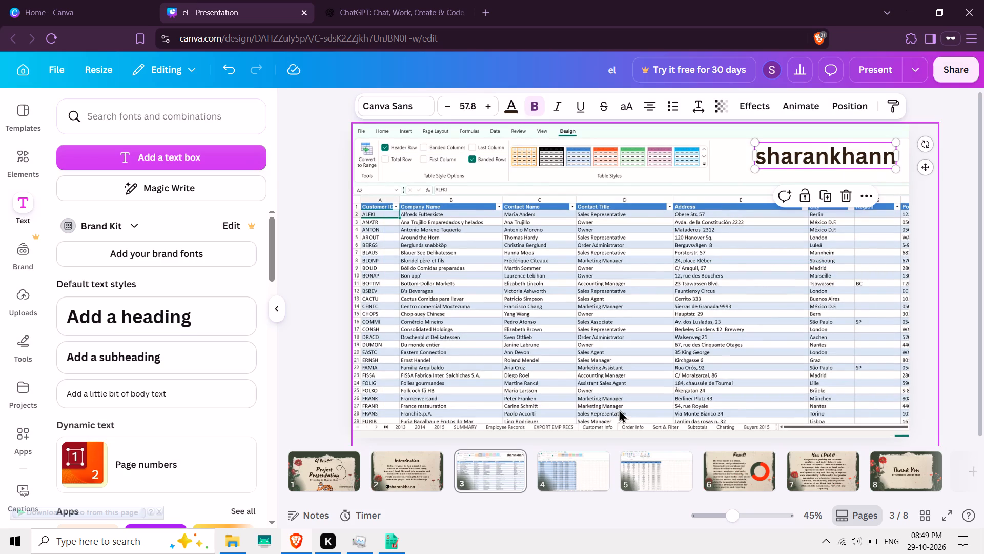
Duplicate the resized username on page 3 and move the copy onto page 4 with the orders table screenshot.
click(569, 472)
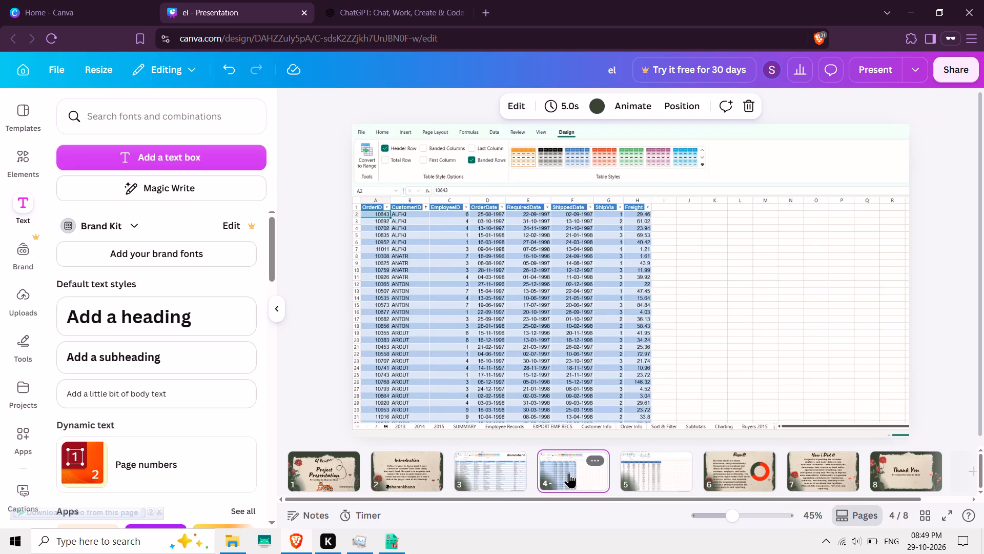
click(501, 468)
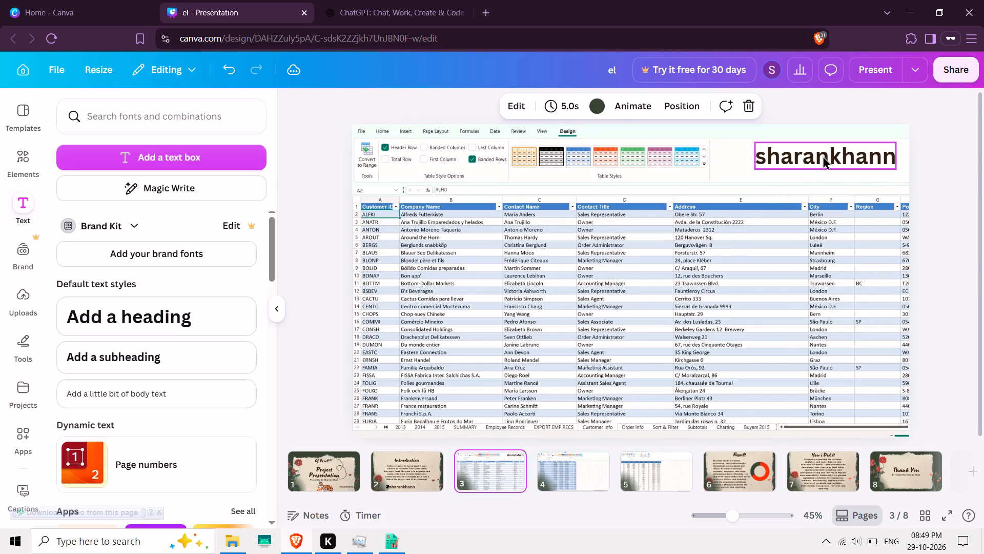
click(823, 155)
click(826, 195)
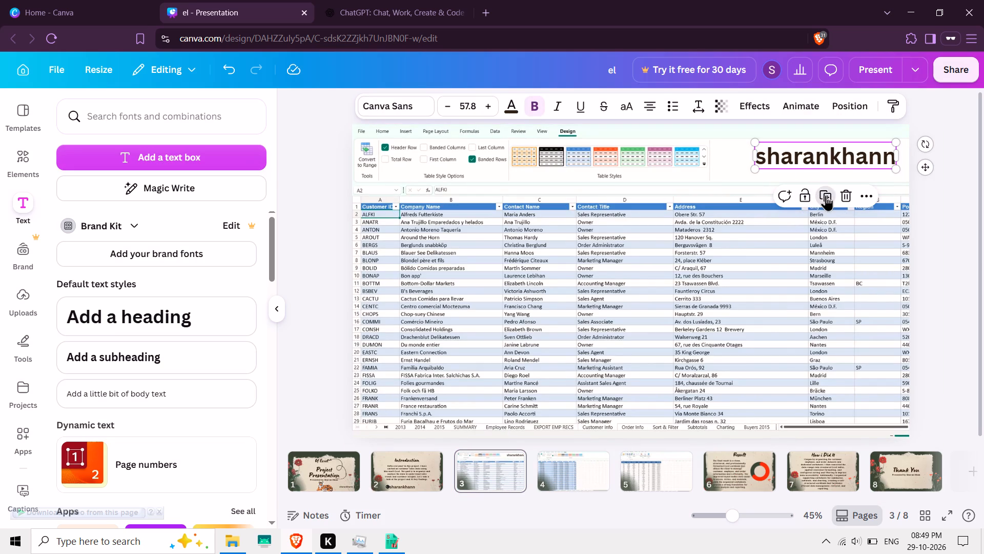
drag(852, 161, 611, 448)
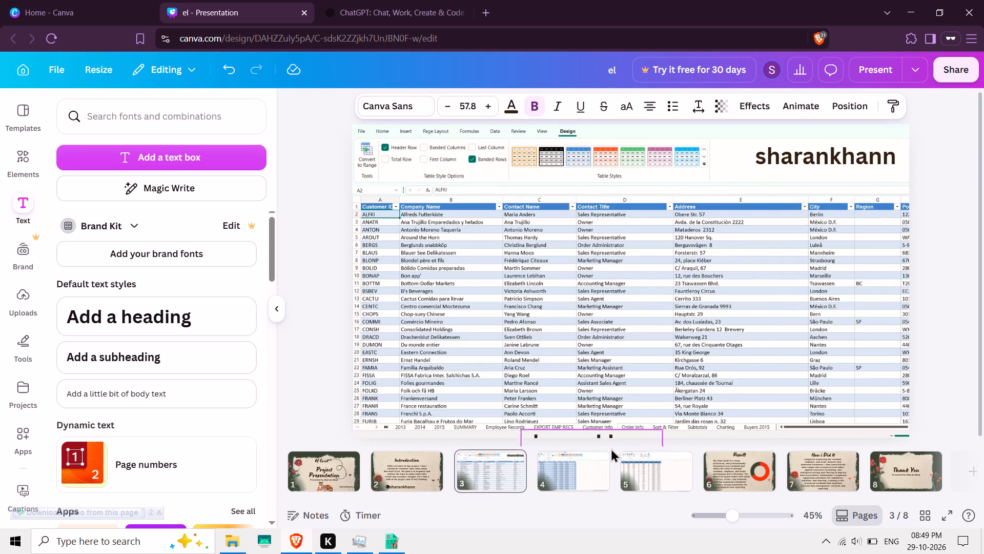
drag(611, 448, 606, 465)
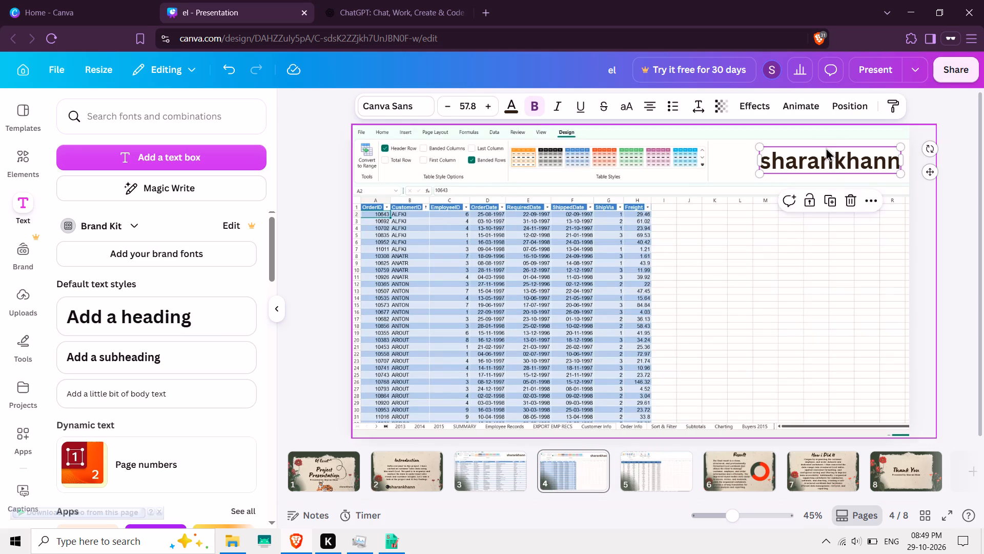
Align the username on page 4 in the blank ribbon area beside Table Styles in the orders screenshot.
click(829, 160)
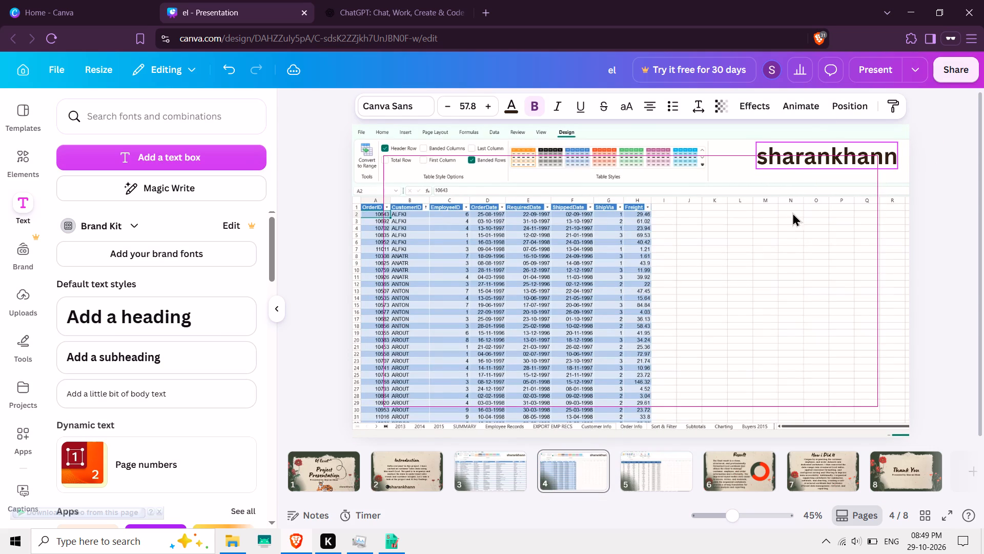
Duplicate the page 4 username onto page 5 and place it in the employee records screenshot's blank ribbon area.
click(827, 199)
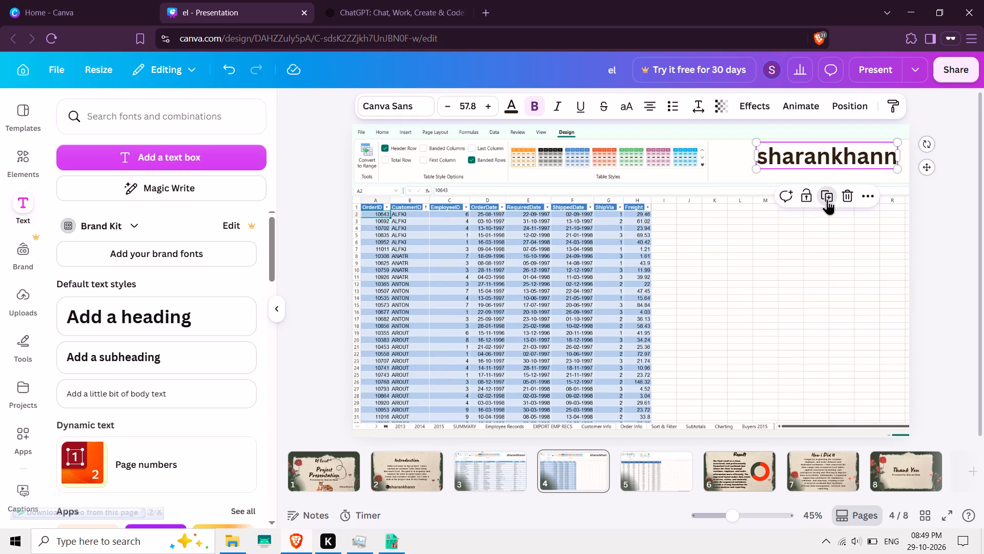
drag(824, 151, 705, 334)
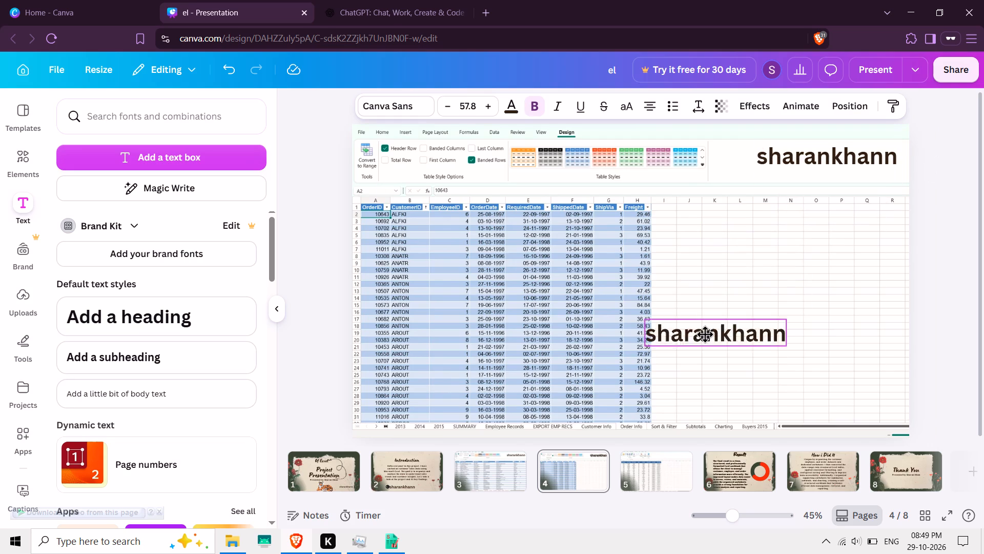
drag(705, 334, 667, 473)
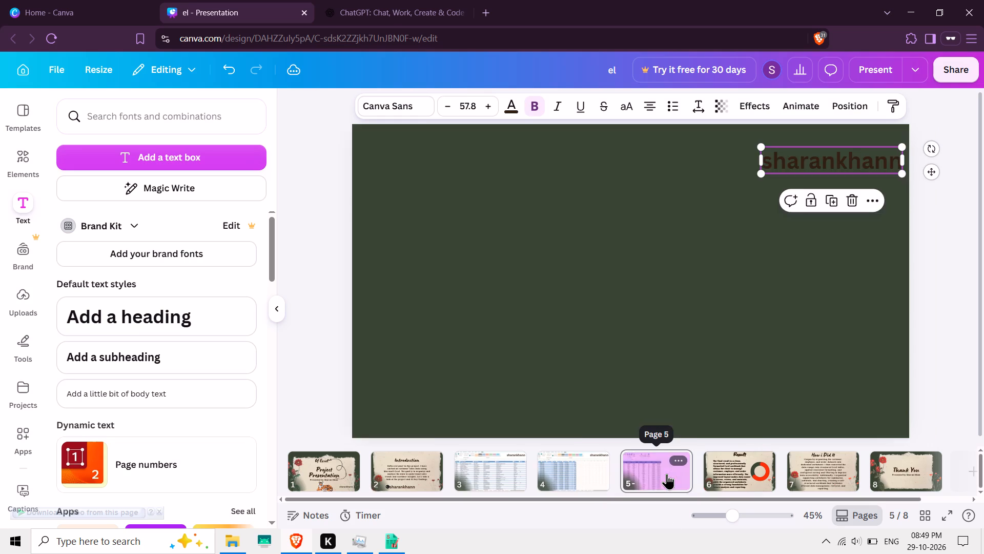
drag(815, 156, 817, 152)
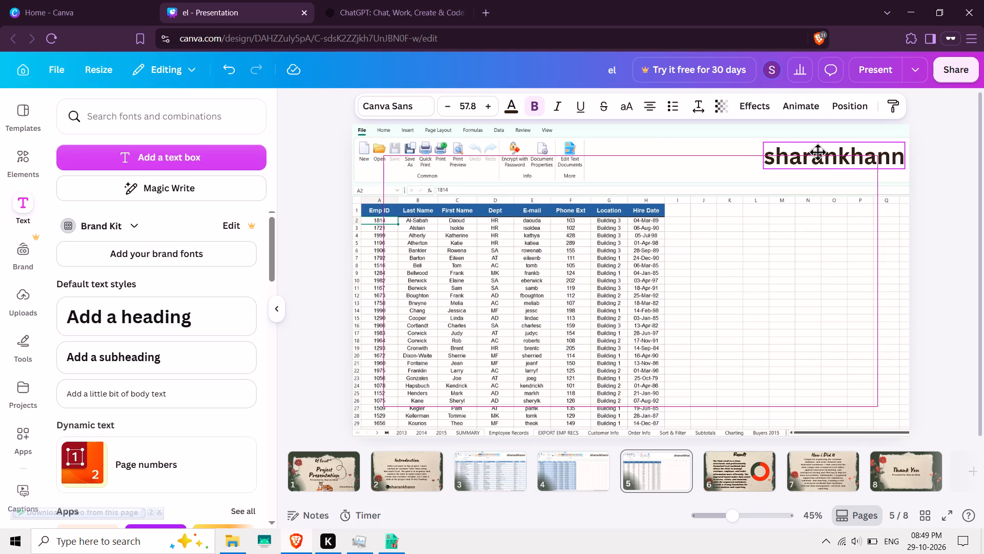
drag(817, 152, 817, 153)
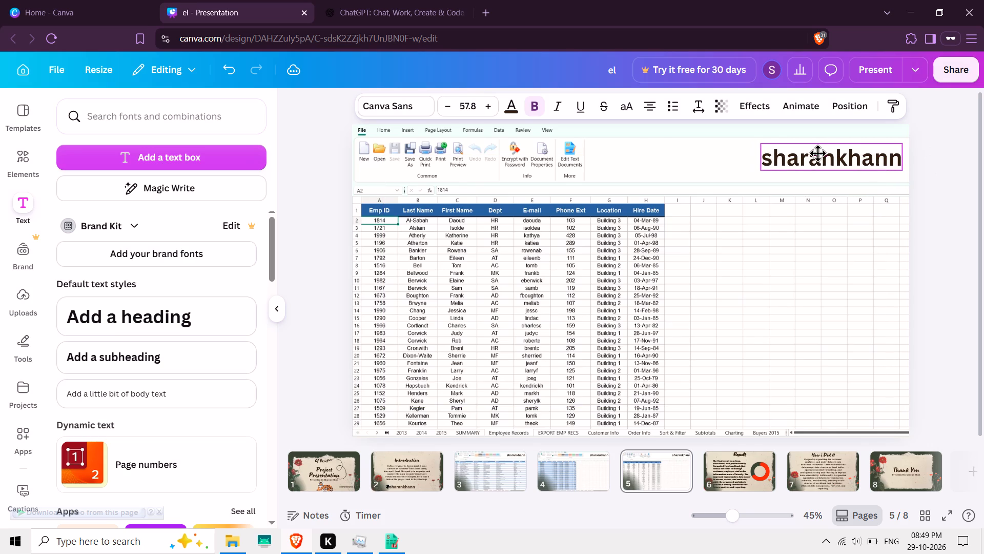
drag(817, 153, 811, 149)
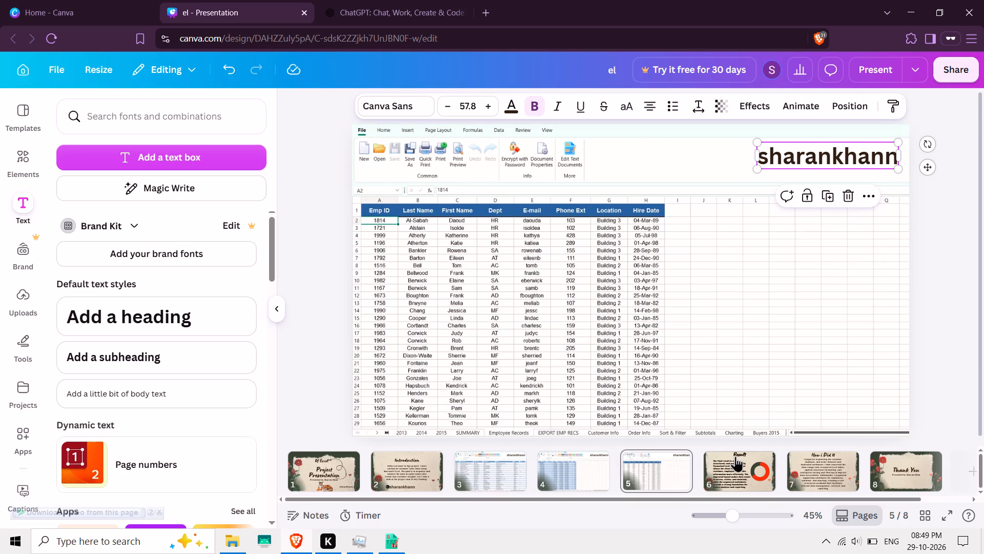
Duplicate the page 5 username onto the Result page and place it on the paper beside the heading, above the ring chart.
click(833, 190)
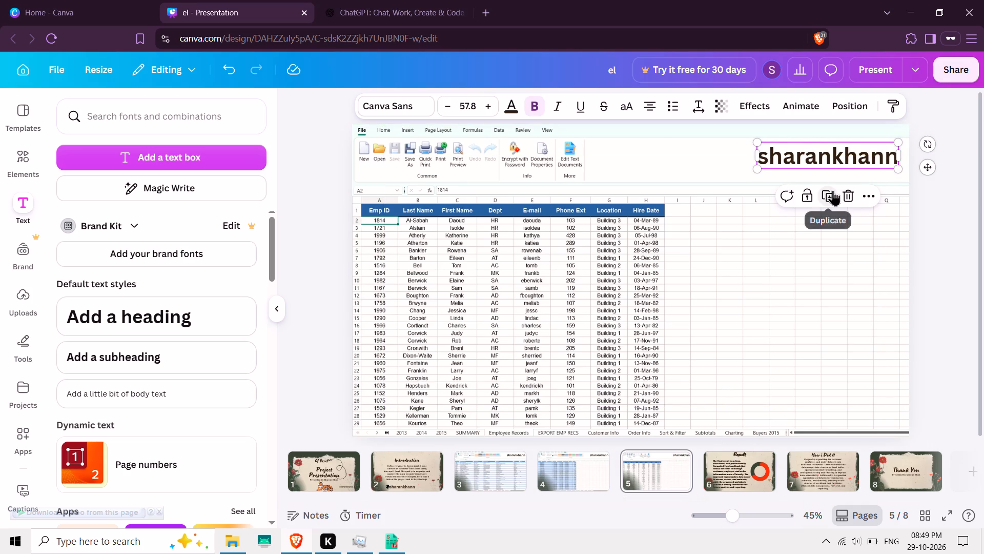
drag(844, 156, 757, 463)
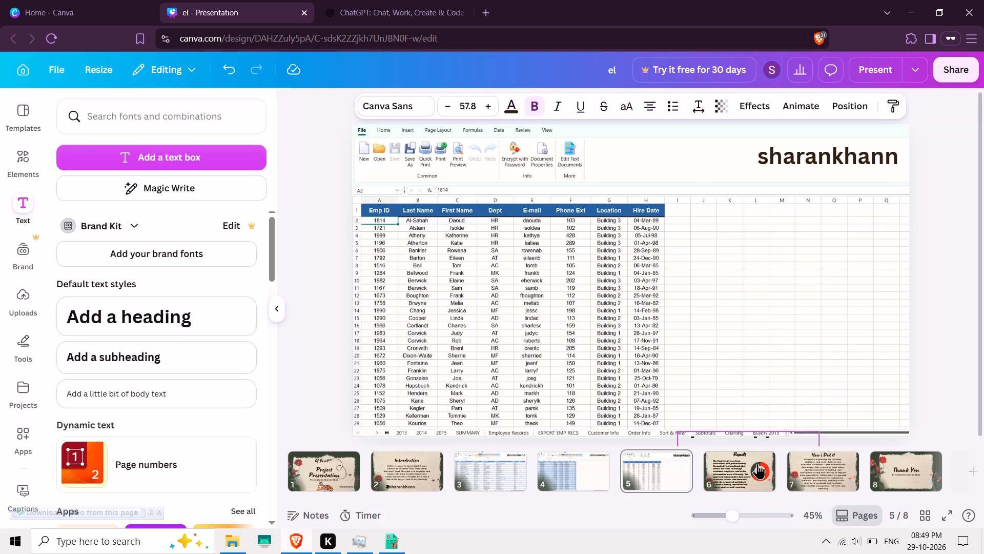
drag(757, 463, 751, 481)
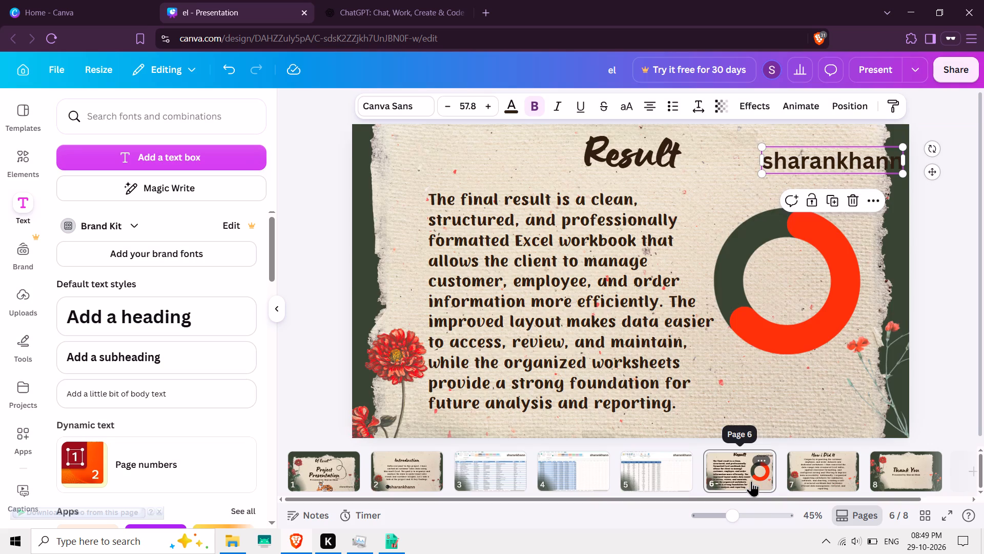
drag(831, 160, 799, 157)
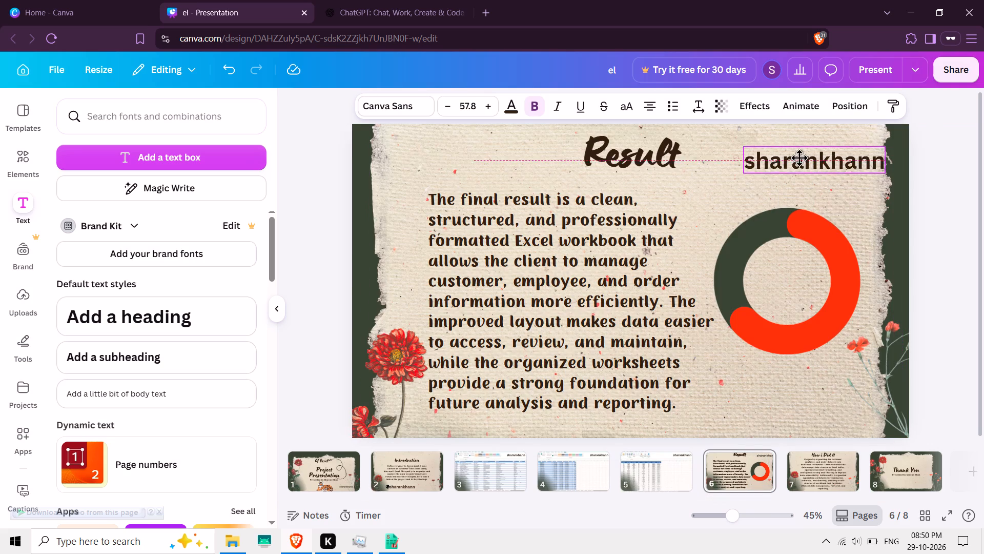
drag(799, 157, 807, 154)
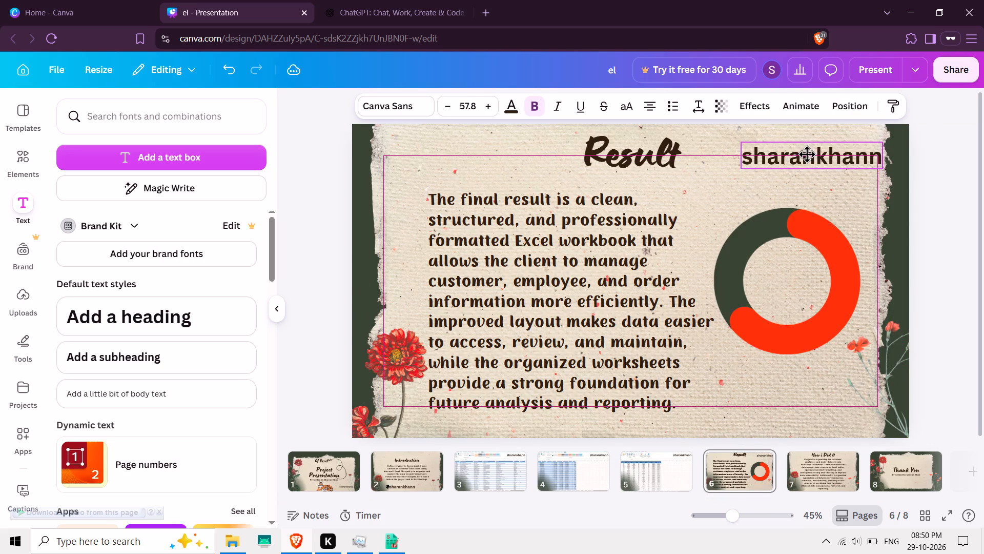
drag(807, 154, 807, 152)
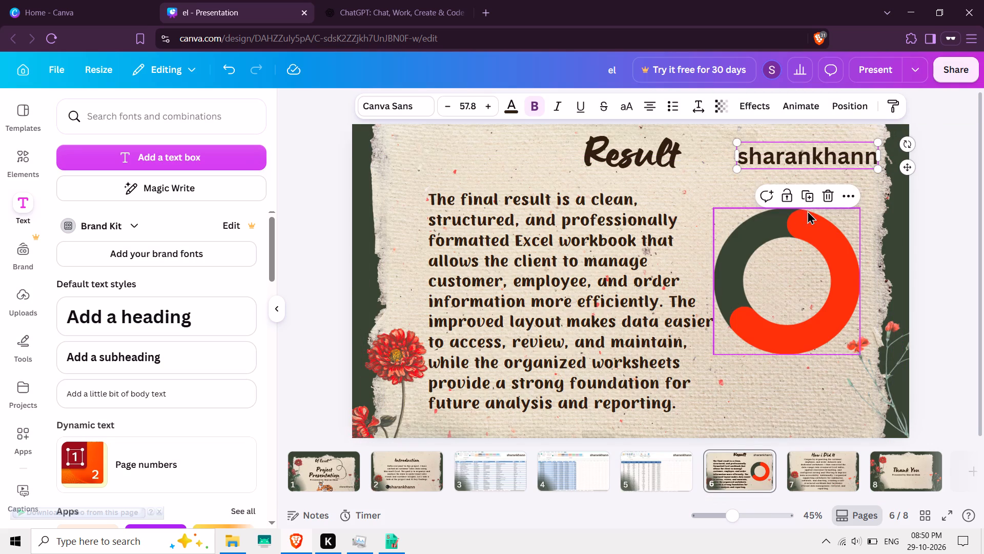
Duplicate the Result page's username and move the copy onto page 7, How i Did It.
click(807, 196)
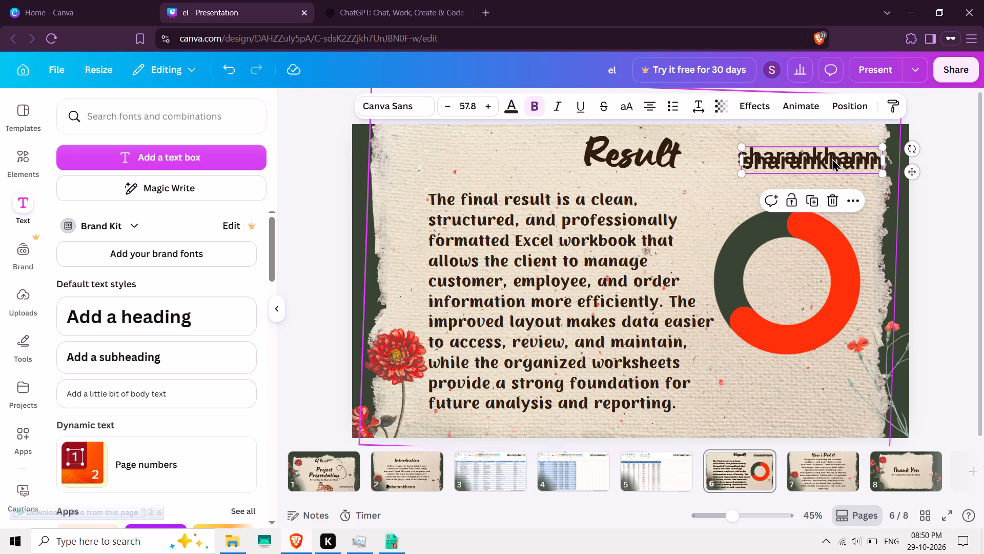
drag(832, 158, 823, 477)
Shrink the page 7 username to about font size 46.6 and place it beside the How i Did It heading.
drag(813, 159, 812, 147)
drag(884, 159, 875, 158)
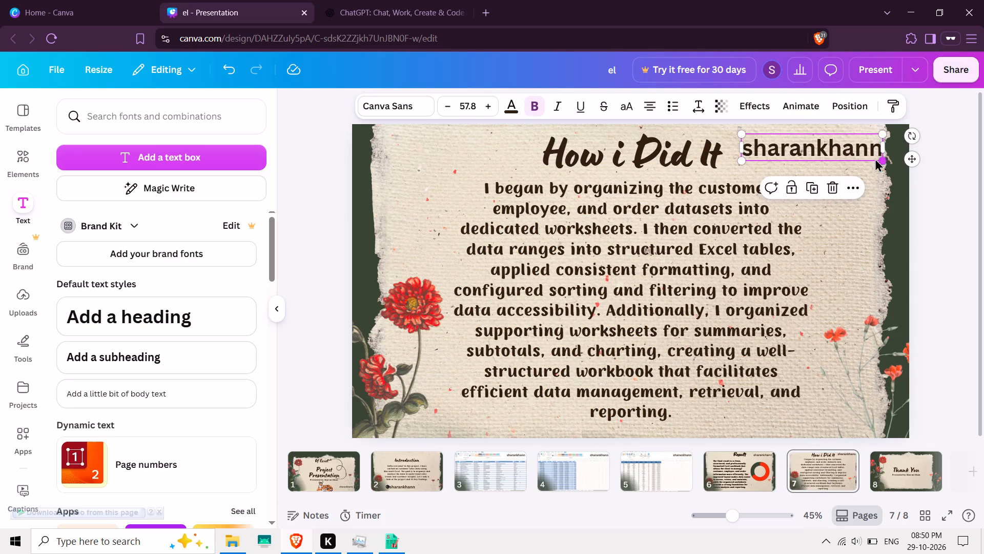
drag(875, 158, 858, 153)
drag(828, 139, 844, 141)
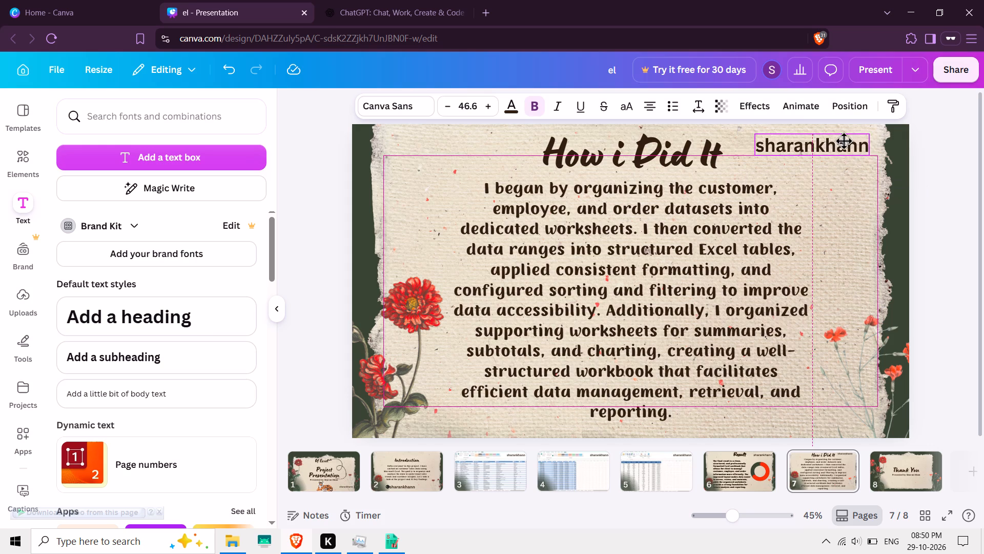
drag(844, 141, 854, 145)
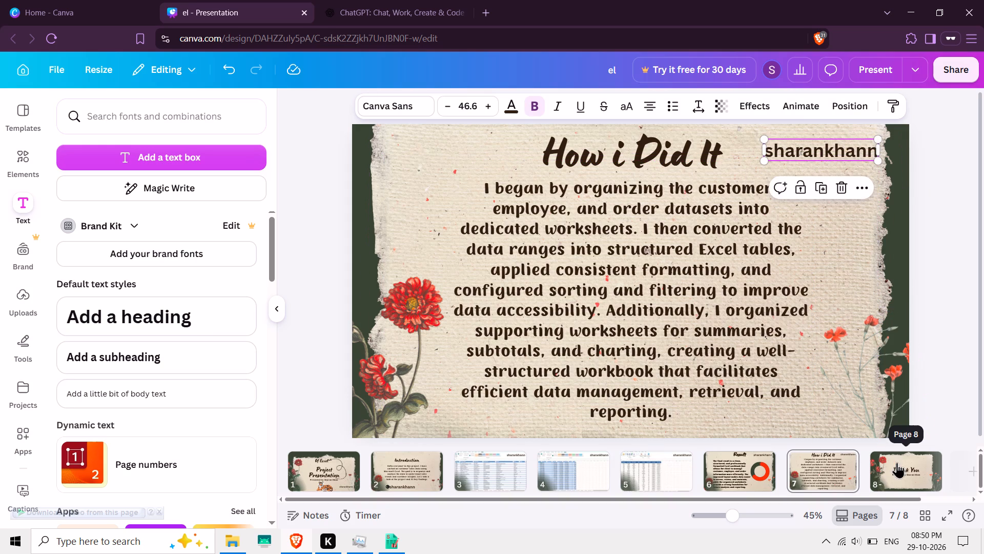
Duplicate the resized page 7 username and move the copy onto page 8, the Thank You page.
click(823, 190)
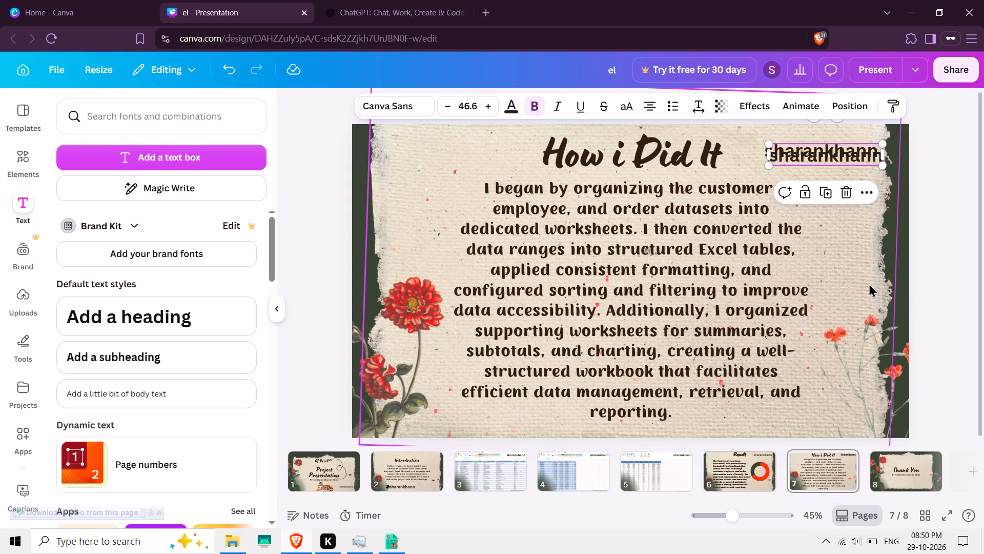
drag(844, 154, 904, 436)
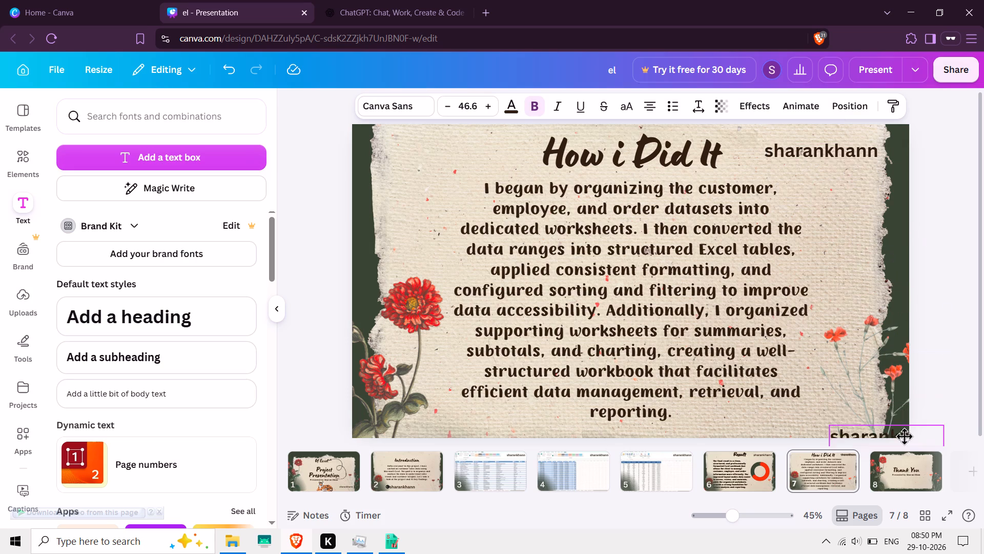
drag(904, 436, 907, 454)
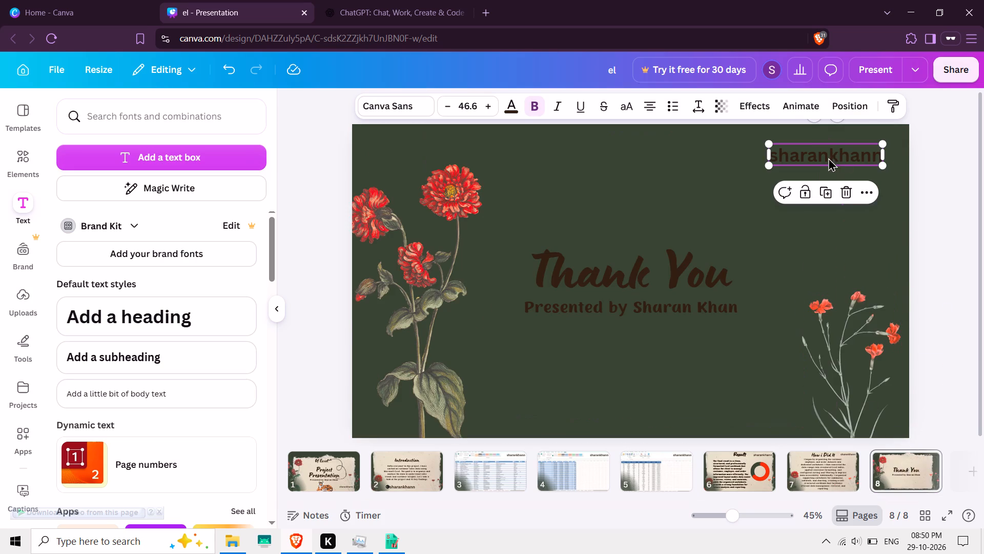
Enlarge the Thank You page's username to about font size 58.2 and place it near the paper's lower edge, beside the small red flowers.
drag(880, 162, 908, 176)
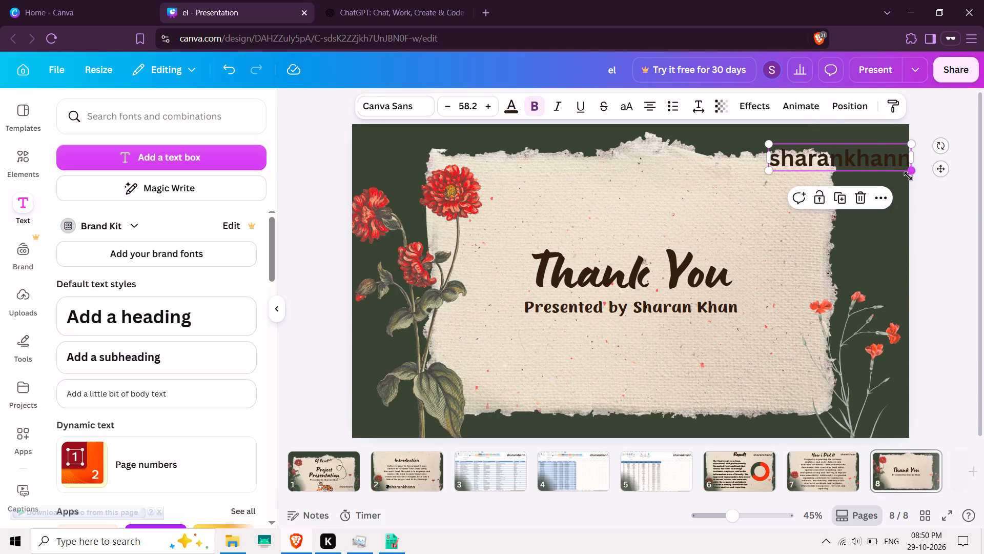
drag(868, 161, 784, 190)
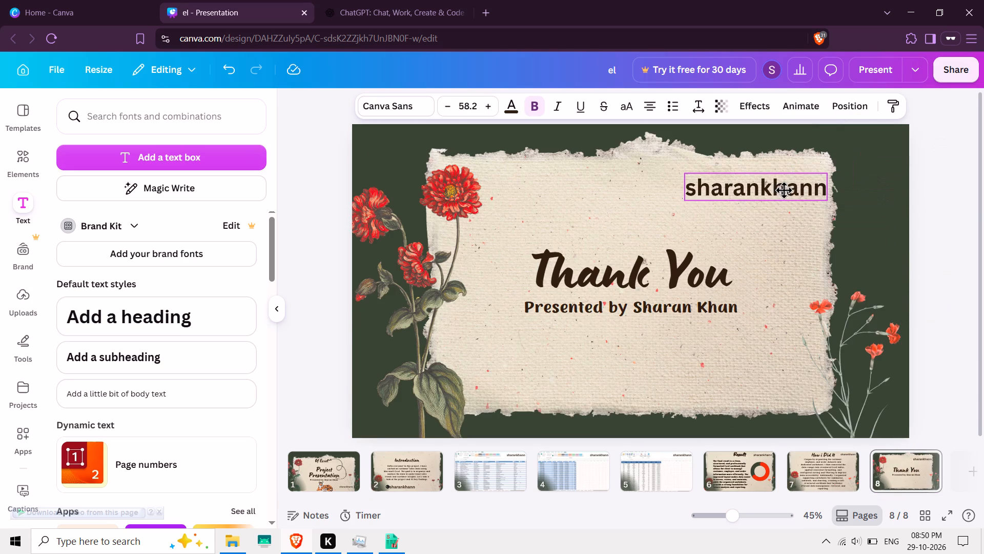
drag(784, 190, 776, 383)
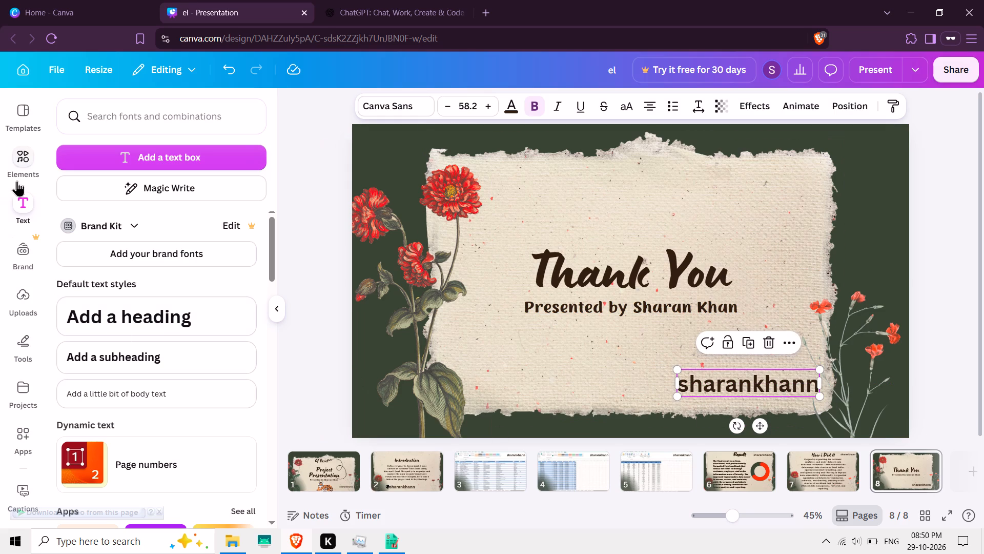
Add the round black Threads logo to the Thank You page and place it directly before the username.
click(17, 181)
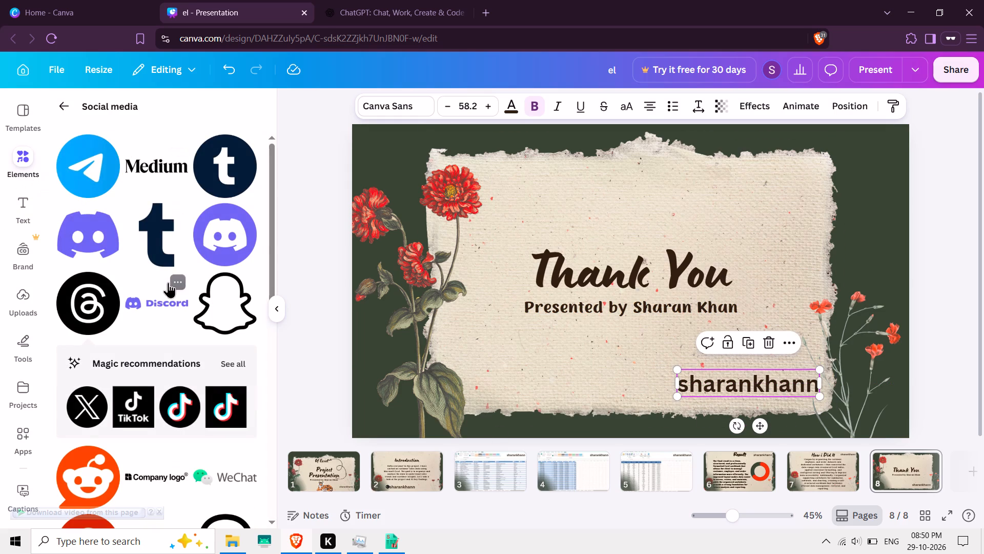
click(88, 321)
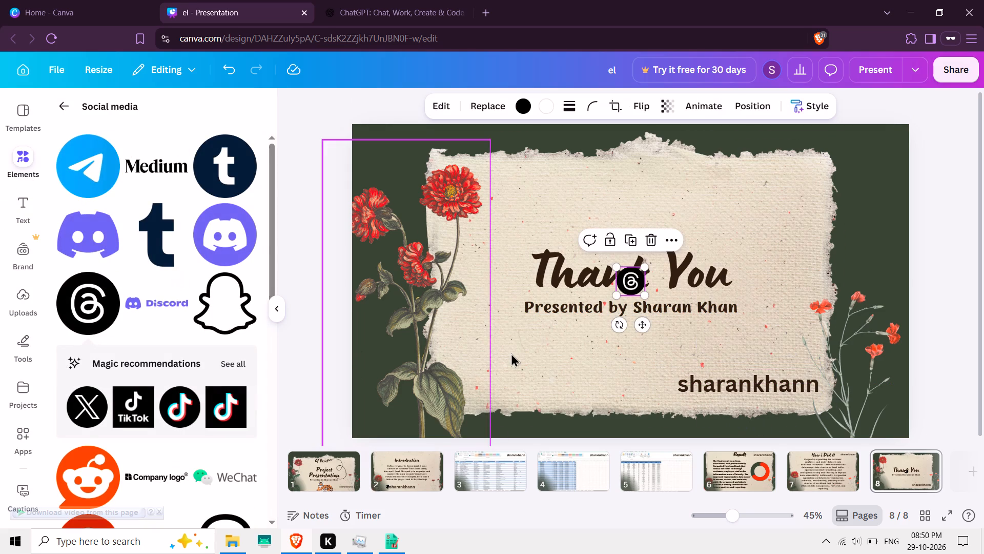
drag(628, 283, 647, 353)
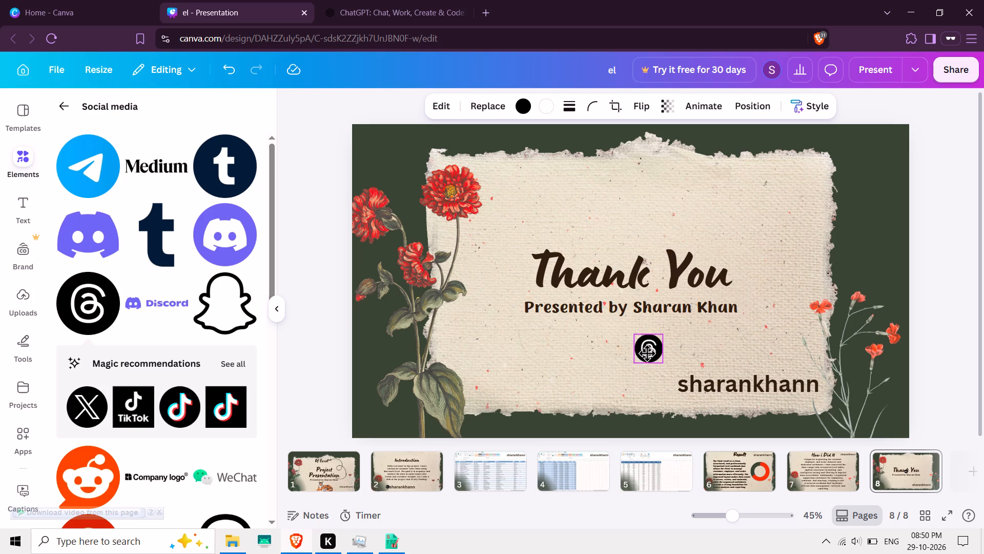
drag(647, 353, 655, 383)
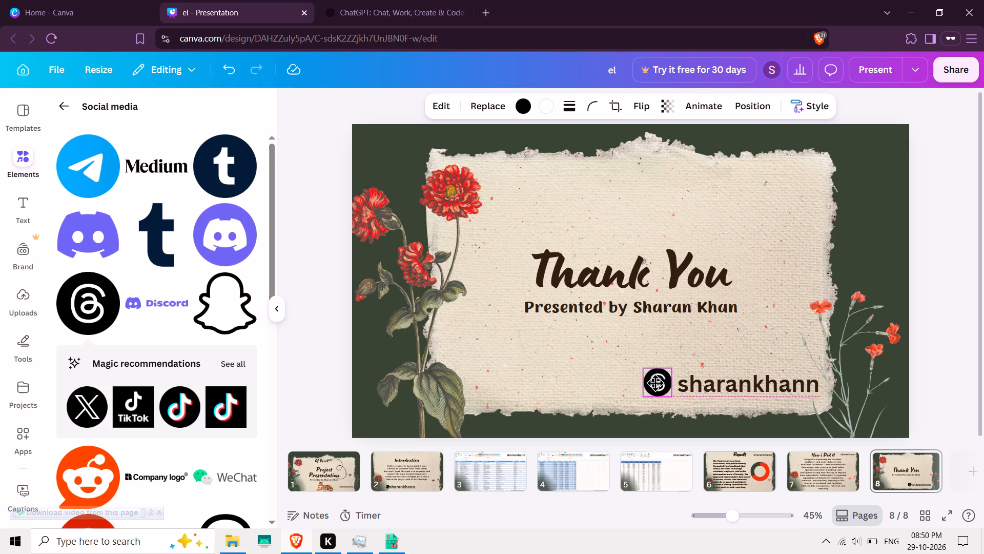
drag(655, 383, 657, 384)
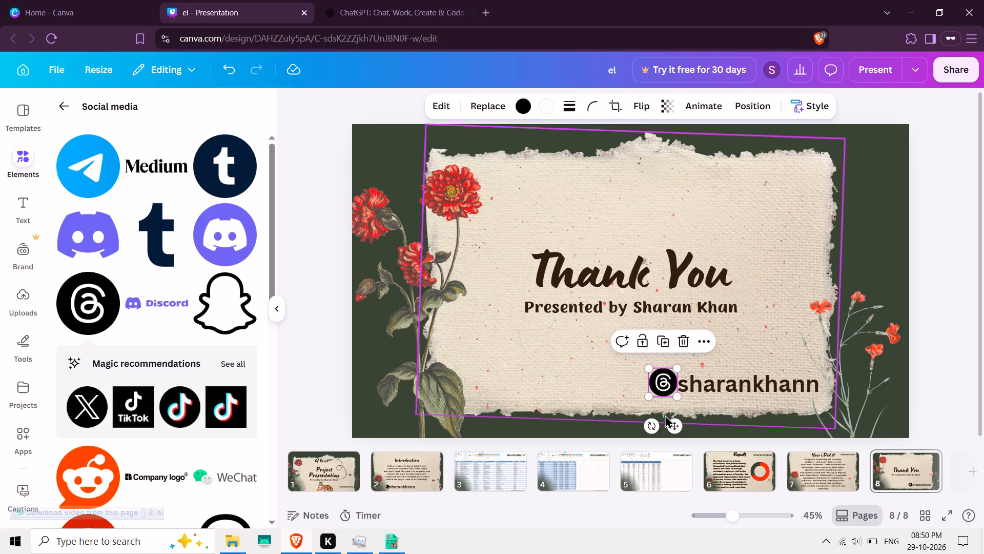
Add the round black Threads logo to page 7, shrink it slightly and place it between the heading and the username.
click(814, 463)
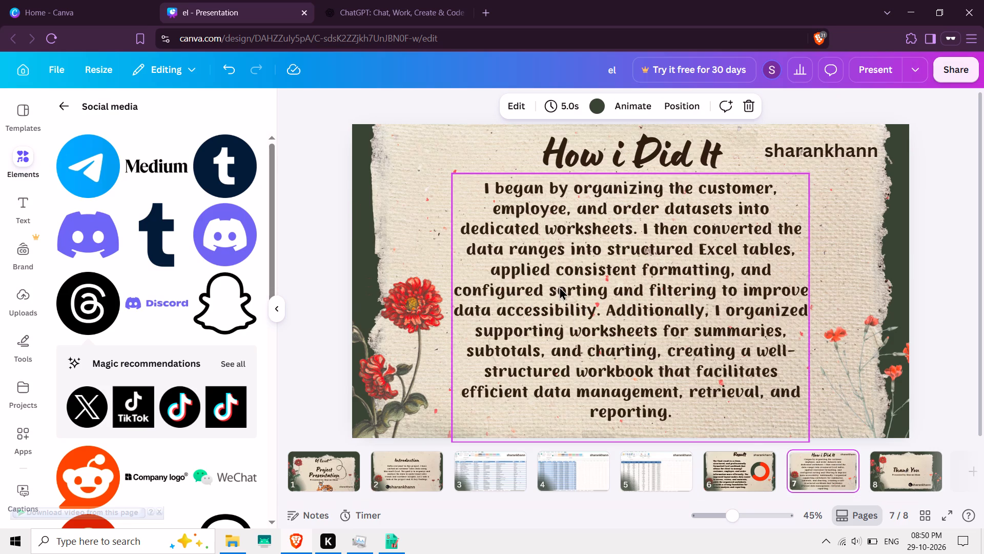
click(99, 307)
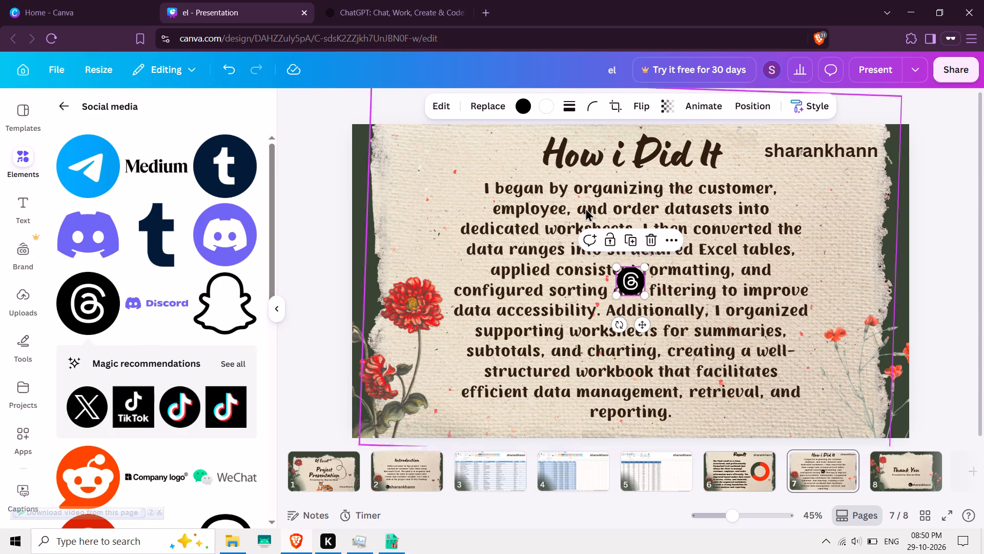
drag(631, 277, 741, 151)
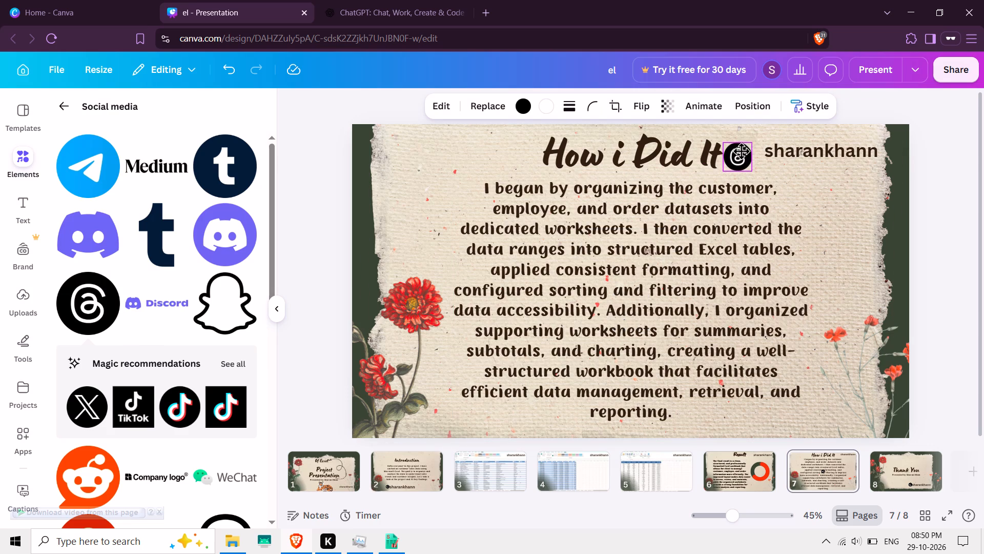
drag(741, 151, 749, 147)
click(763, 160)
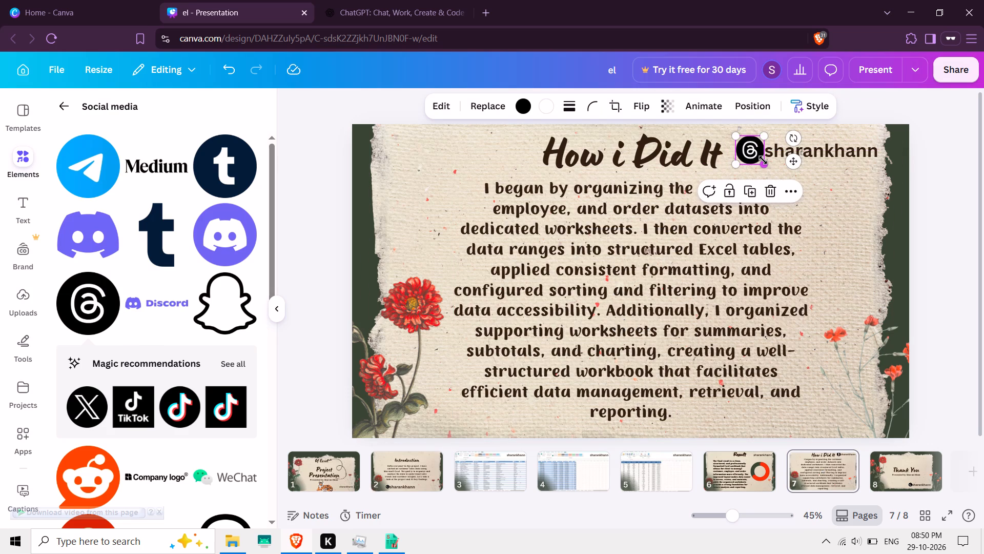
click(750, 144)
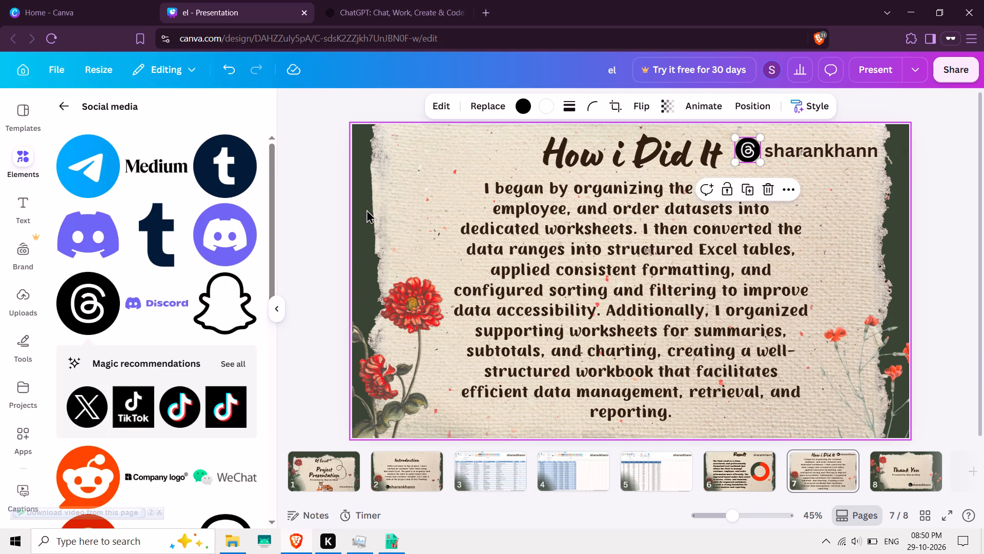
Add the round black Threads logo to page 6, the Result page, and place it directly before the username.
click(747, 475)
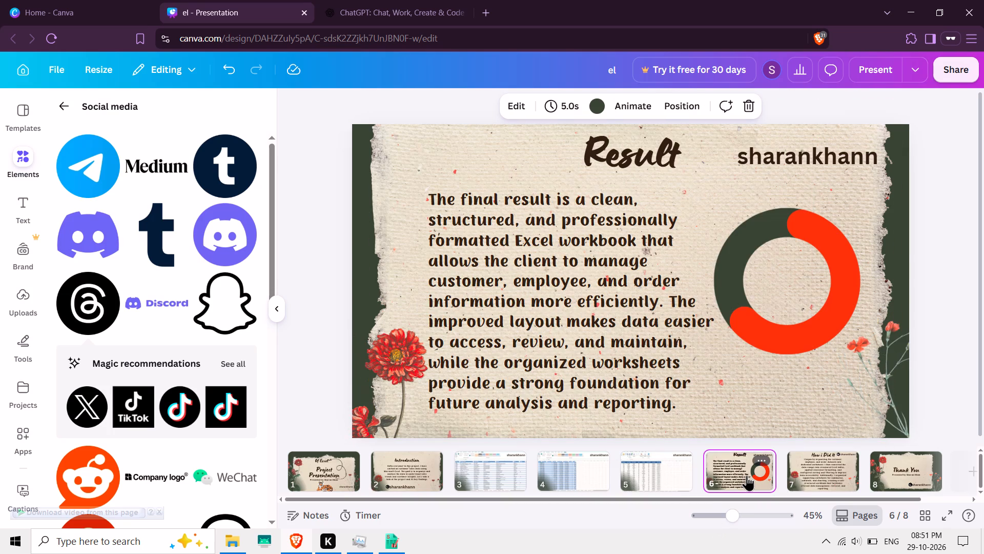
click(79, 304)
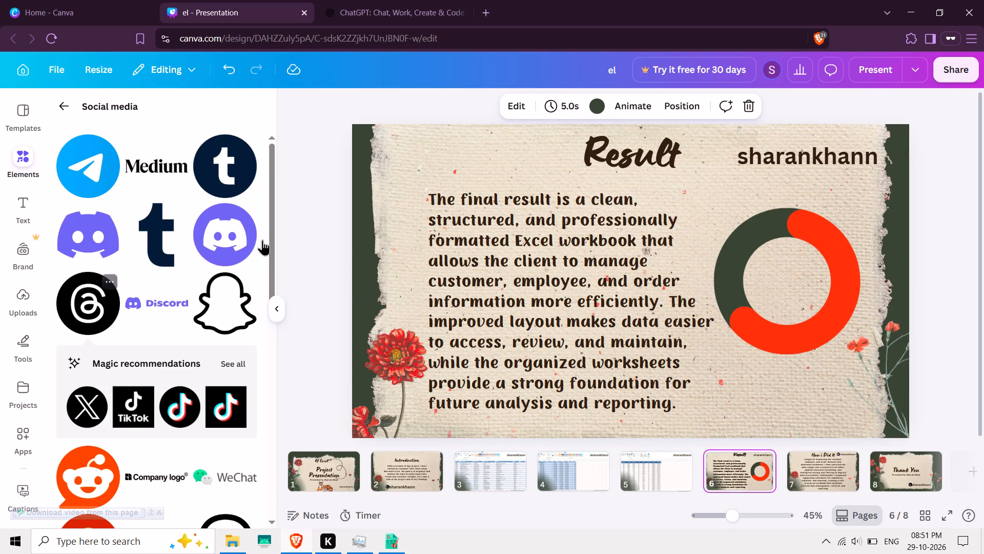
drag(634, 280, 709, 195)
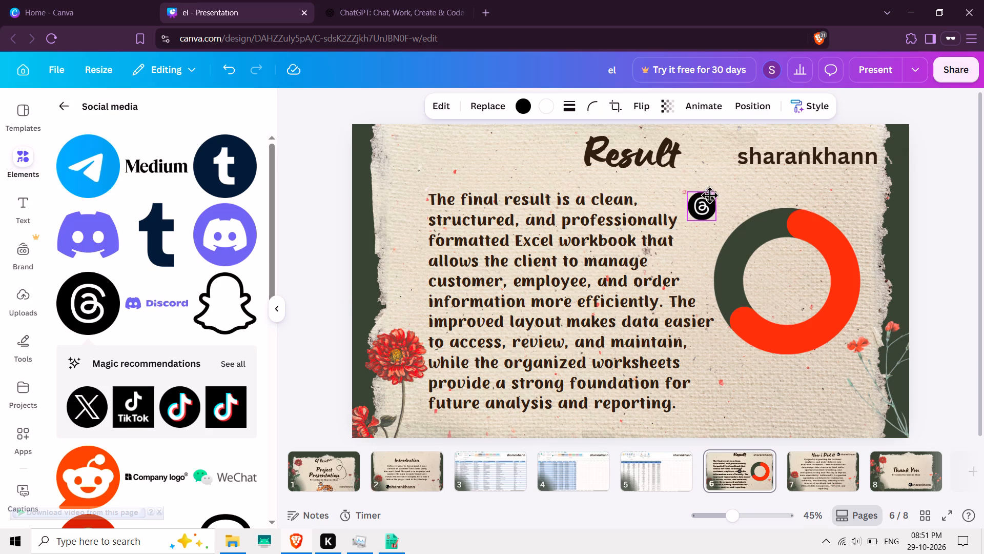
drag(709, 195, 724, 158)
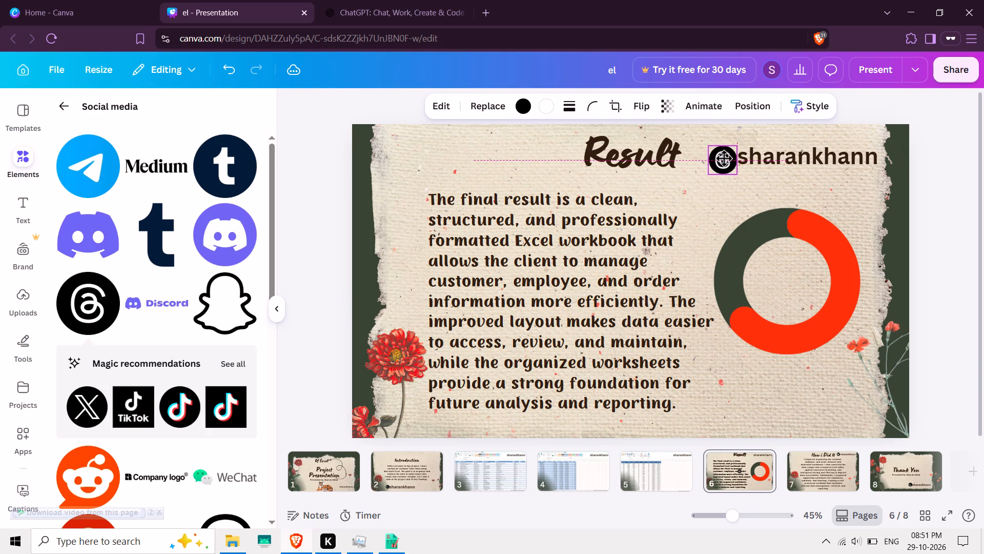
drag(724, 158, 723, 157)
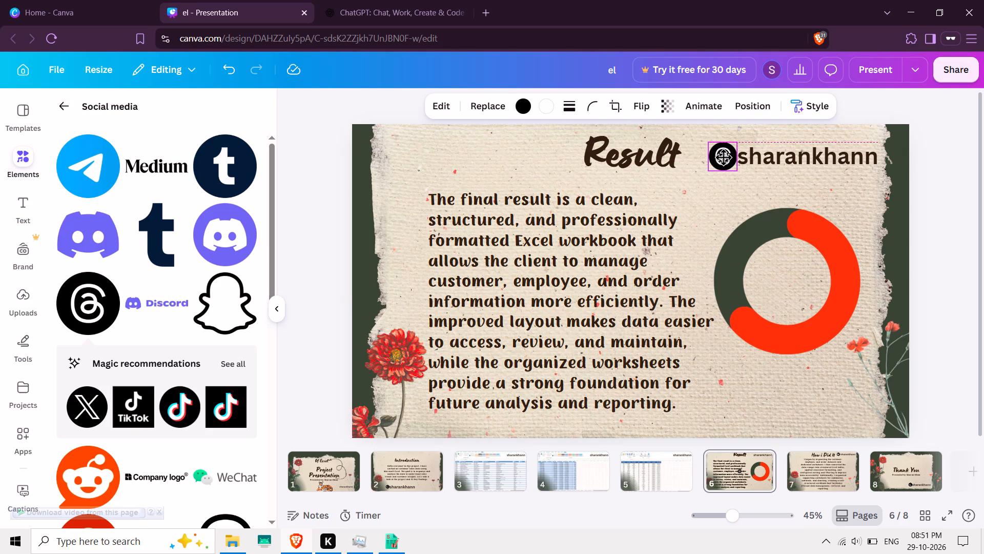
drag(723, 157, 722, 157)
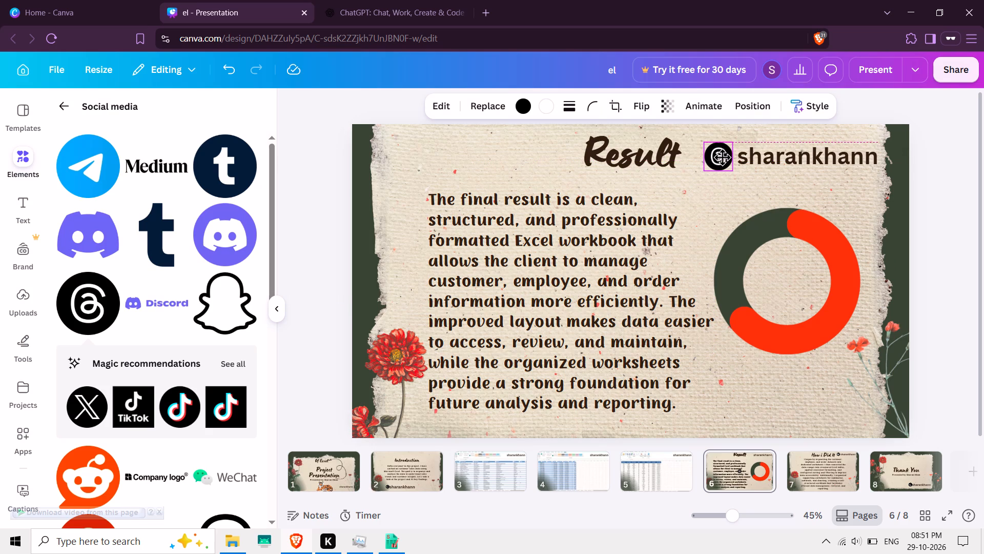
drag(722, 157, 723, 157)
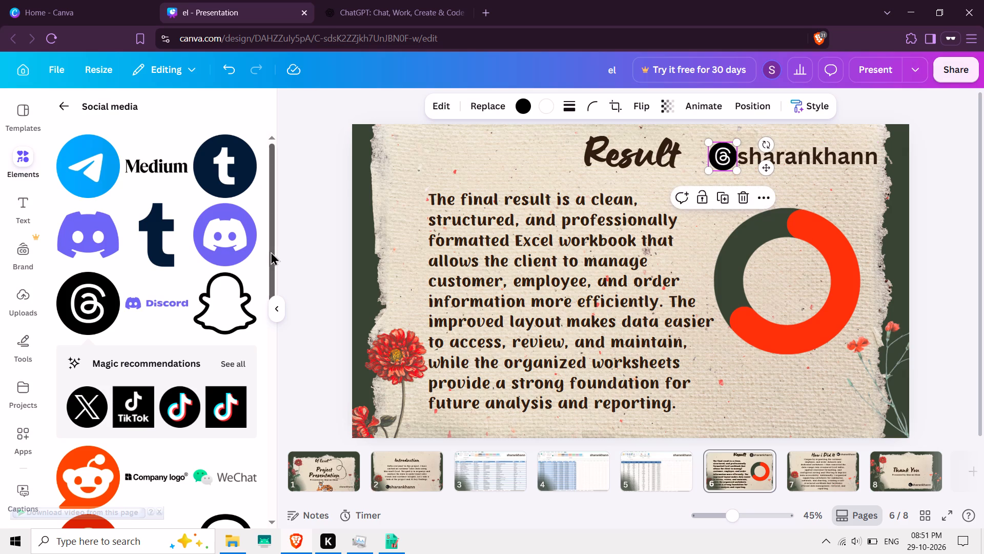
Add the round black Threads logo to page 5, the employee records screenshot, and place it directly before the username.
click(692, 461)
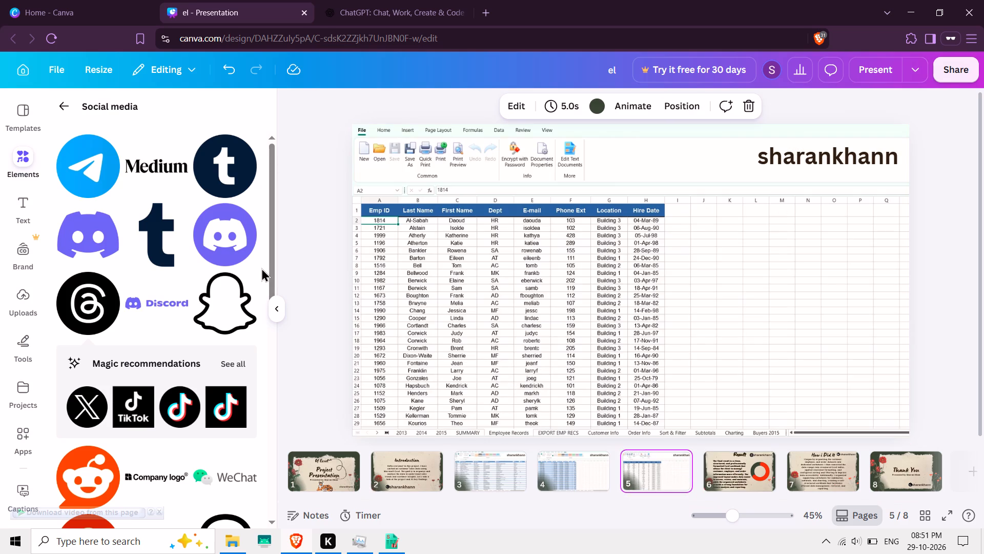
click(97, 294)
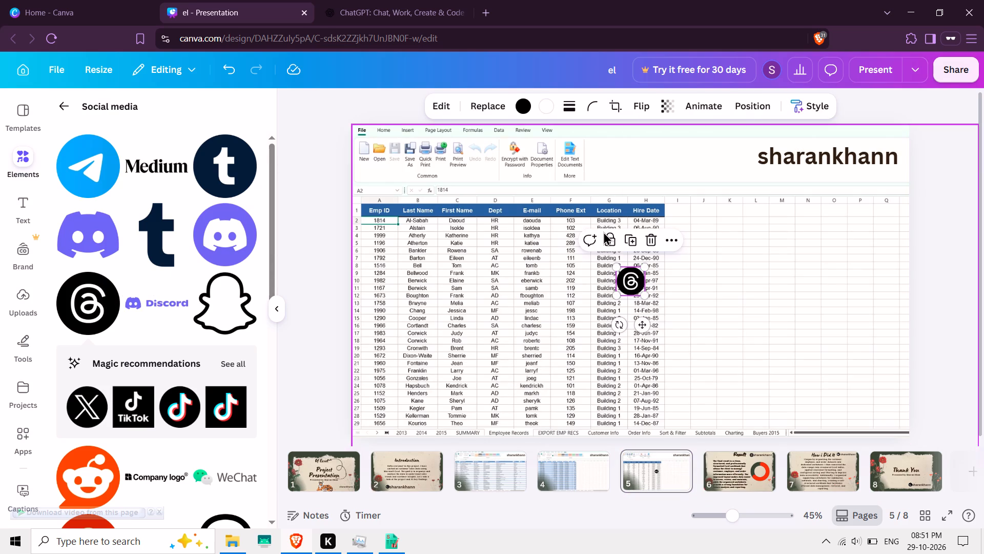
drag(628, 277, 733, 160)
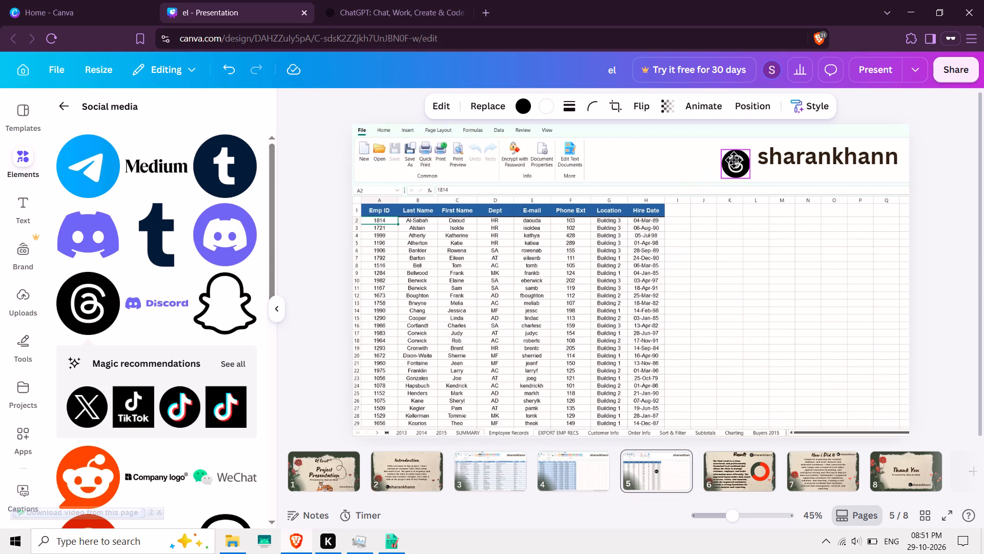
drag(733, 160, 739, 153)
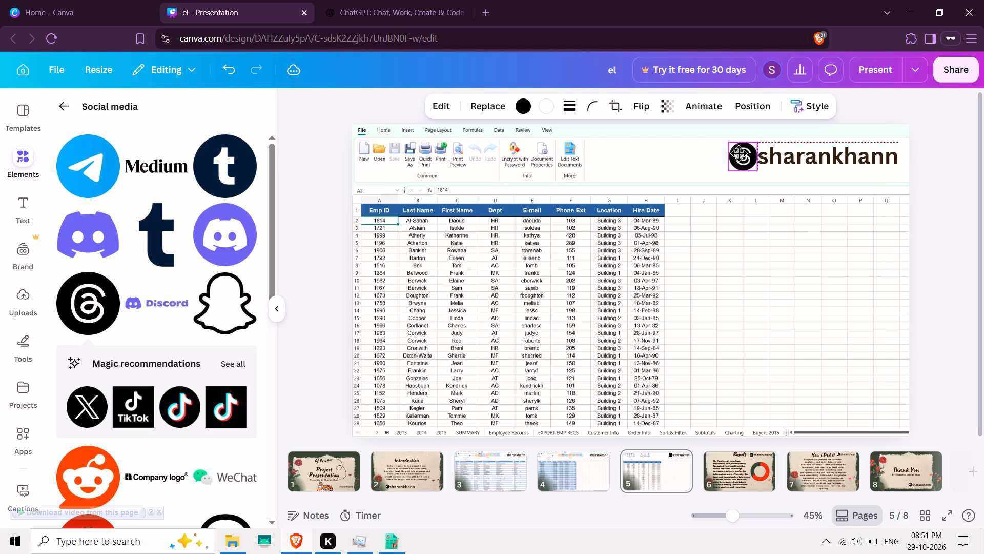
drag(739, 153, 736, 153)
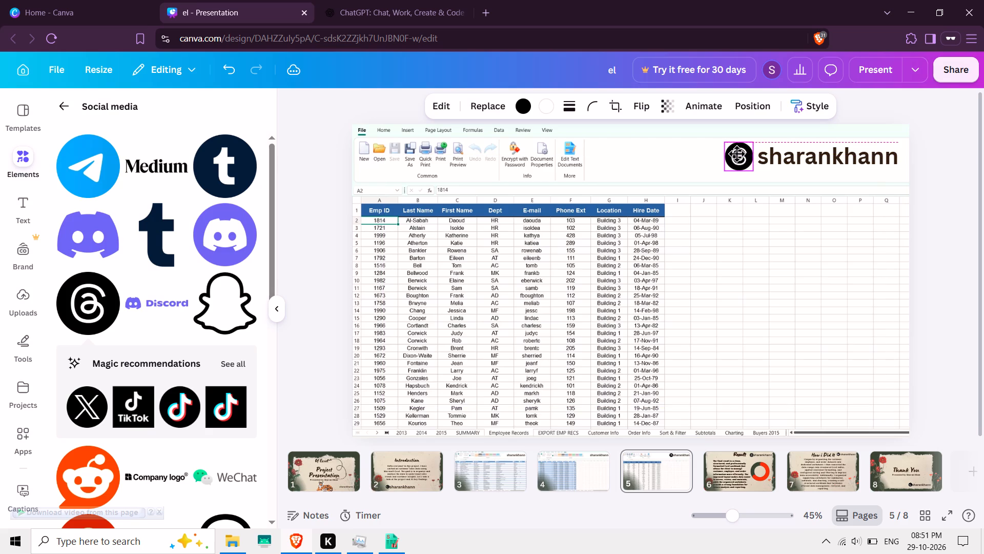
drag(736, 153, 737, 153)
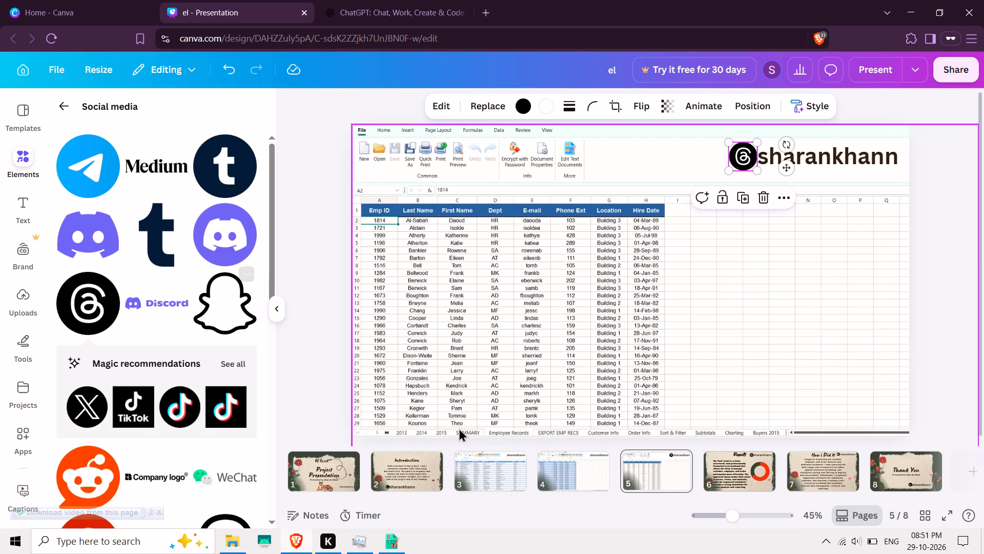
Add the round black Threads logo to page 4, the orders table screenshot, shrink it slightly and place it directly before the username.
click(582, 467)
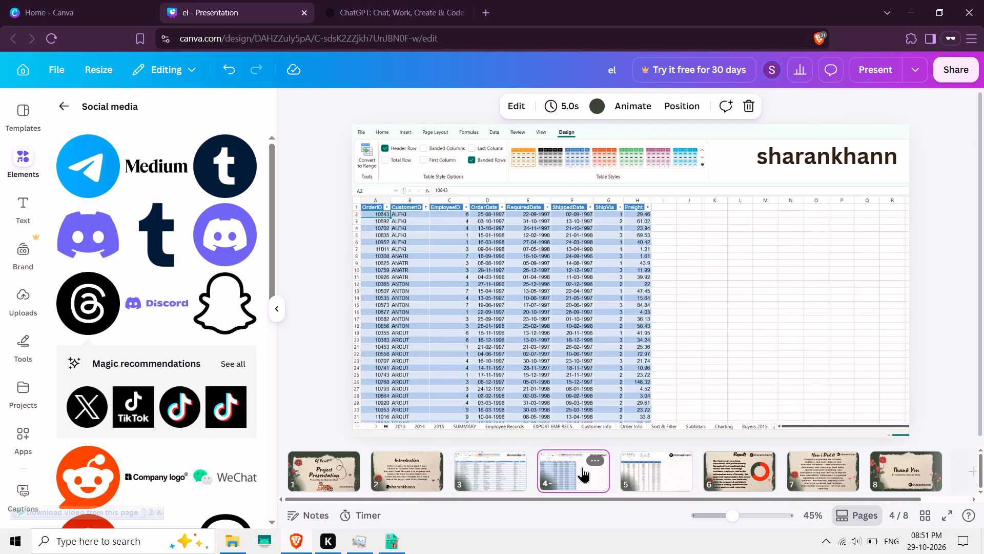
click(56, 294)
click(76, 304)
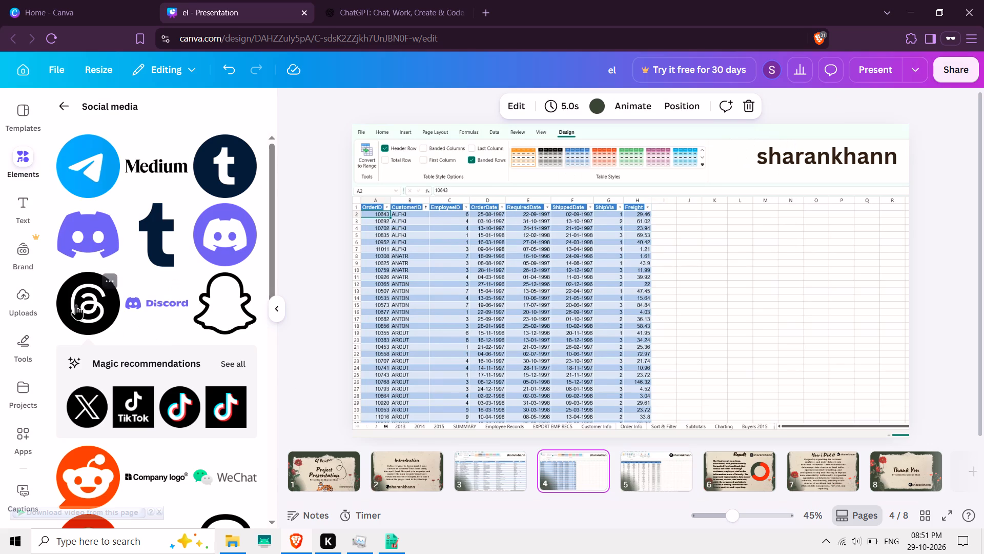
drag(629, 280, 698, 193)
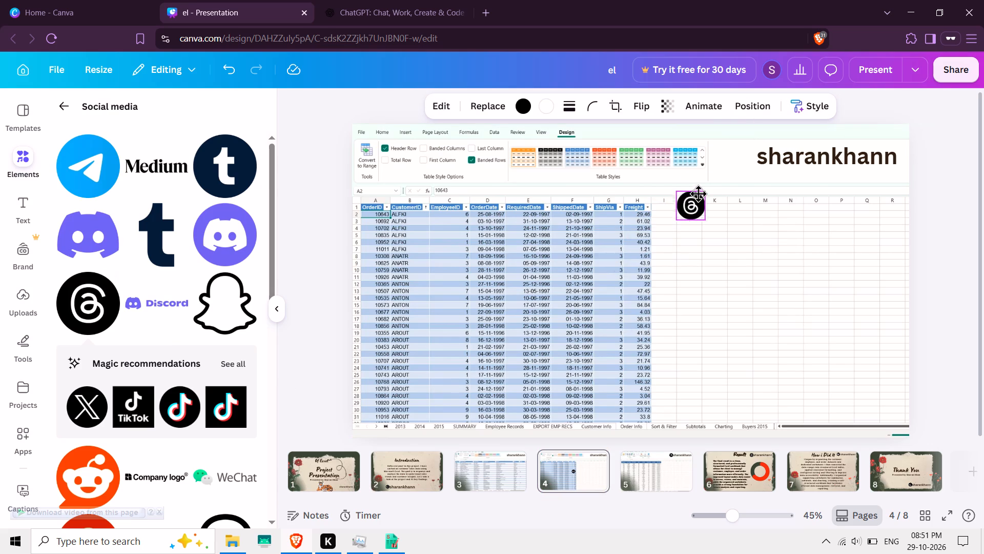
drag(698, 193, 734, 158)
drag(749, 168, 748, 167)
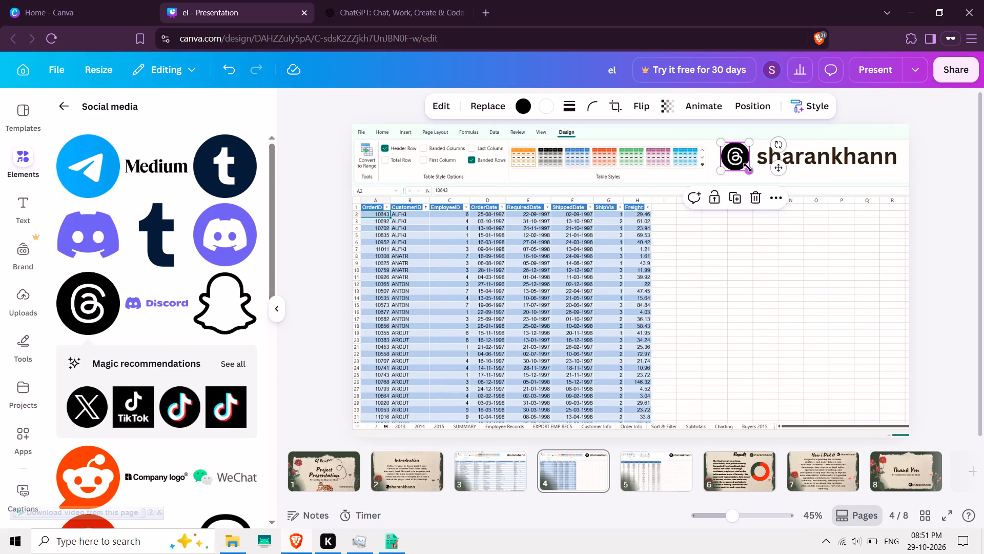
drag(748, 167, 744, 163)
drag(732, 149, 740, 151)
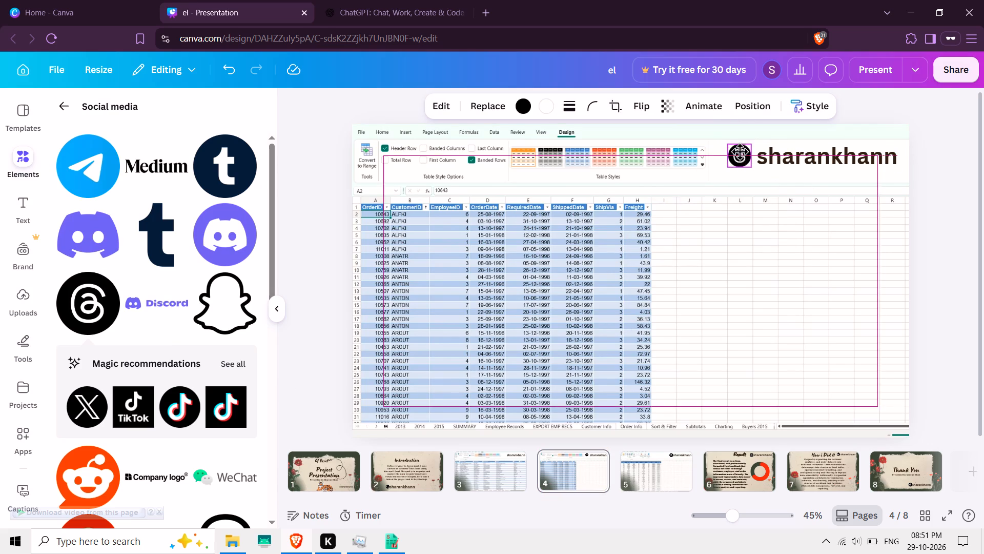
drag(740, 151, 740, 152)
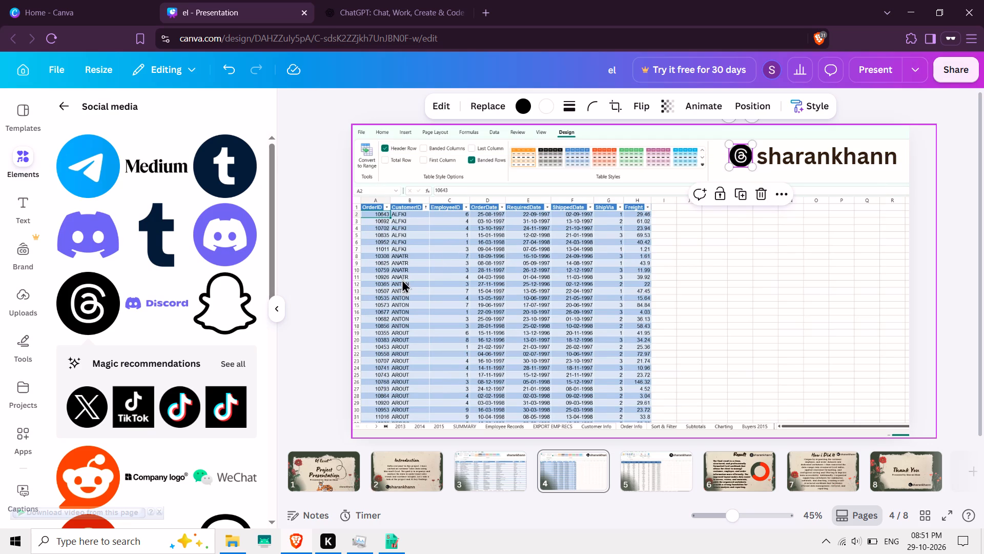
Add the round black Threads logo to page 3, the customer table screenshot, shrink it and place it directly before the username.
click(476, 476)
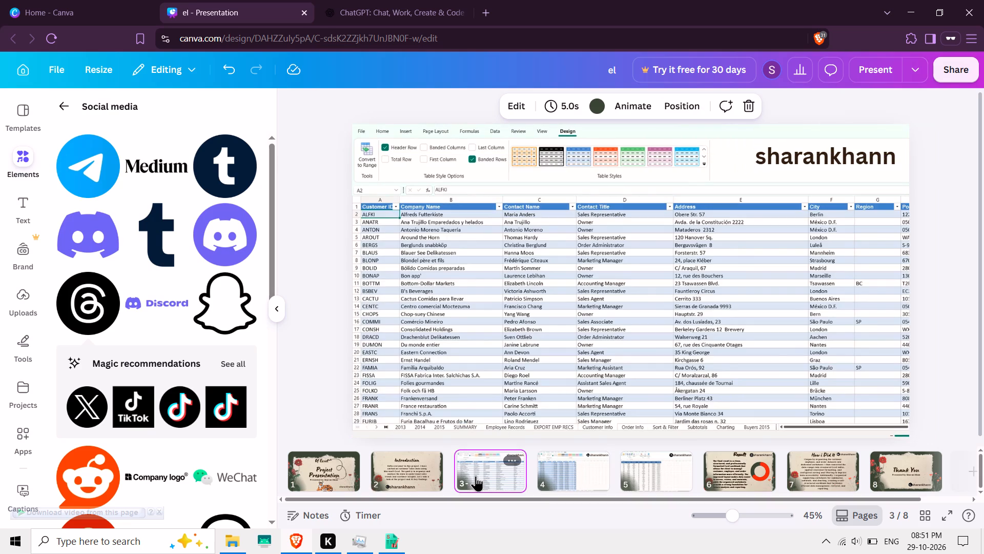
click(107, 313)
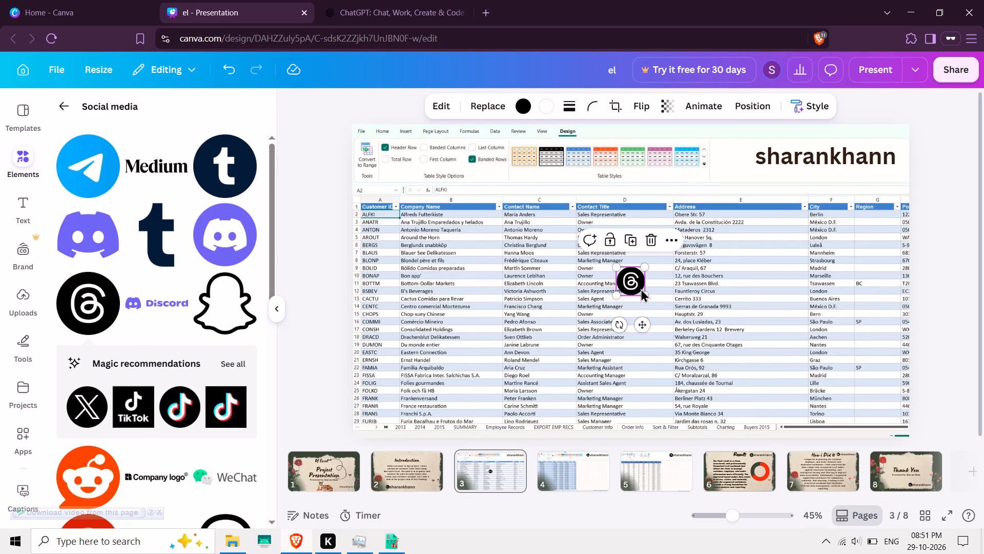
drag(645, 291, 639, 285)
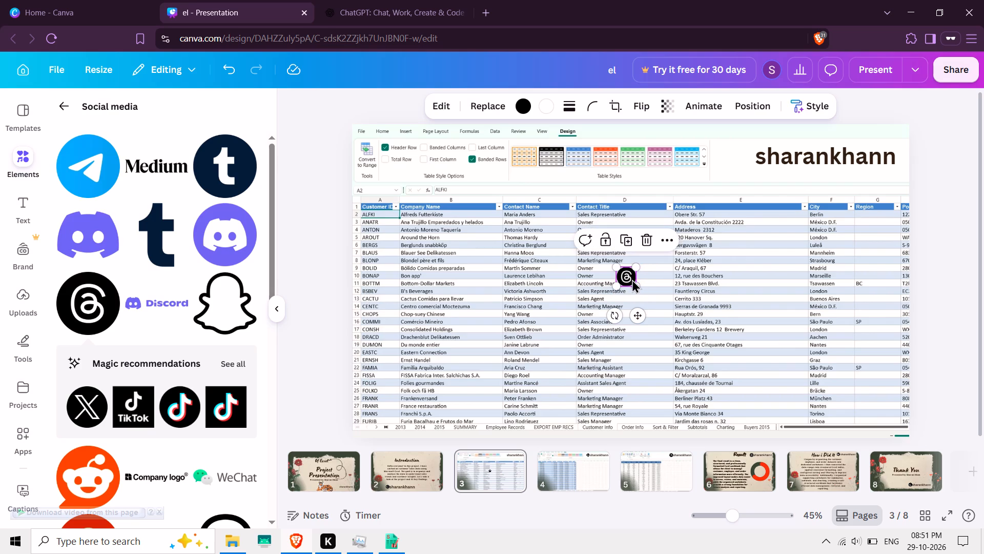
drag(622, 277, 741, 158)
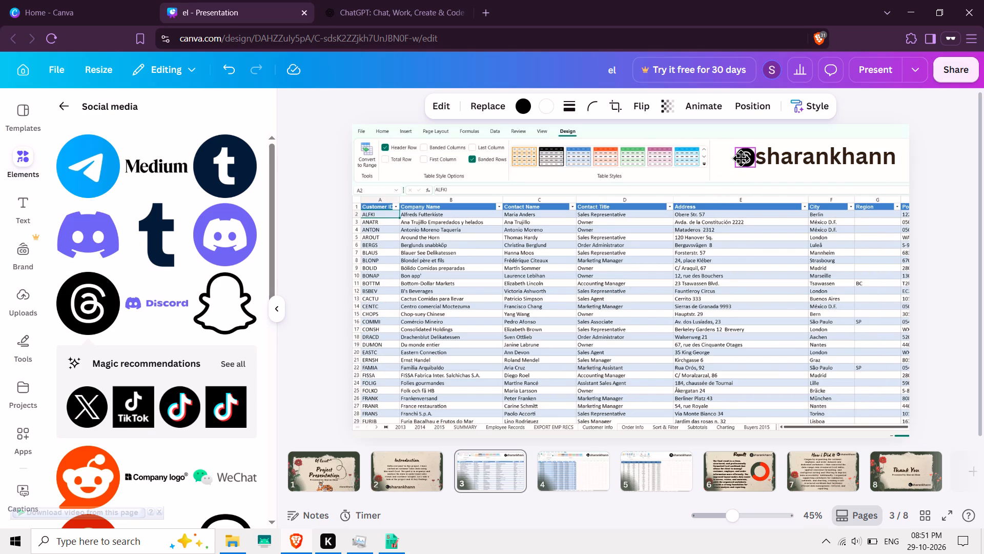
drag(741, 158, 739, 158)
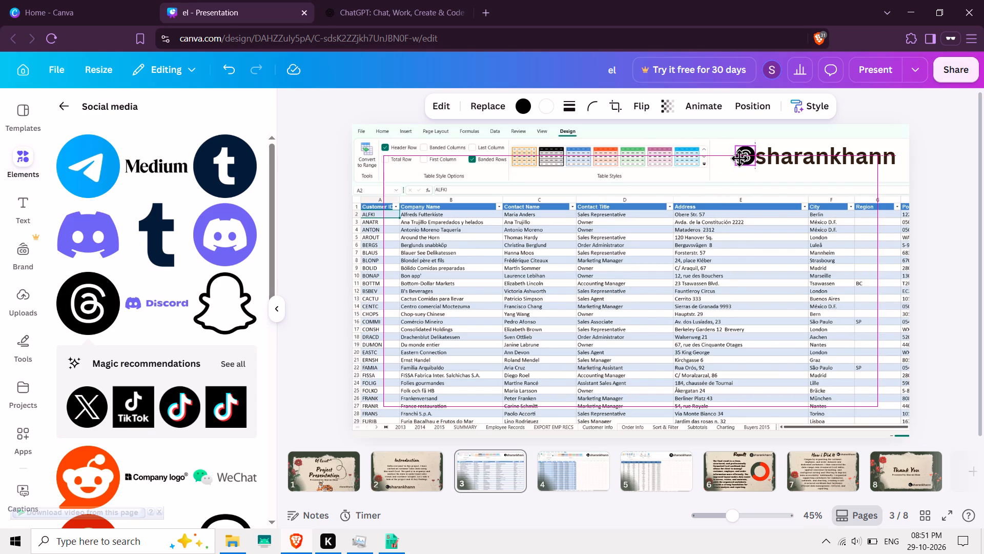
drag(739, 158, 738, 158)
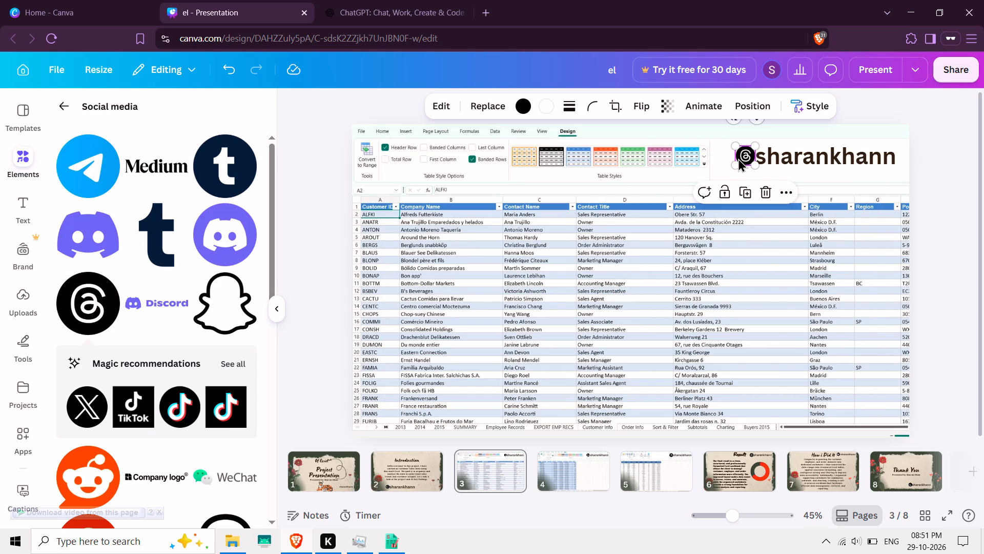
Review the presentation from page 1 through page 8, checking the username and logo placement on each page.
click(414, 470)
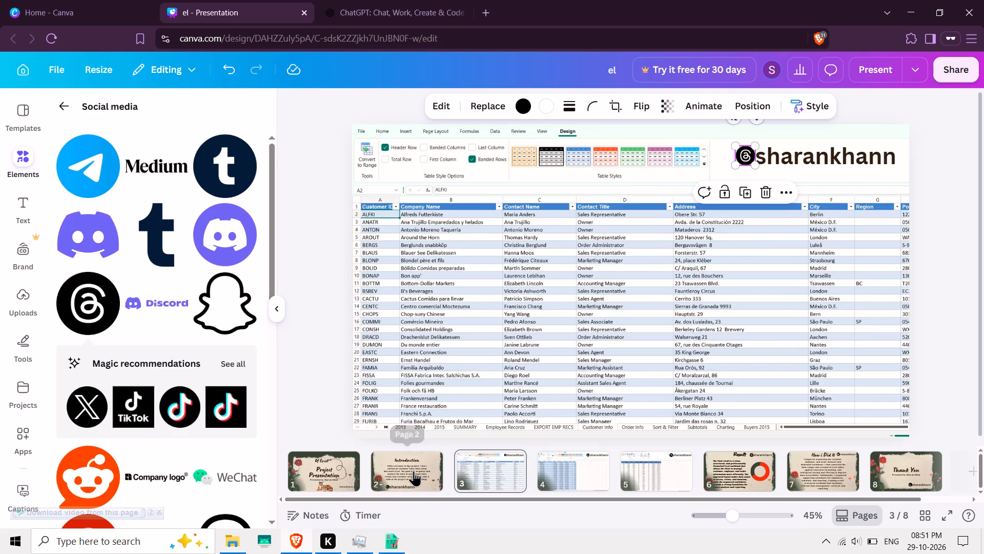
click(342, 478)
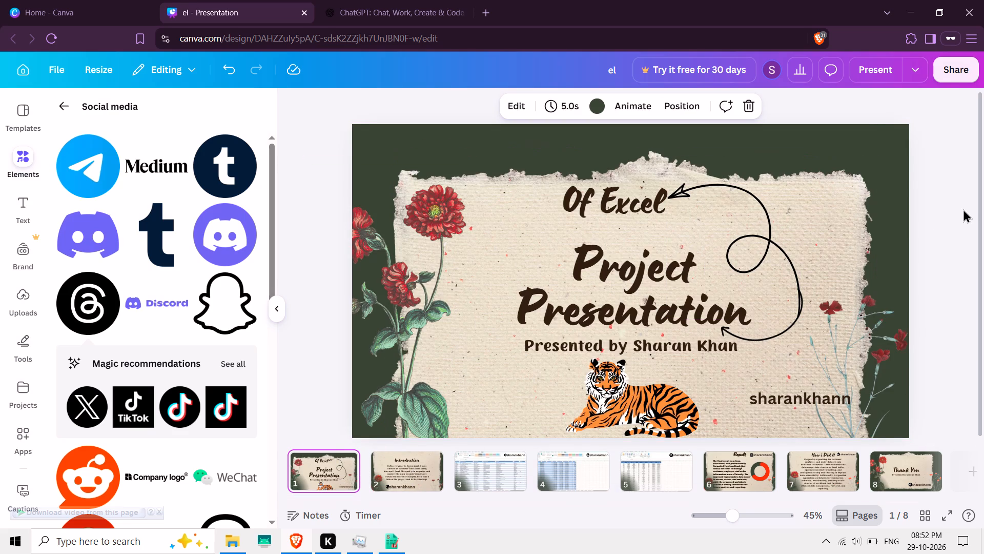
key(Right)
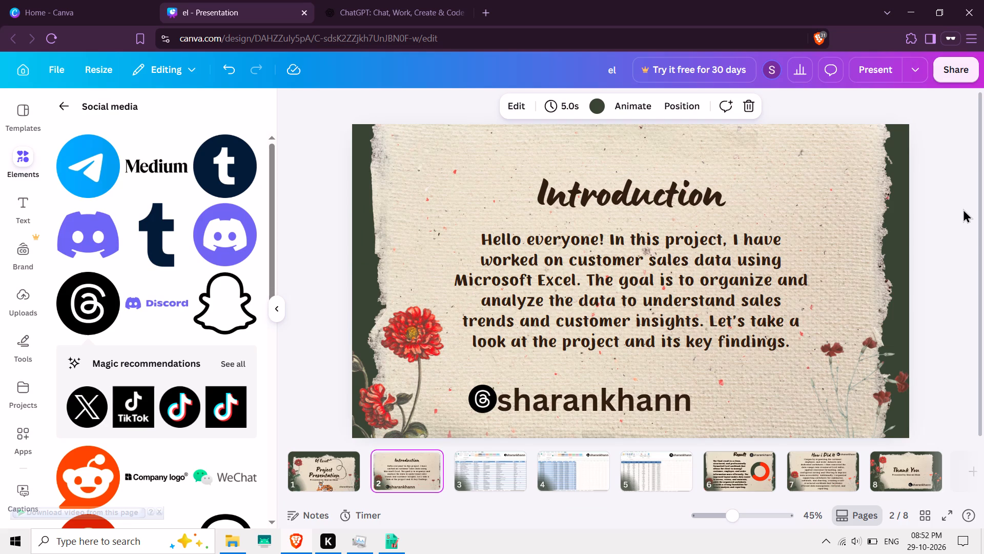
key(Right)
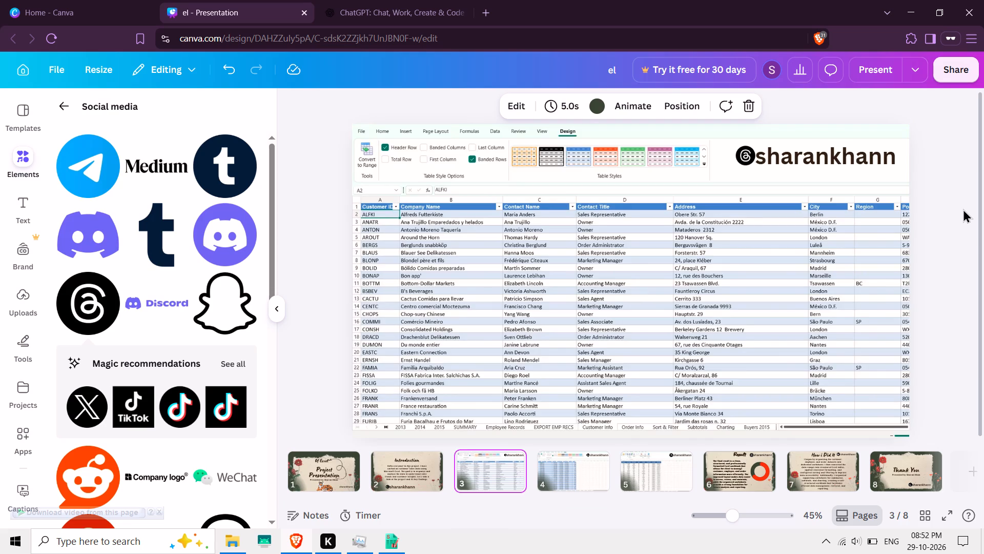
key(Right)
key(Right)
key(Right)
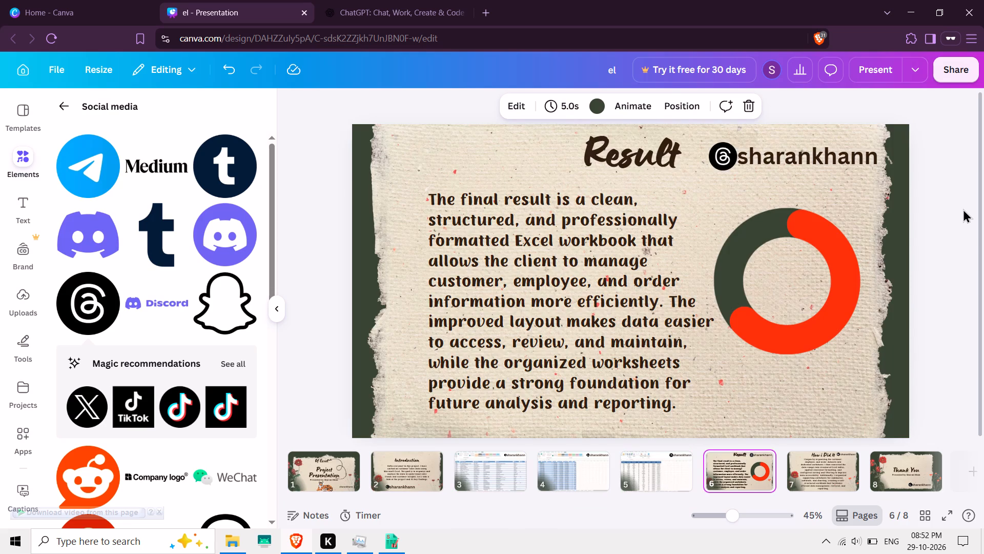
key(Right)
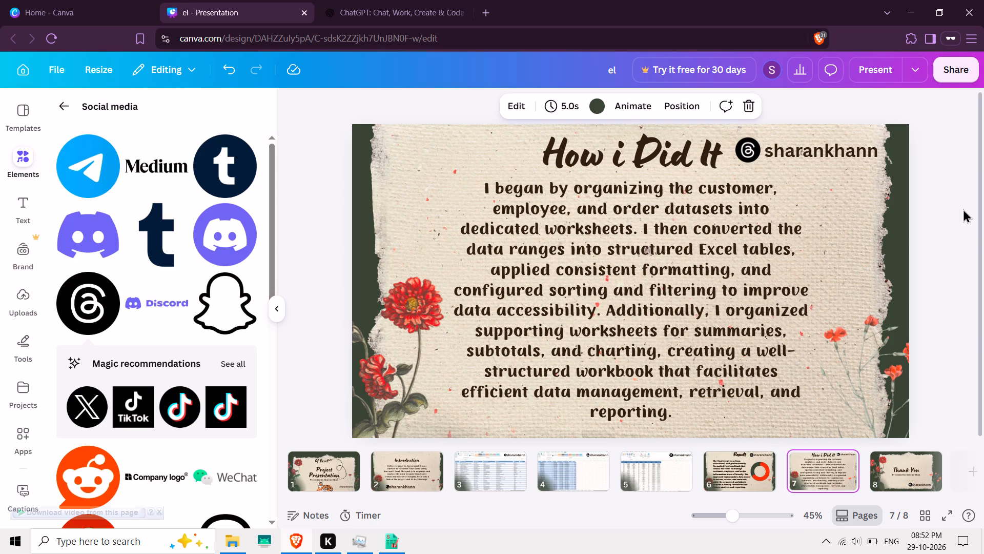
key(Right)
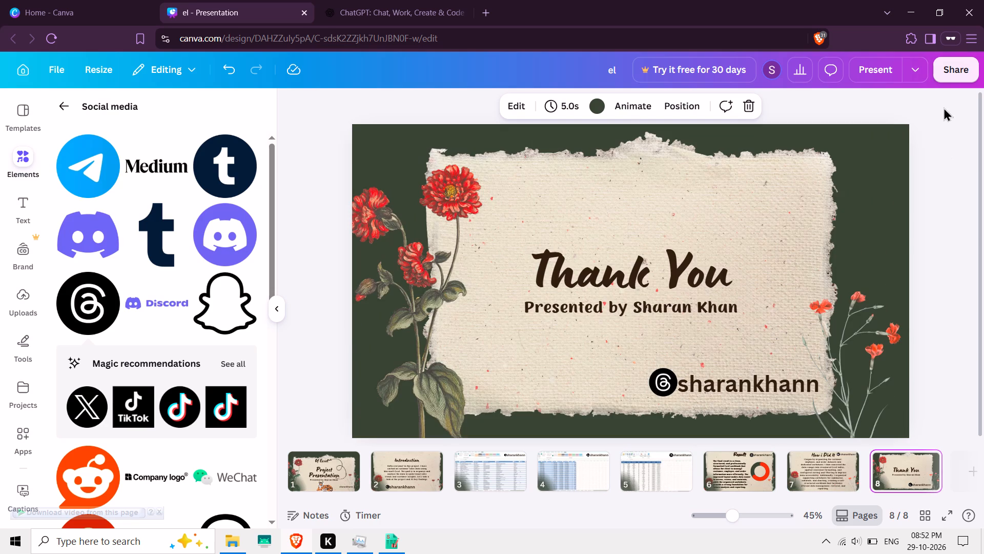
Download all pages of the presentation as a digital PDF, saved as el.pdf in the Documents download category.
click(957, 77)
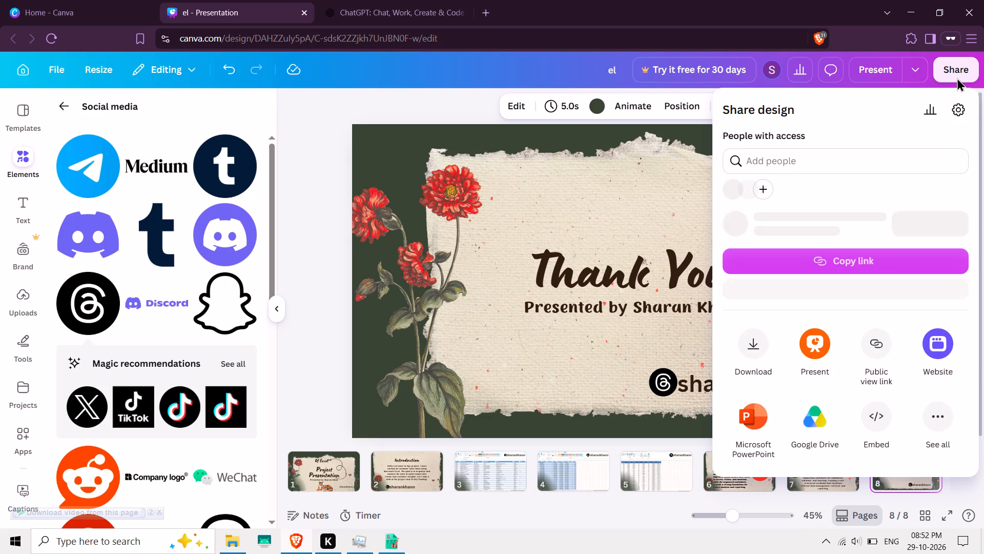
click(742, 379)
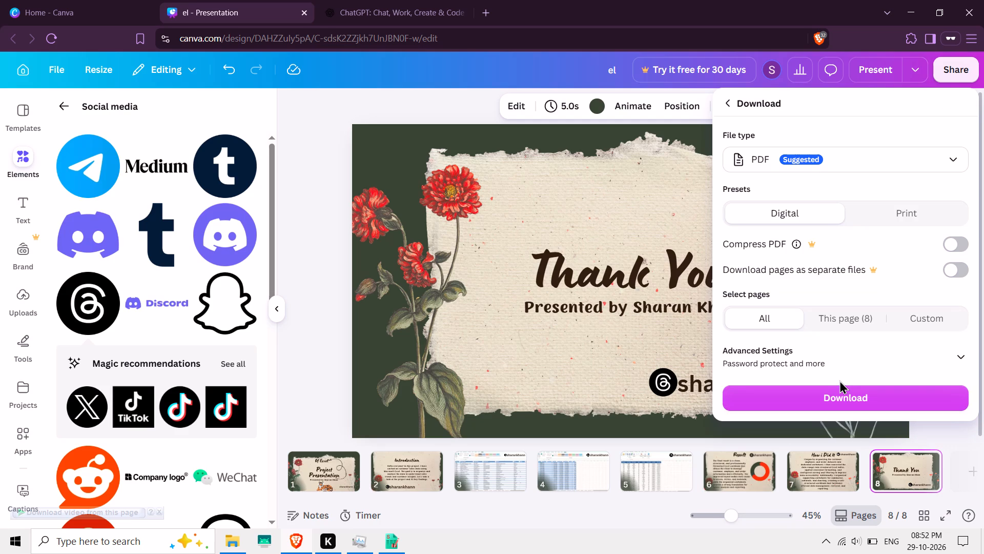
click(861, 397)
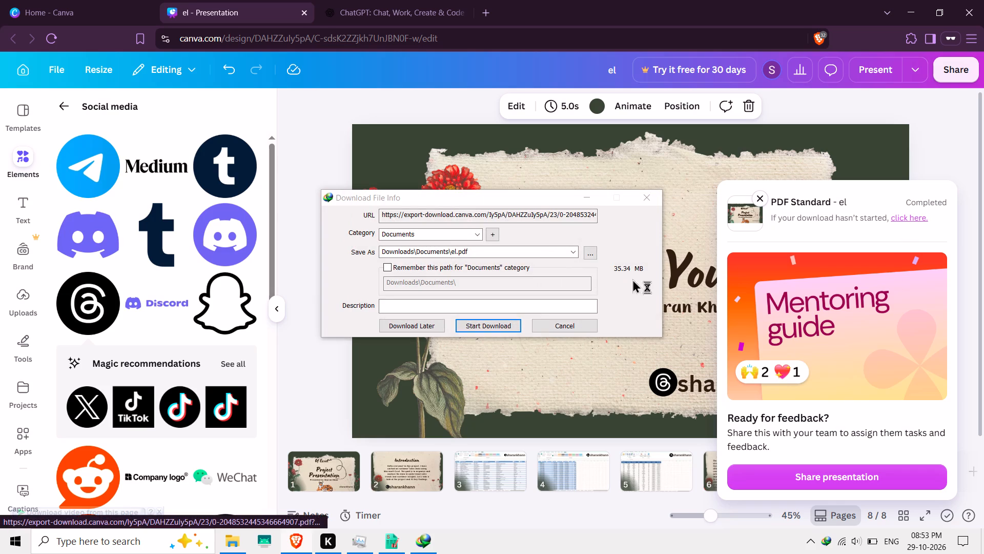
click(485, 321)
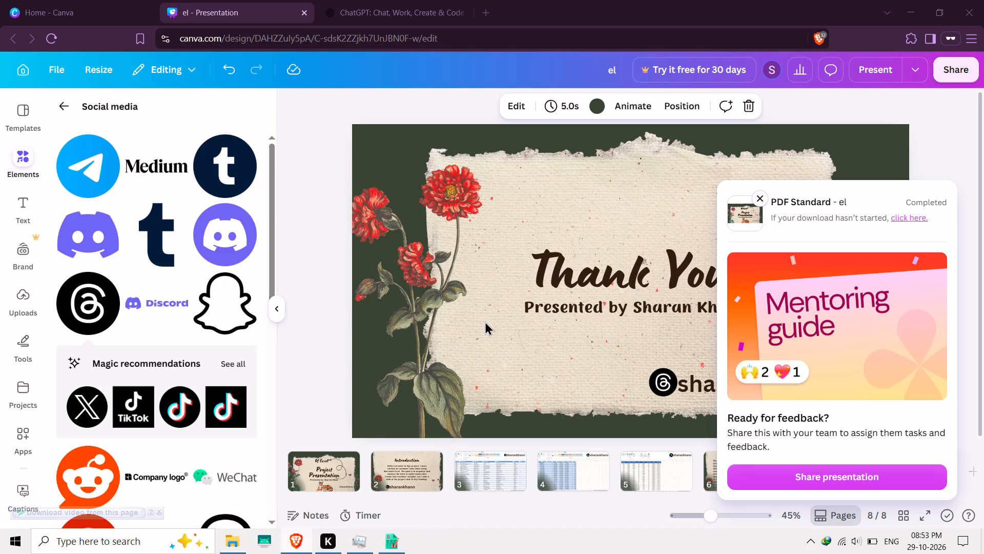
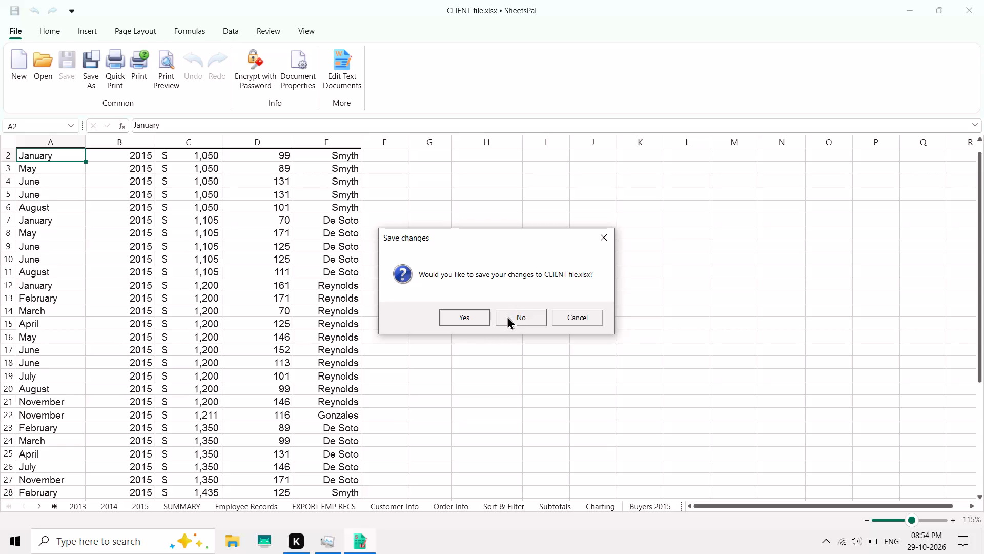
Close the CLIENT file.xlsx workbook without saving its changes.
click(511, 322)
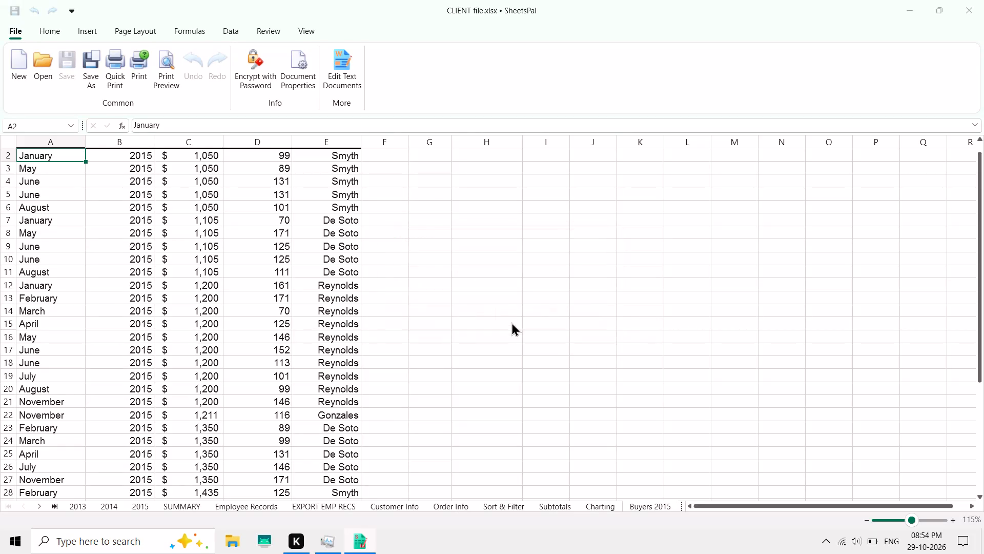